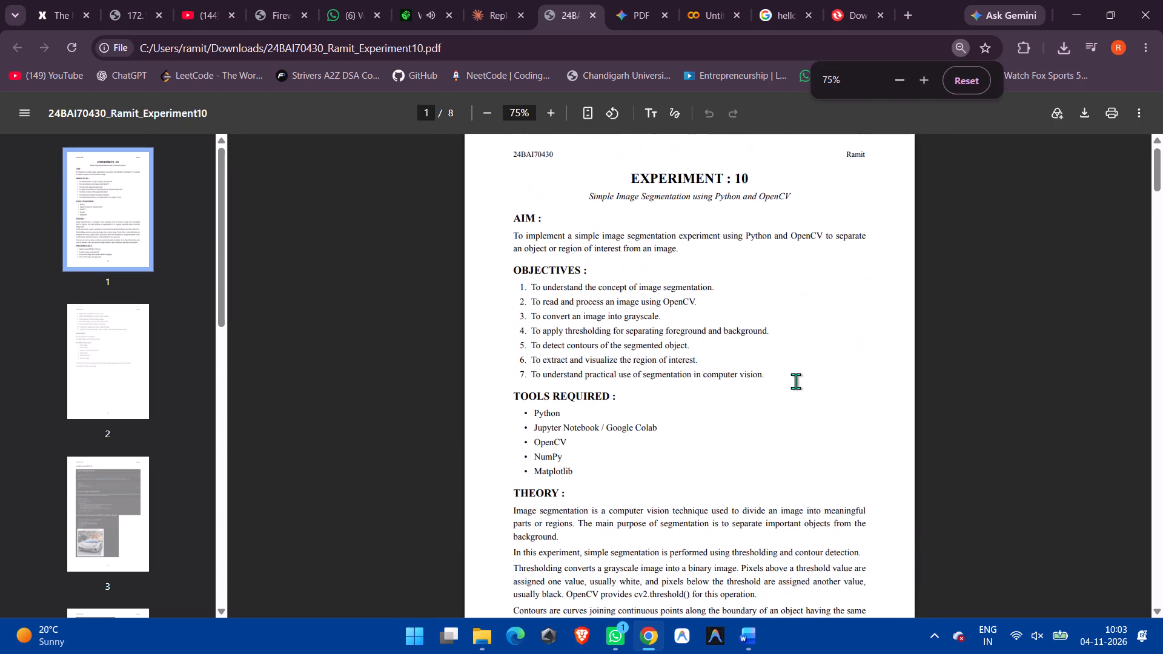
key(ctrl+minus)
key(ctrl+minus)
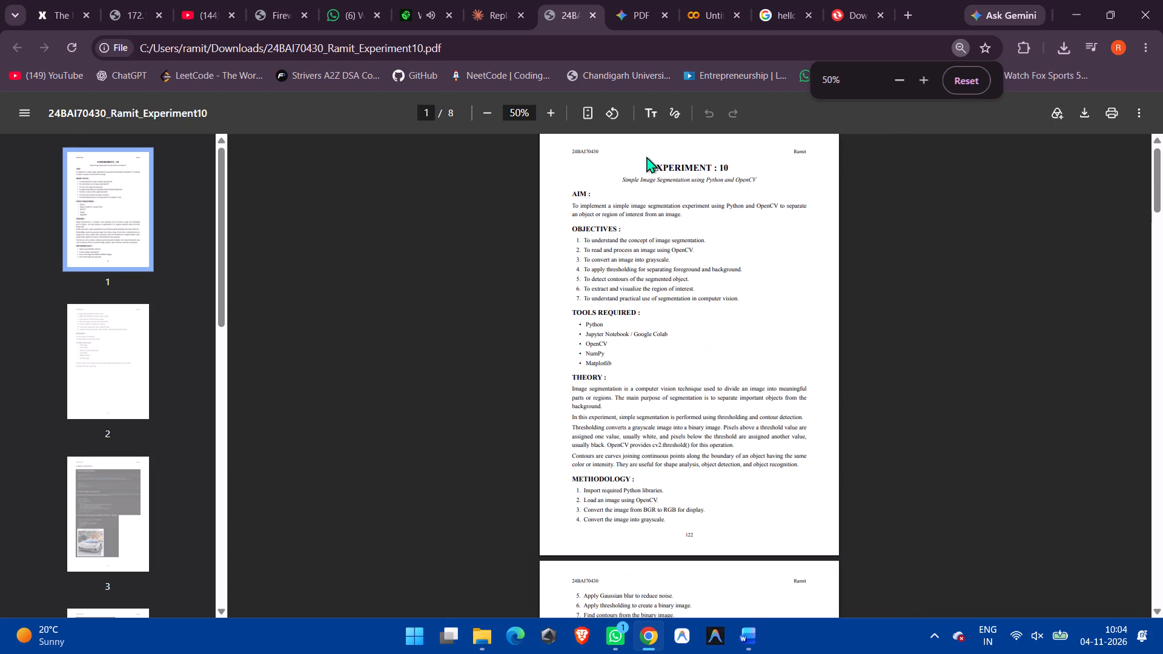
drag(652, 168, 689, 231)
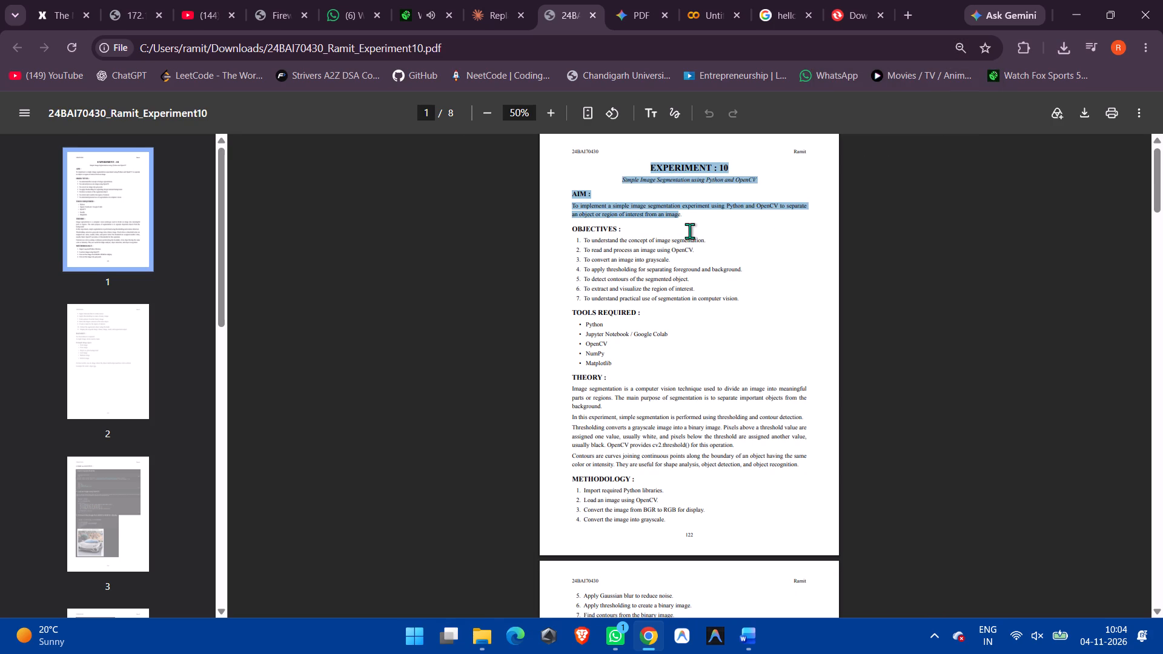
drag(689, 231, 673, 520)
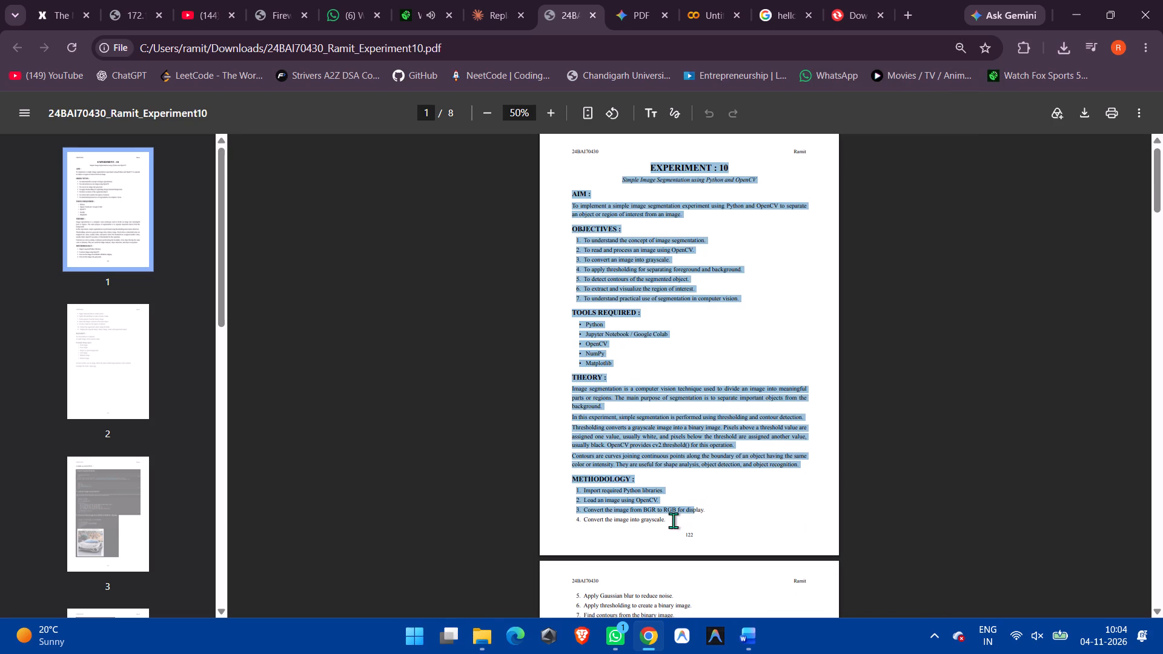
drag(673, 520, 668, 520)
key(ctrl+c)
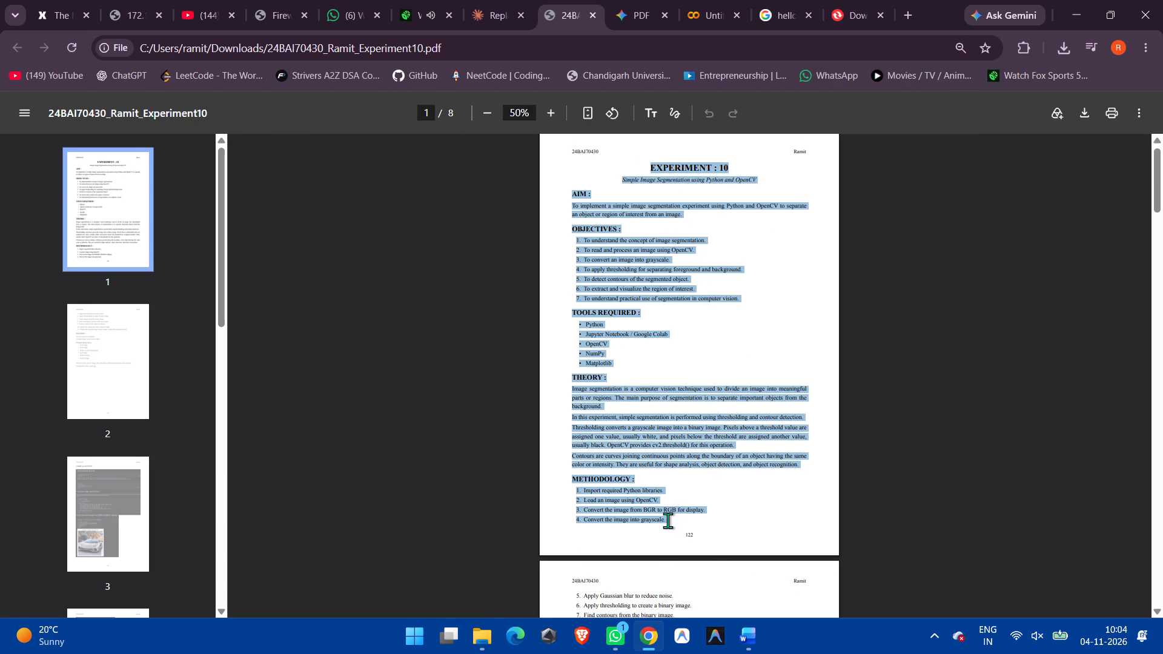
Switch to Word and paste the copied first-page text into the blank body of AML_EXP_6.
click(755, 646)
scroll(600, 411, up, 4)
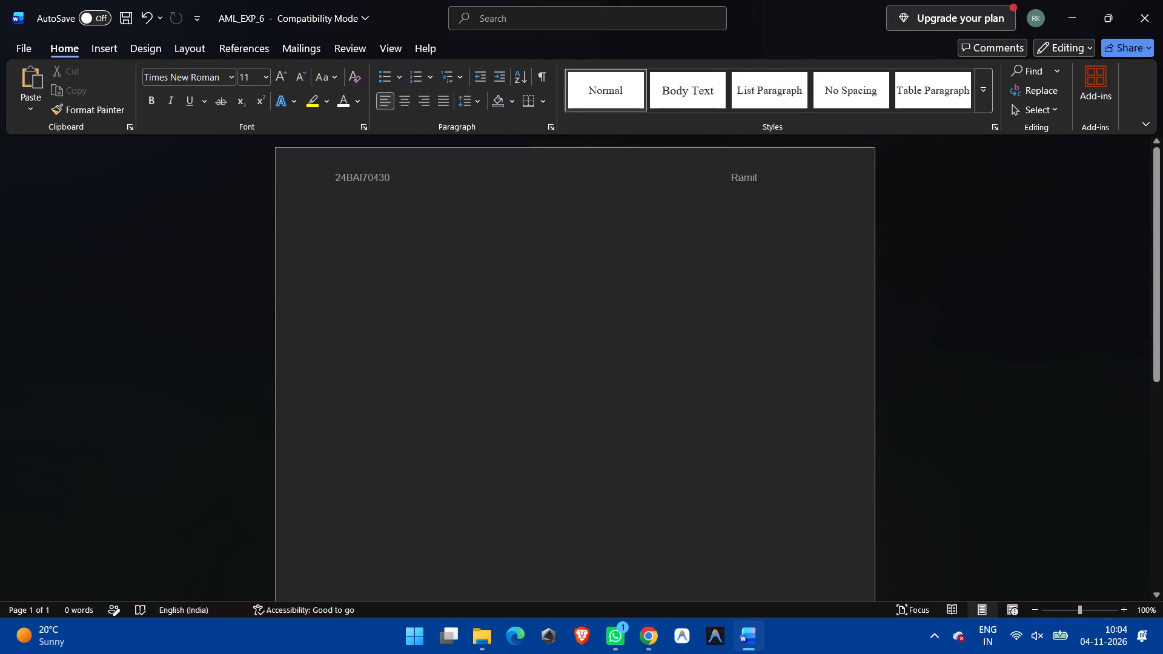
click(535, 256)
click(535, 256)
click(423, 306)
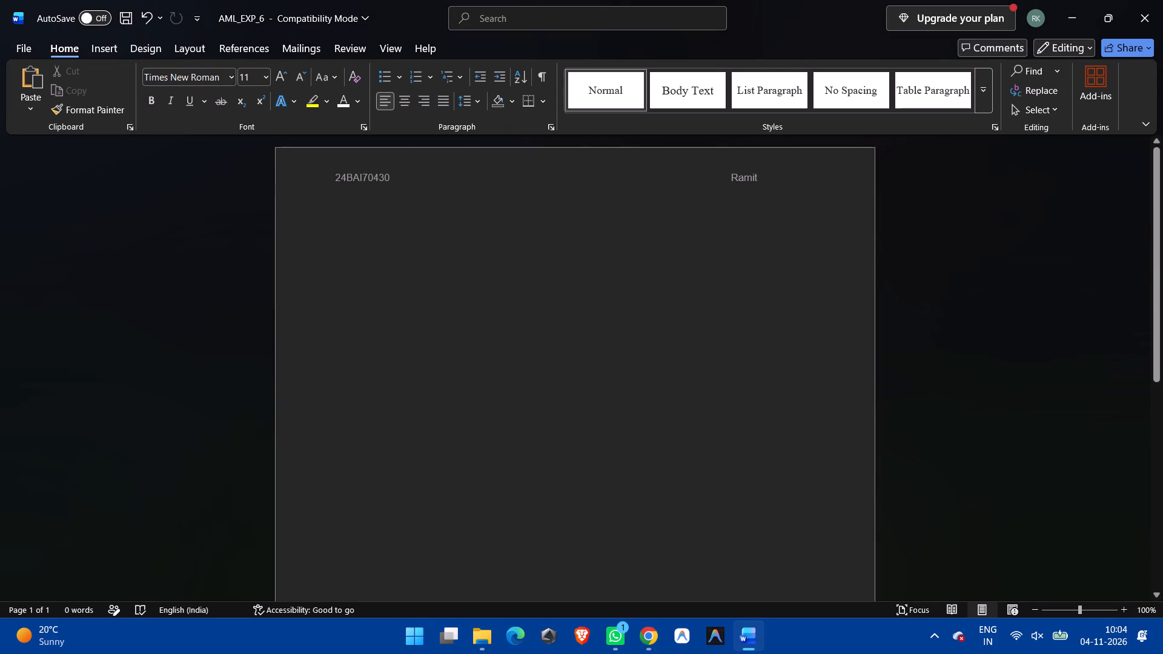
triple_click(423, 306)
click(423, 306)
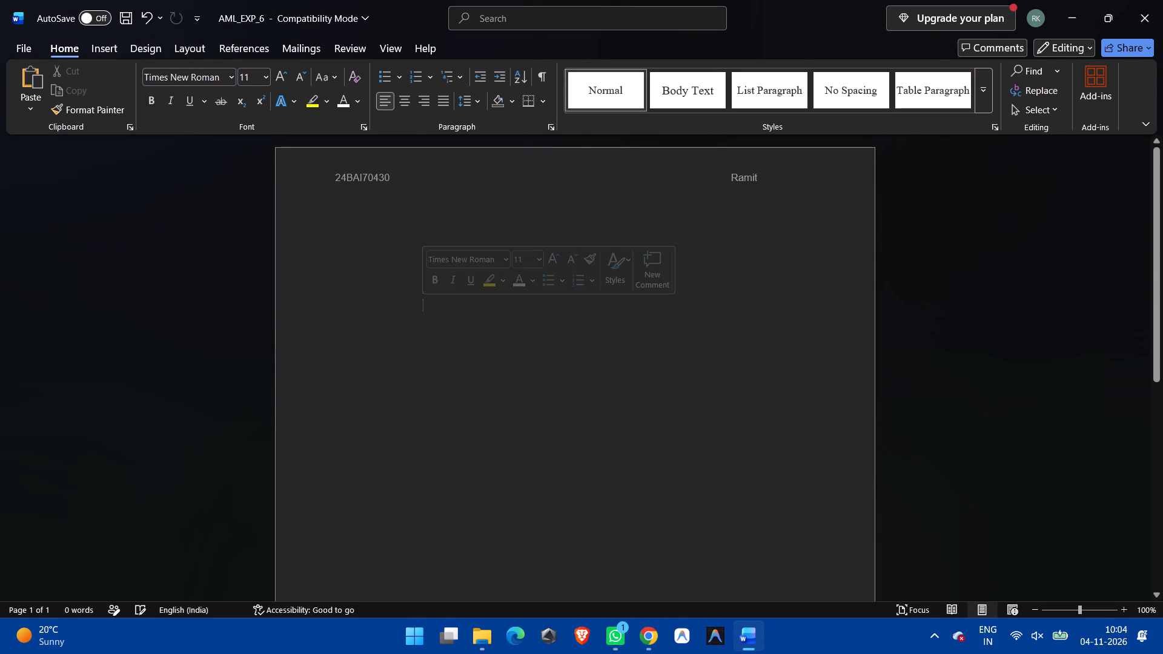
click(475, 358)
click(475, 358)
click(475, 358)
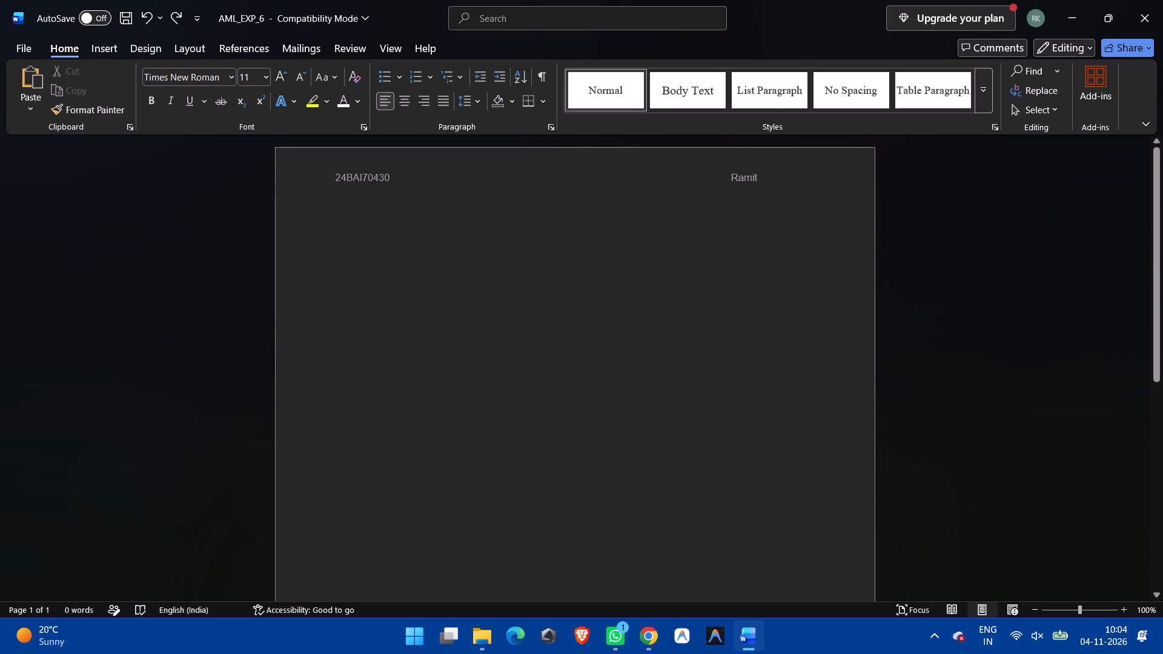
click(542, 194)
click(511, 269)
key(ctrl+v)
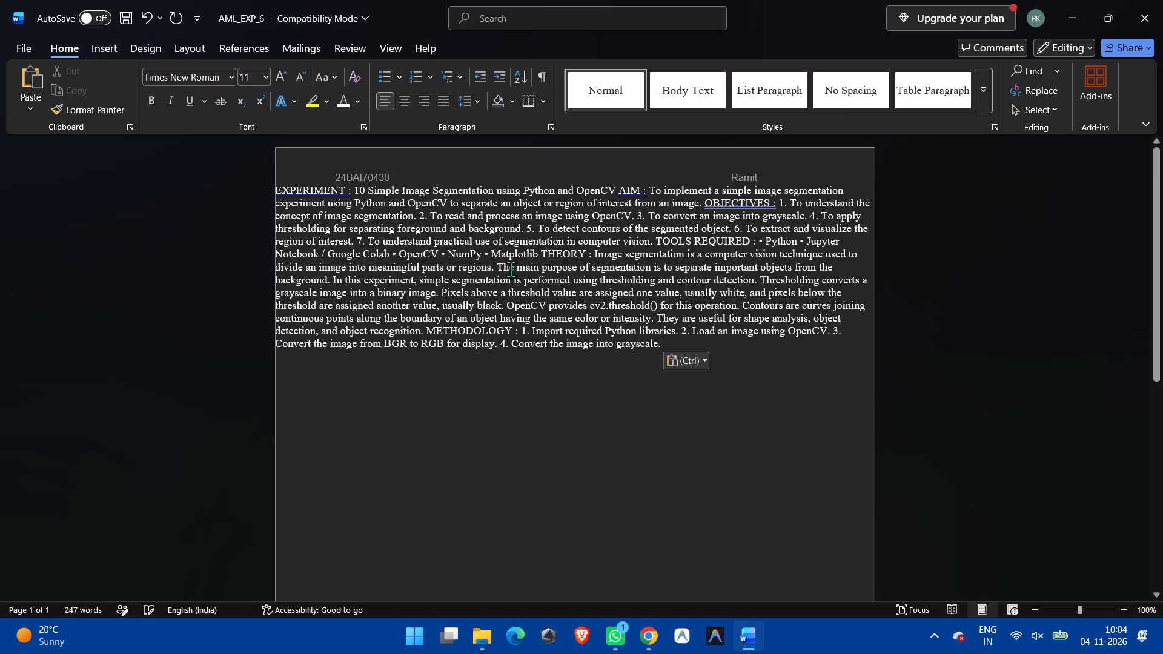
Delete all the pasted text from AML_EXP_6 and close the document without saving.
key(ctrl+a)
key(BackSpace)
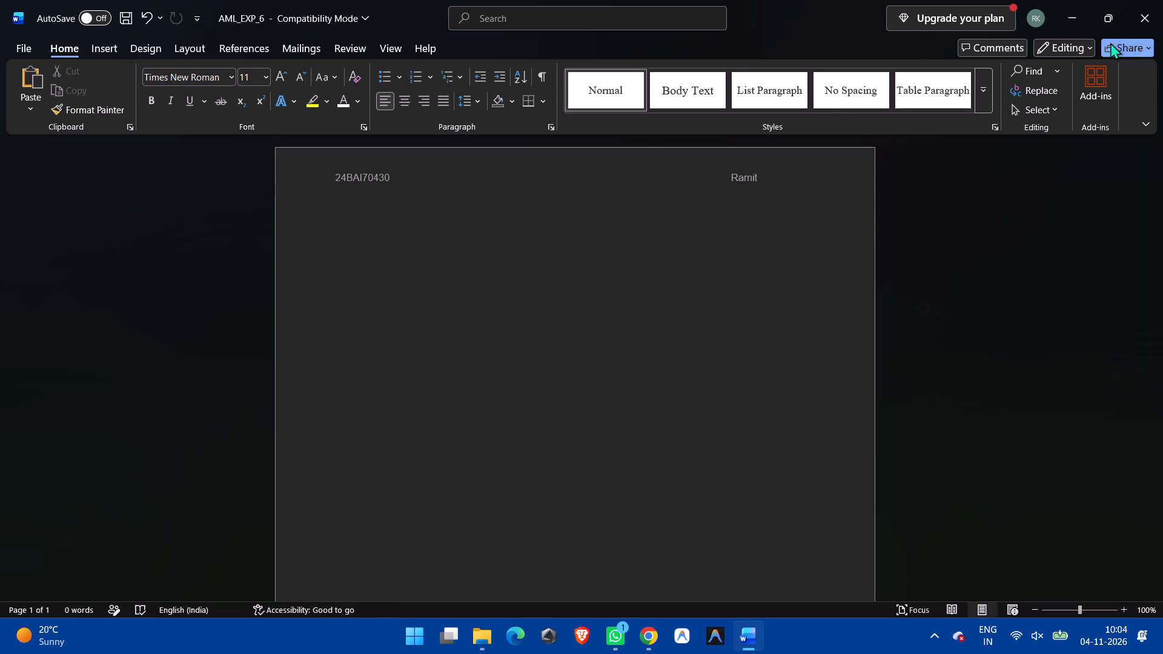
click(1153, 30)
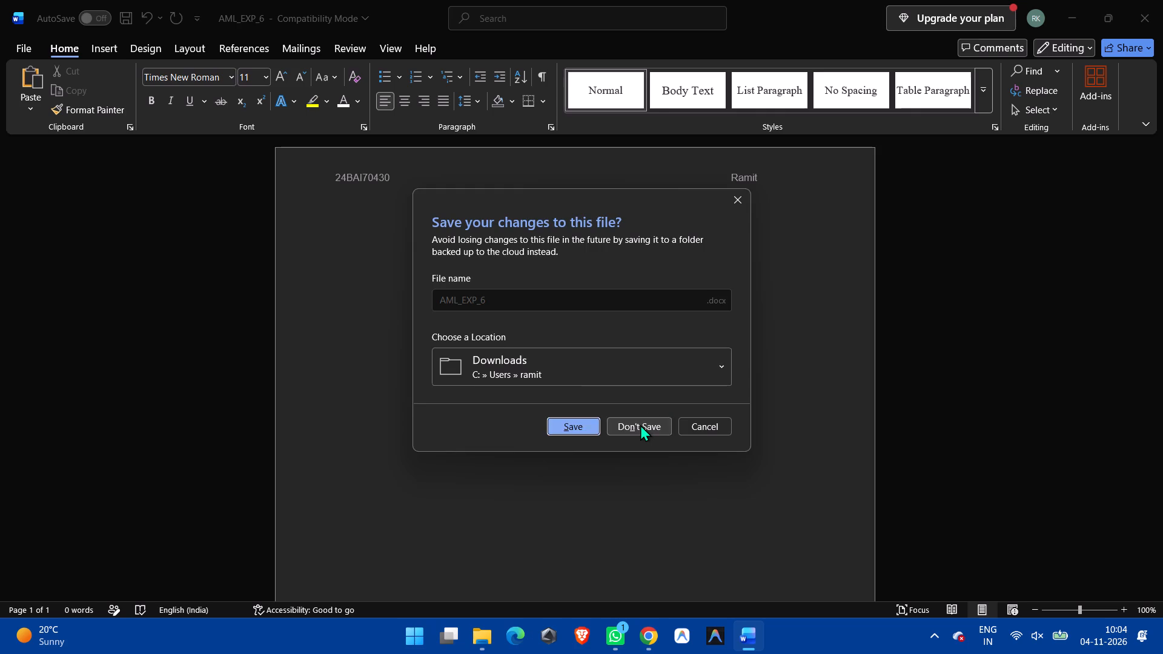
click(640, 424)
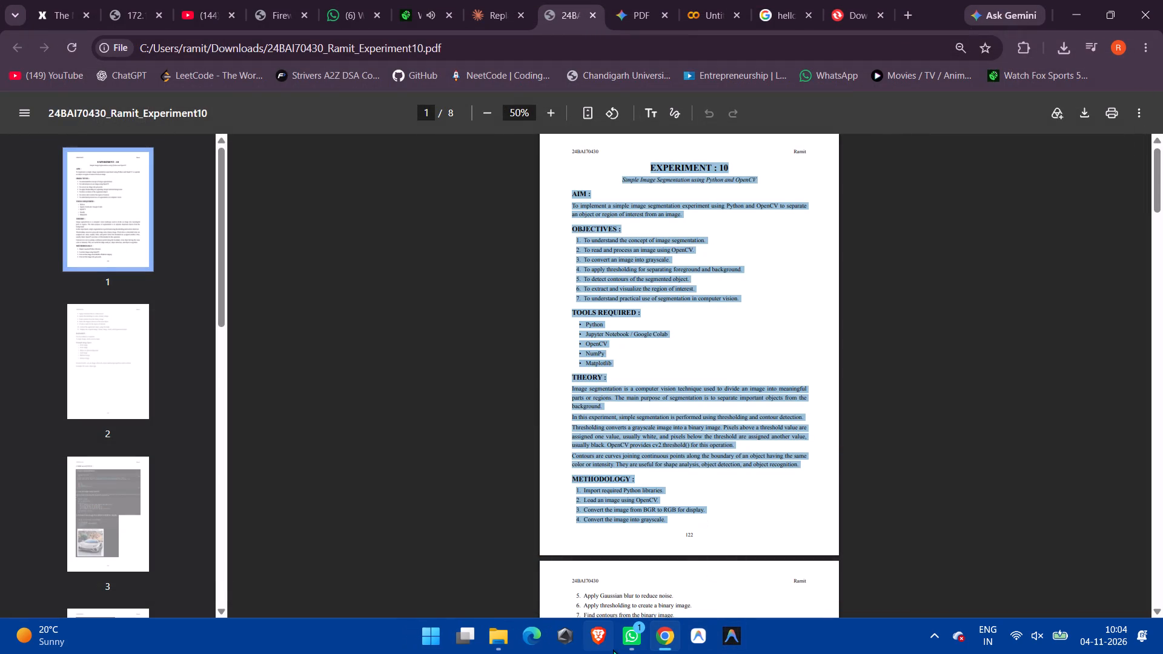
Start Word again, create a blank document and paste the copied Experiment 10 text into it.
text(word)
key(Return)
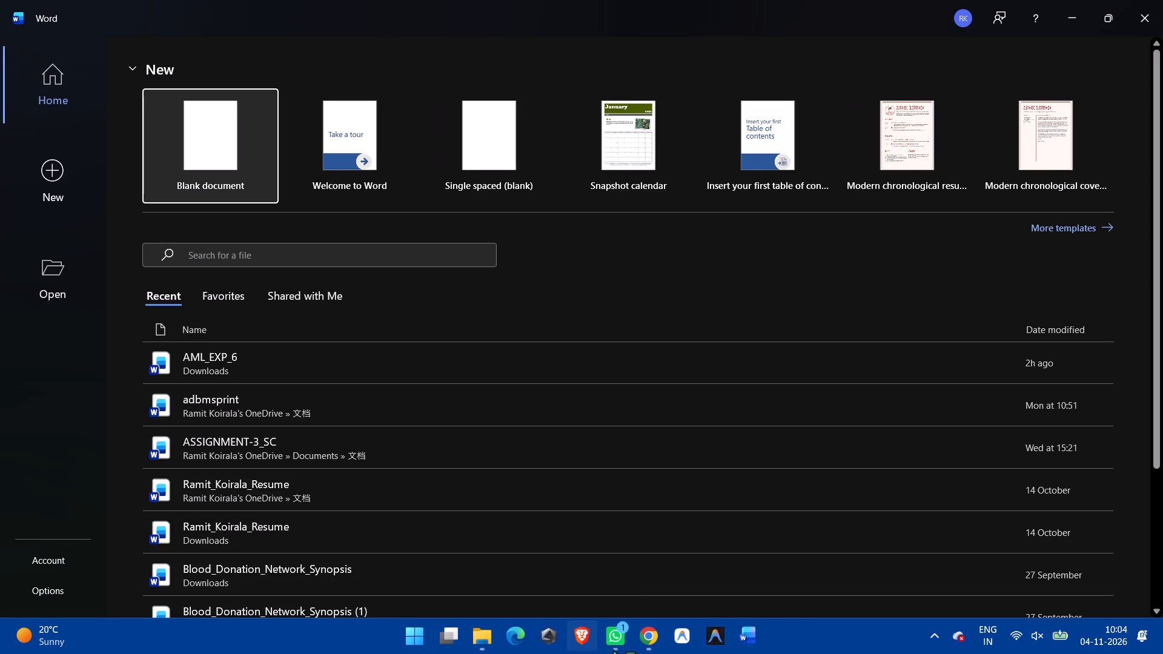
click(183, 122)
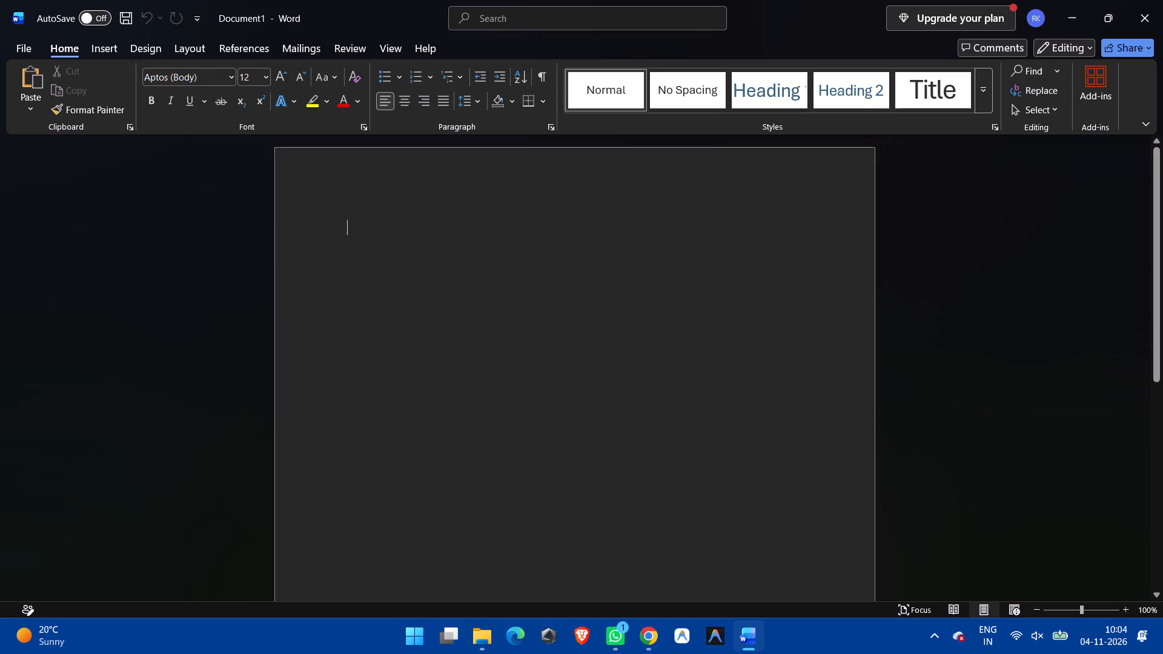
click(502, 289)
key(ctrl+v)
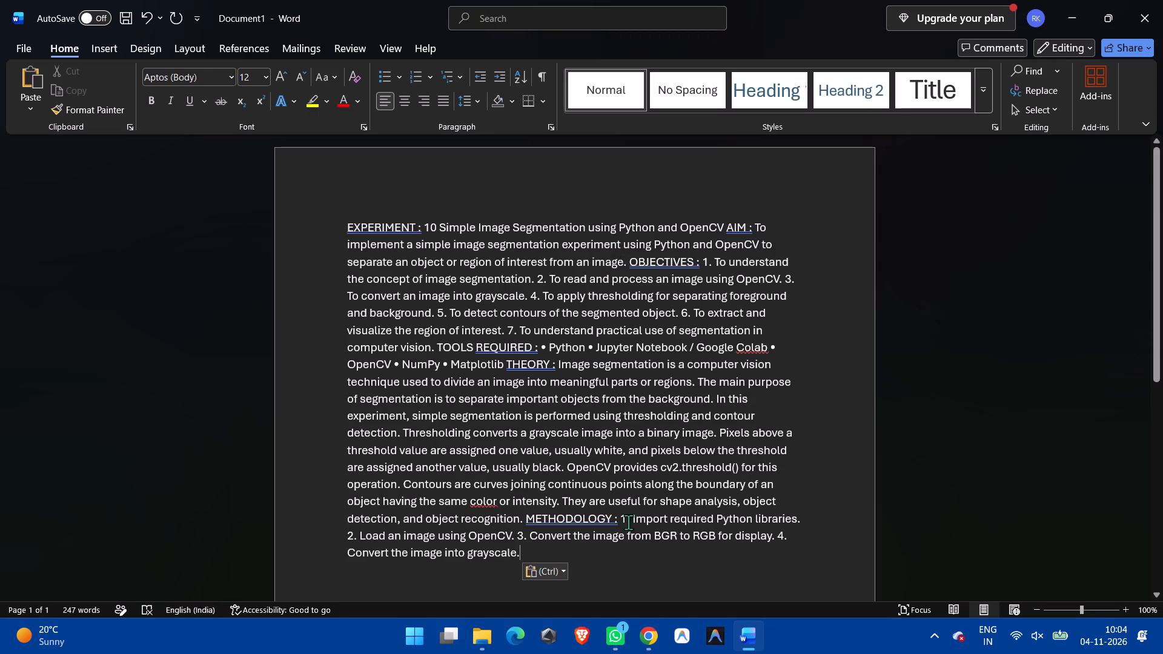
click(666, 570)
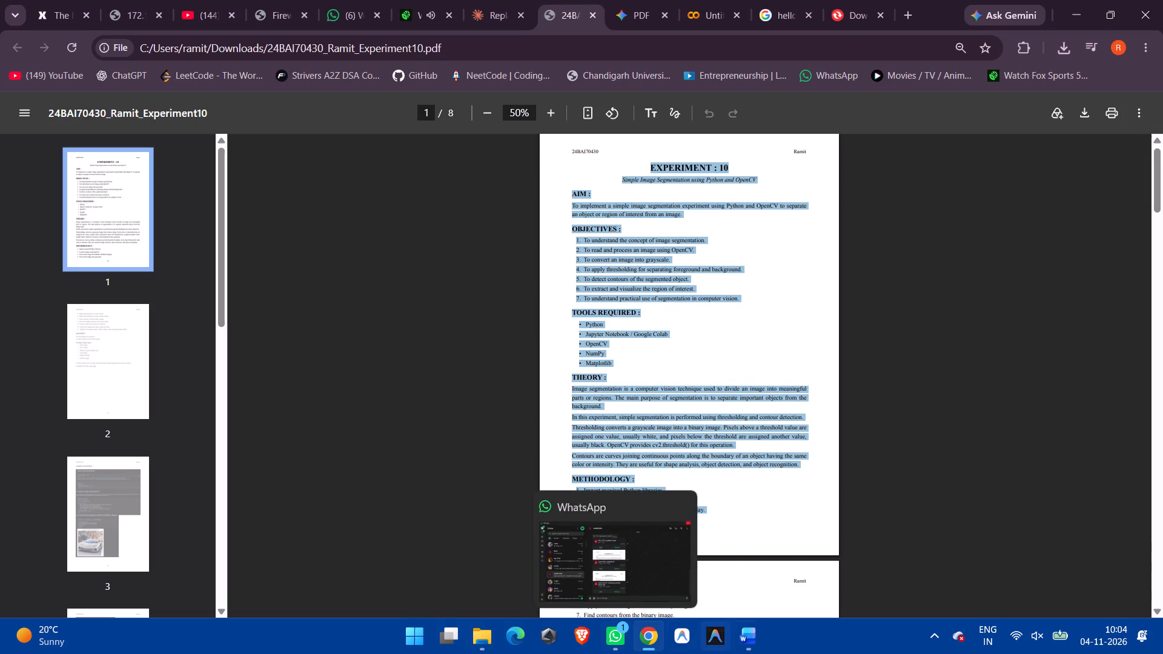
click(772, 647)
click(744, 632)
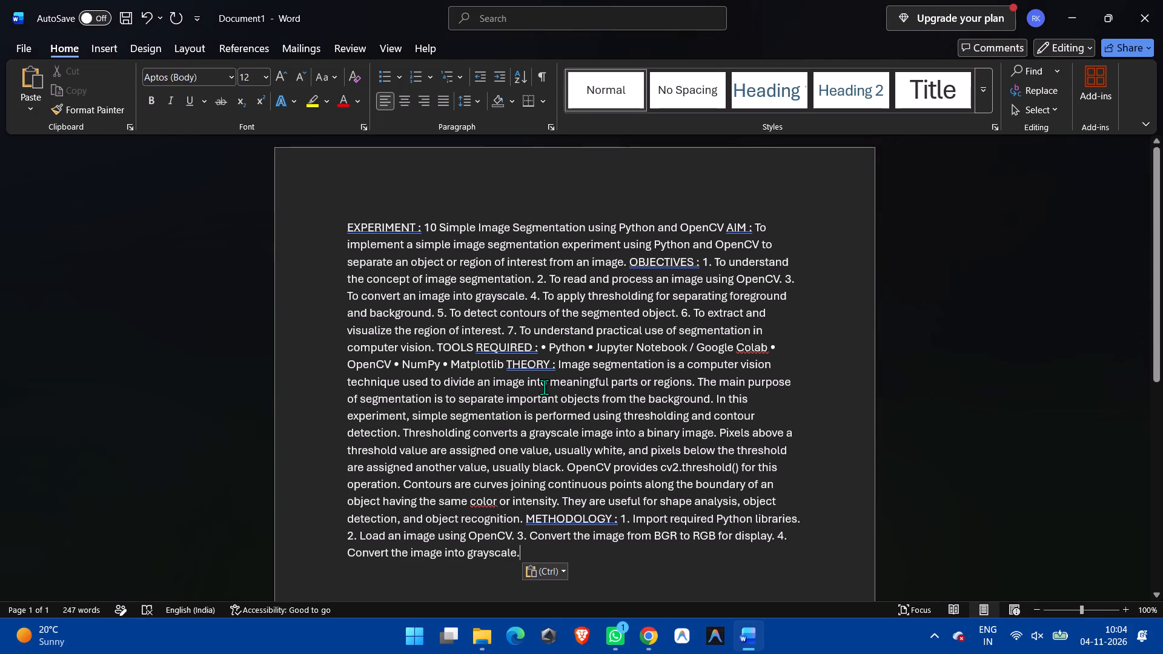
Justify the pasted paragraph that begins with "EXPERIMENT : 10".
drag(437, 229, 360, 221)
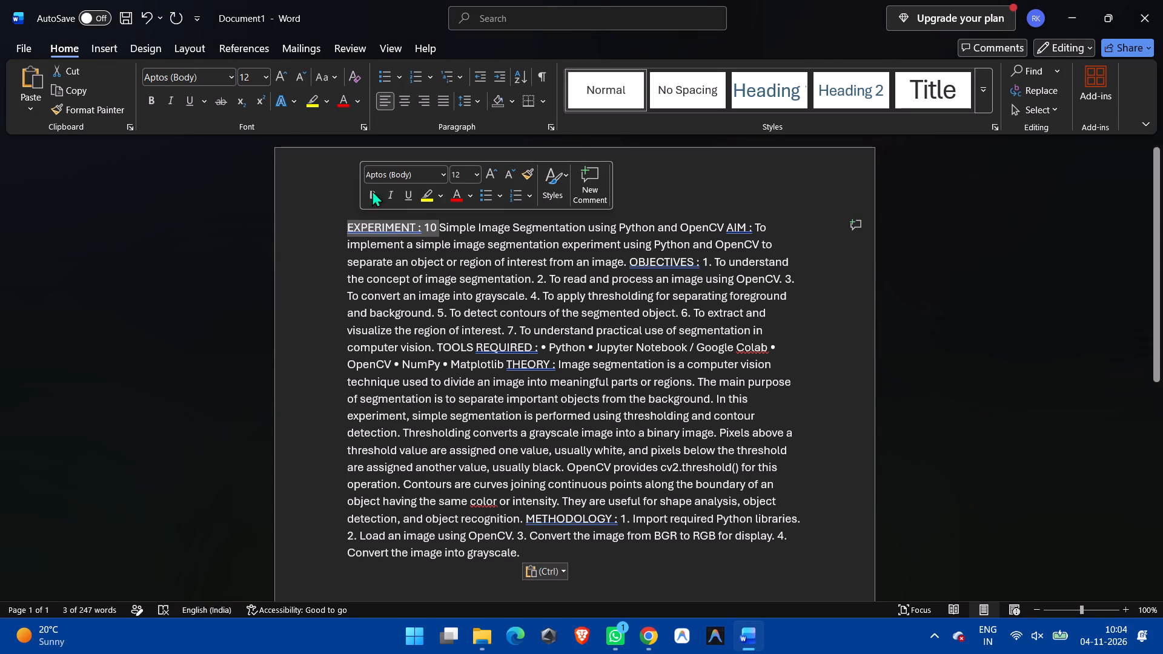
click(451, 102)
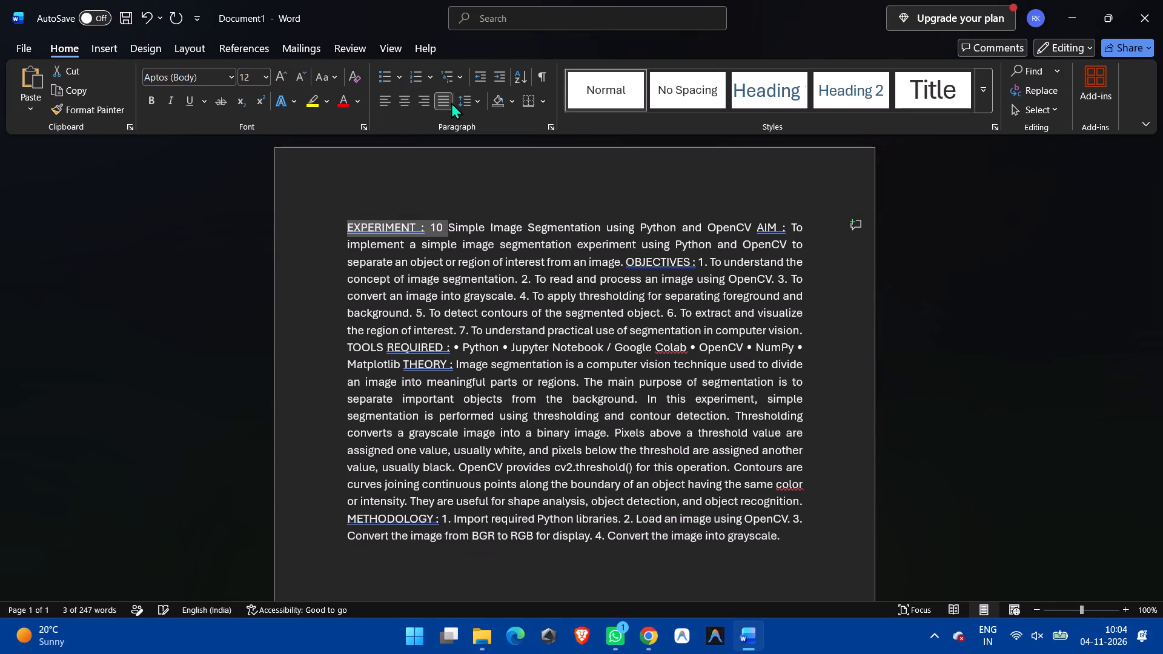
Put the "EXPERIMENT : 10" title on its own line and centre it.
click(452, 228)
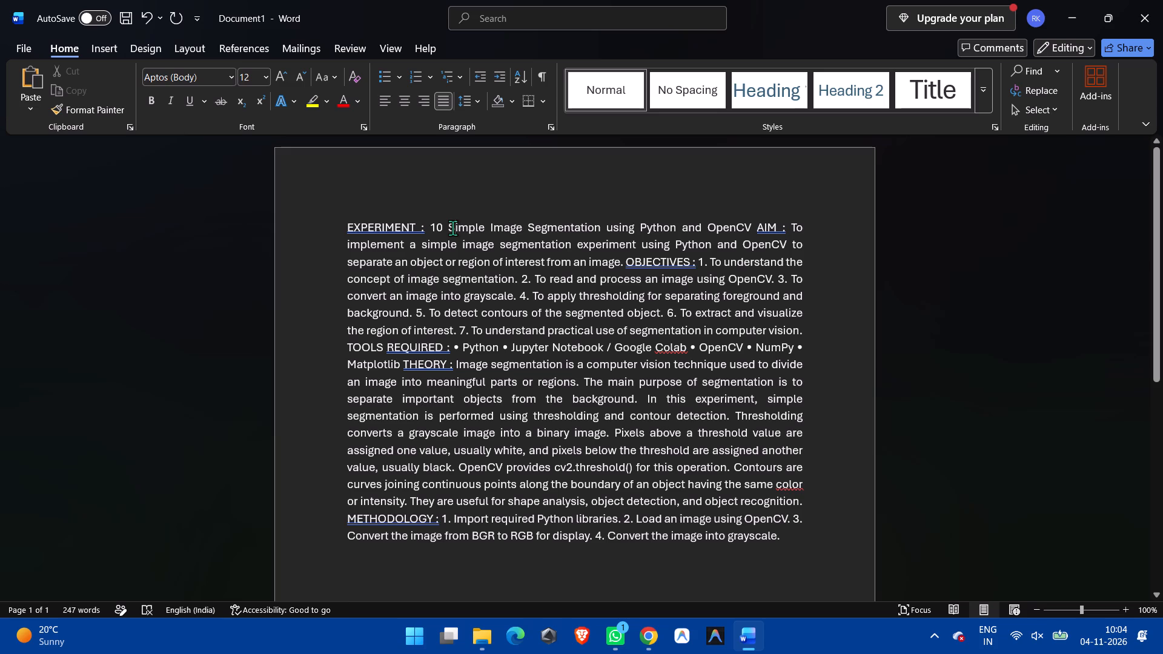
click(448, 226)
key(Return)
click(463, 237)
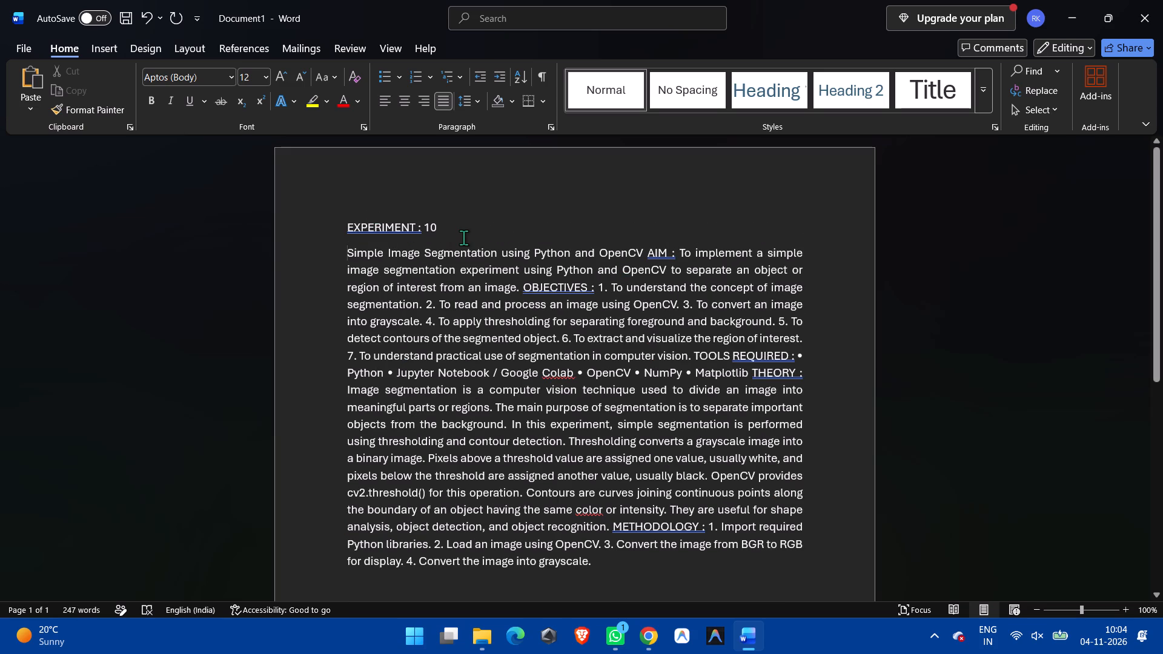
drag(462, 224, 340, 223)
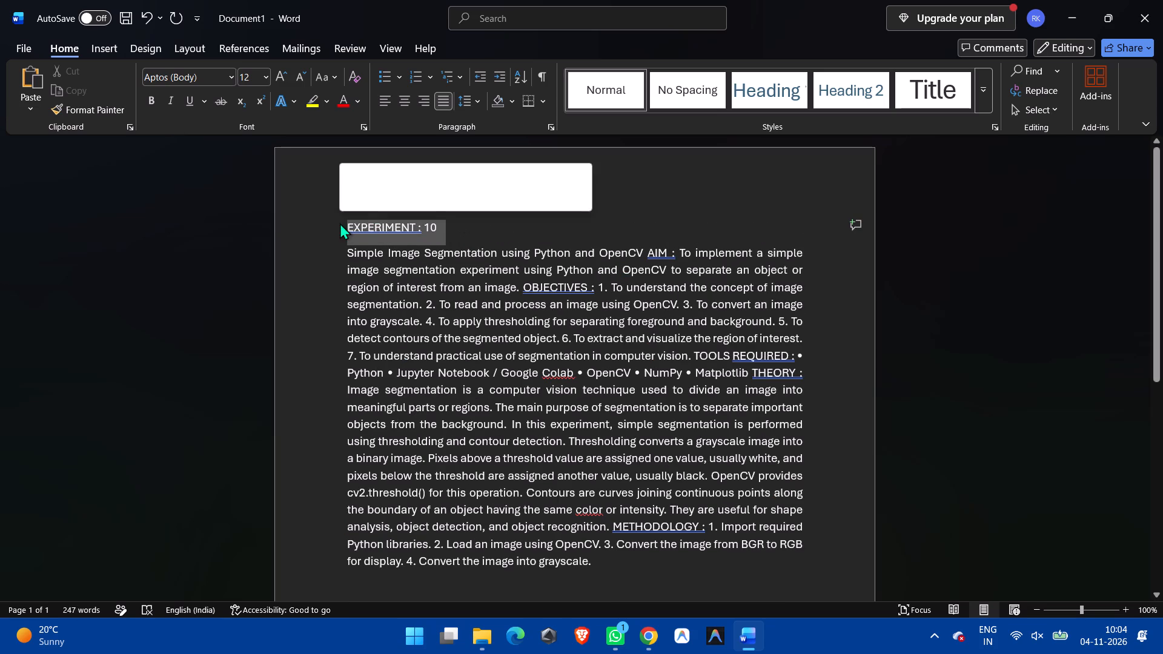
click(408, 107)
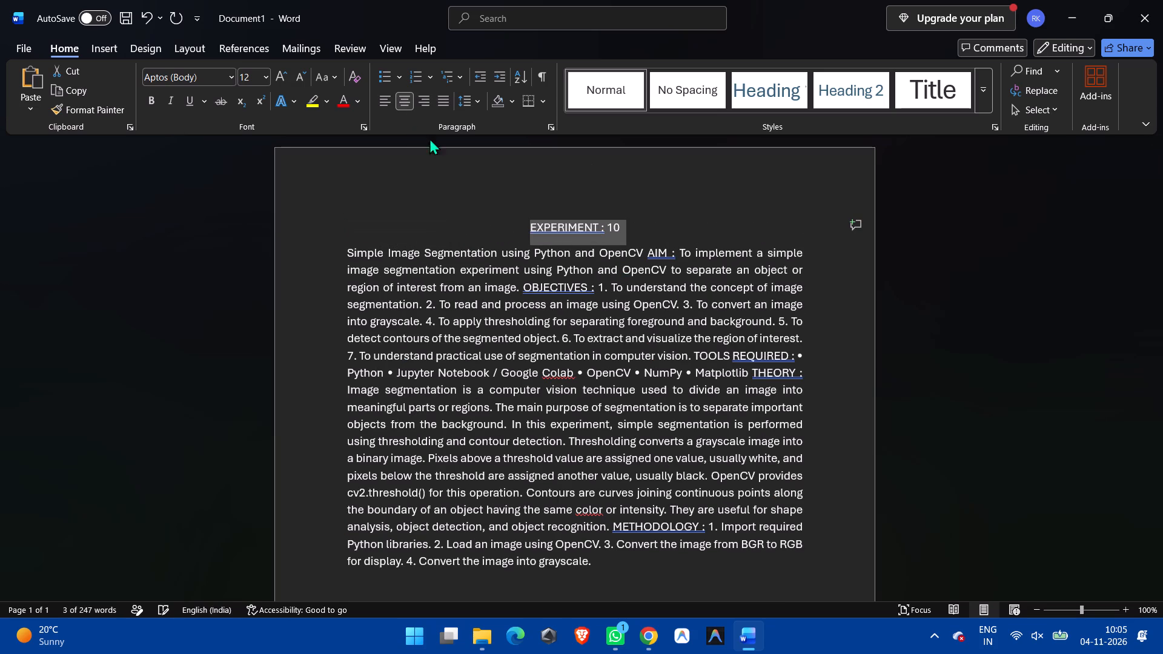
click(494, 219)
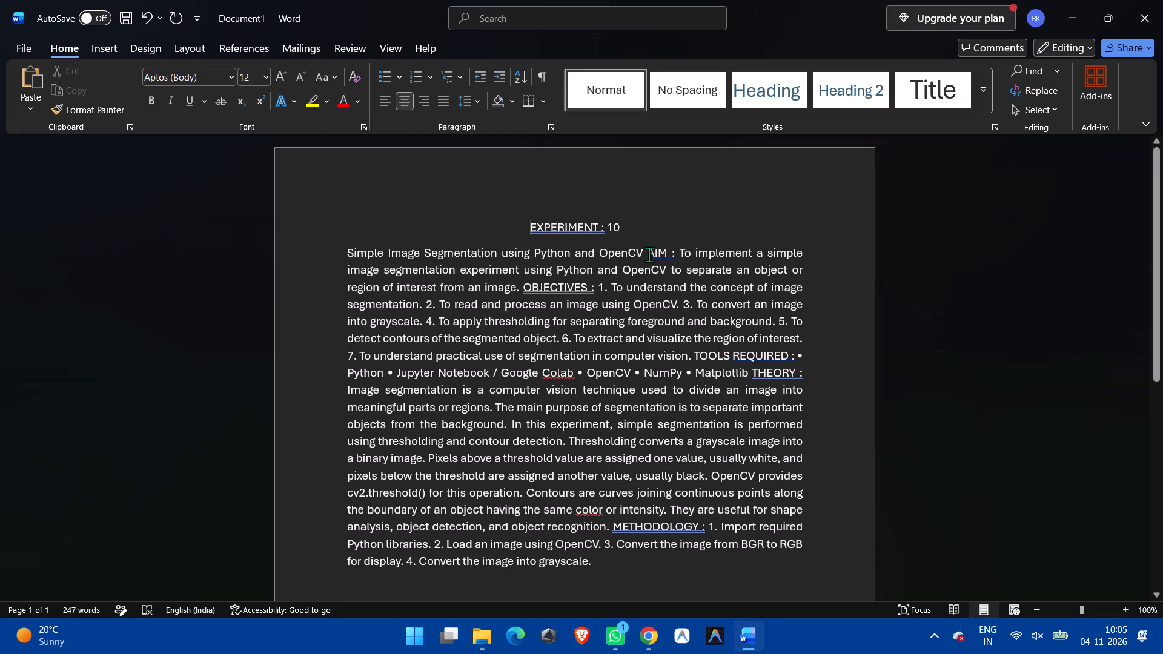
Centre the "Simple Image Segmentation using Python and OpenCV" paragraph and break it before "AIM :" so the subtitle has its own line.
drag(644, 250, 423, 250)
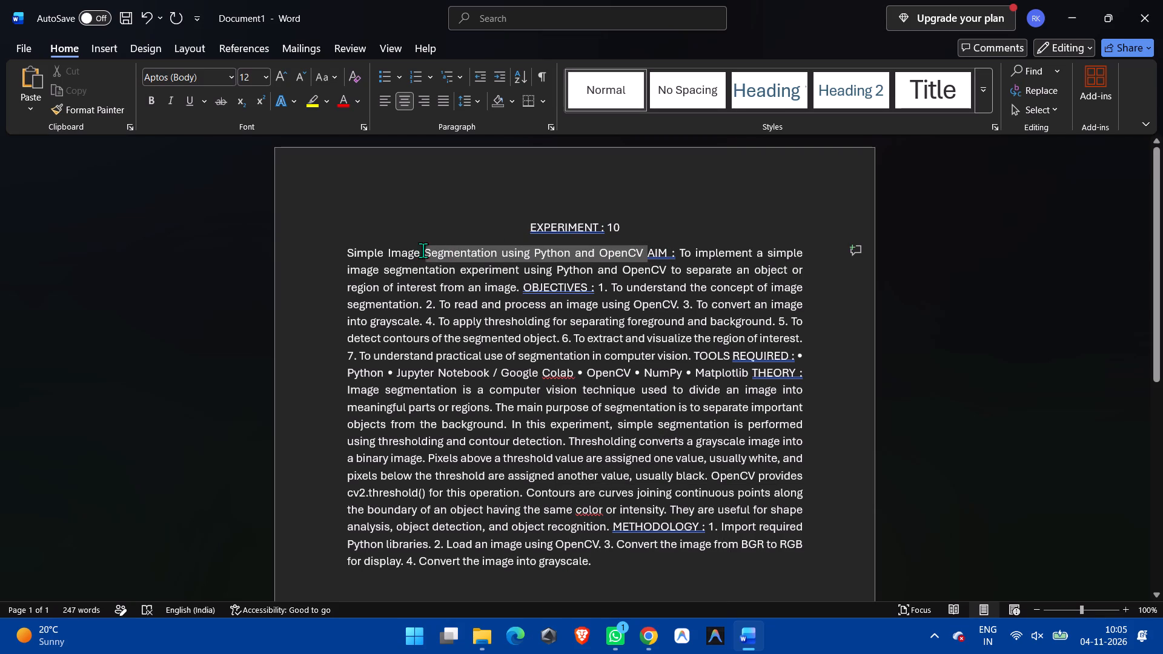
drag(423, 250, 354, 248)
click(354, 248)
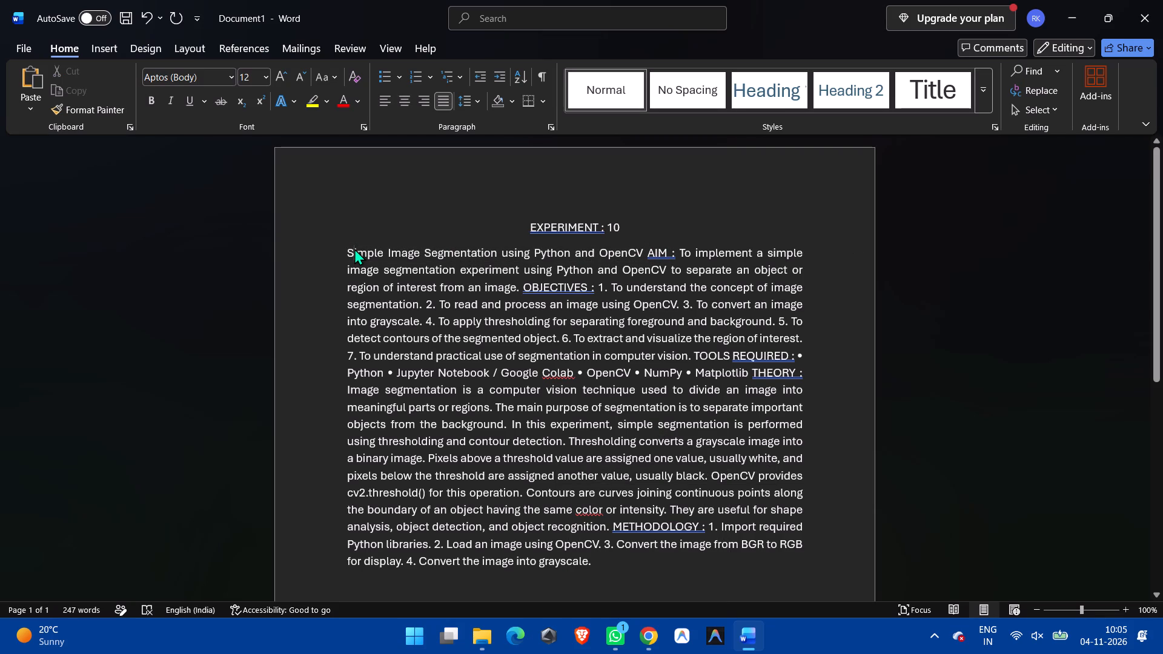
drag(343, 248, 605, 246)
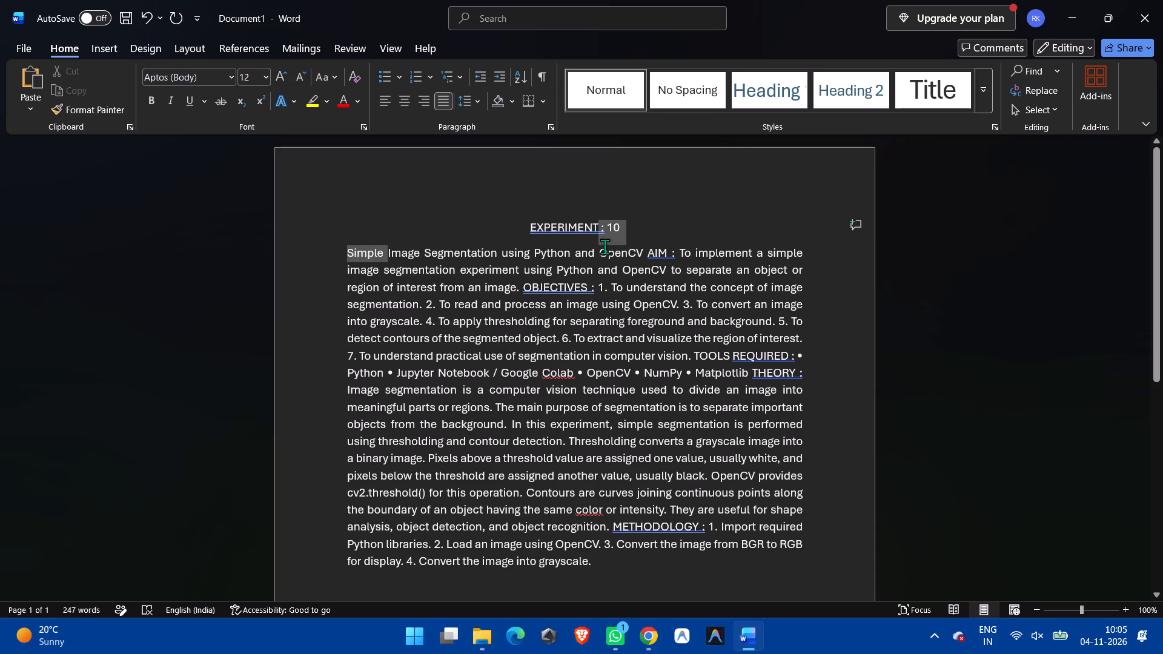
drag(605, 246, 643, 259)
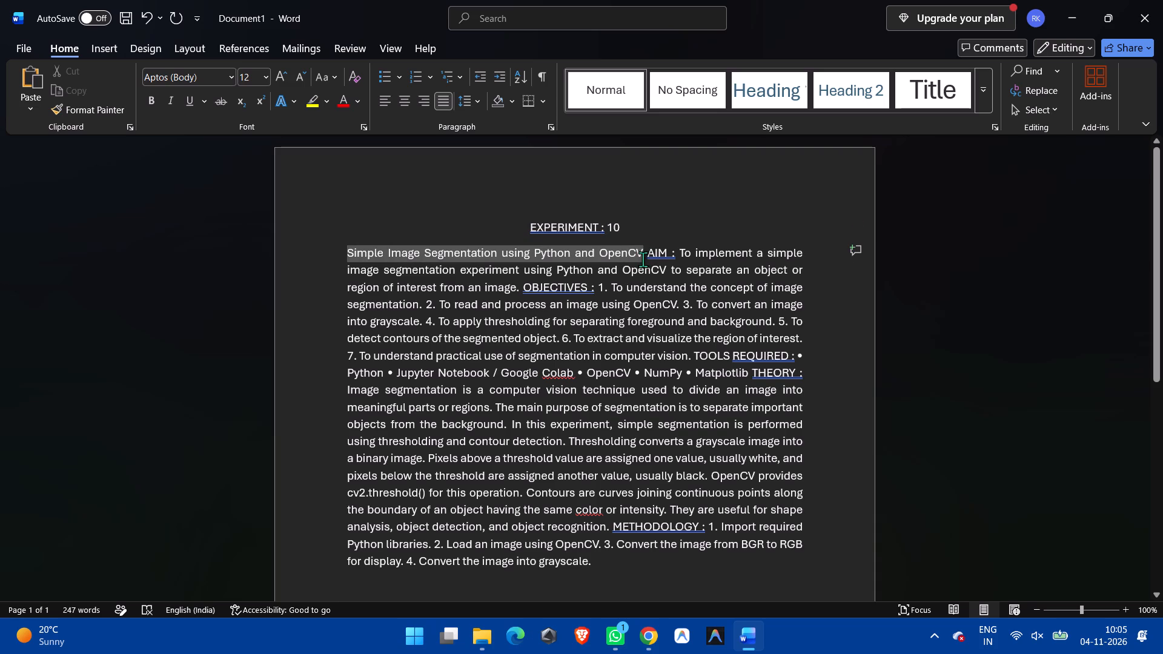
drag(643, 259, 644, 260)
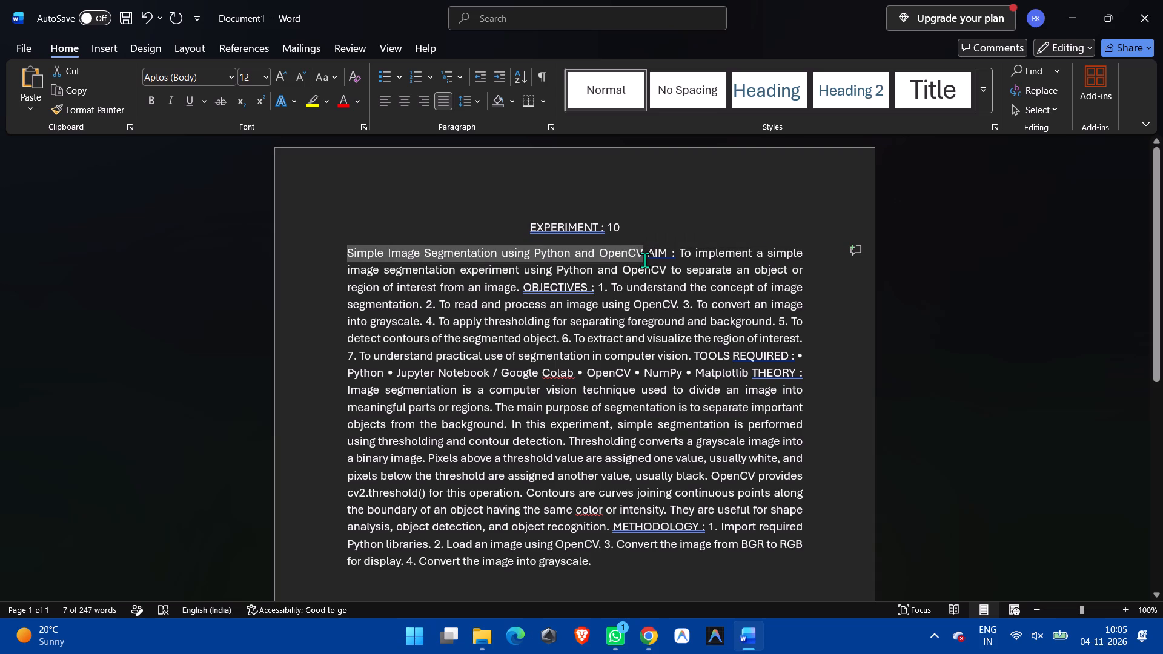
click(410, 105)
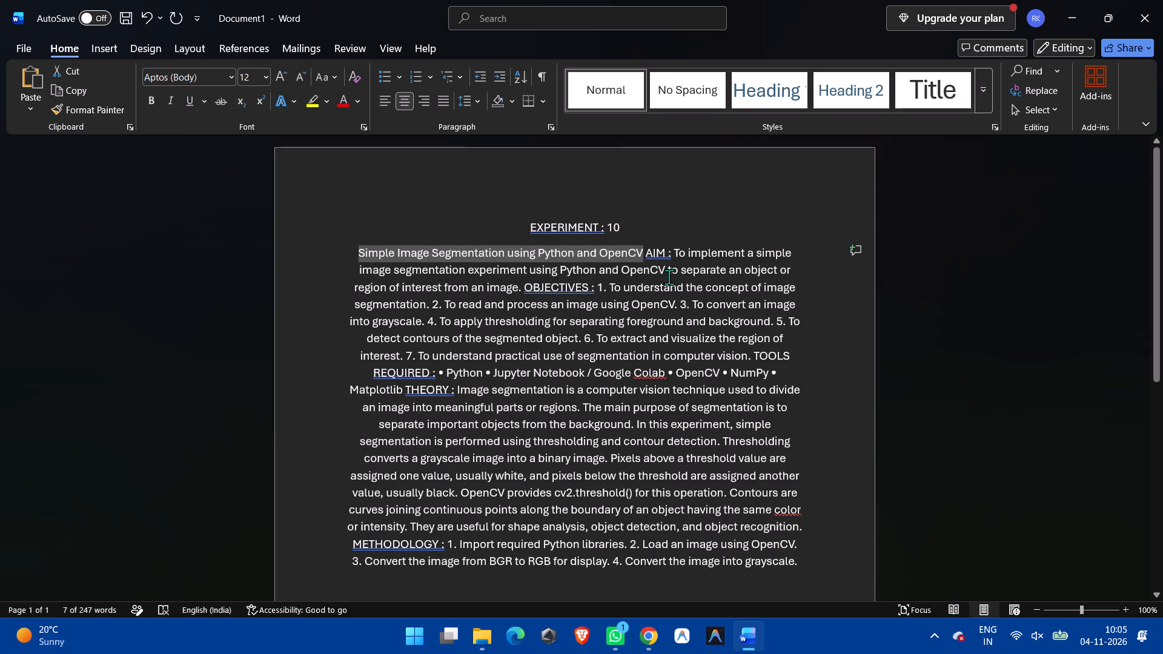
click(649, 252)
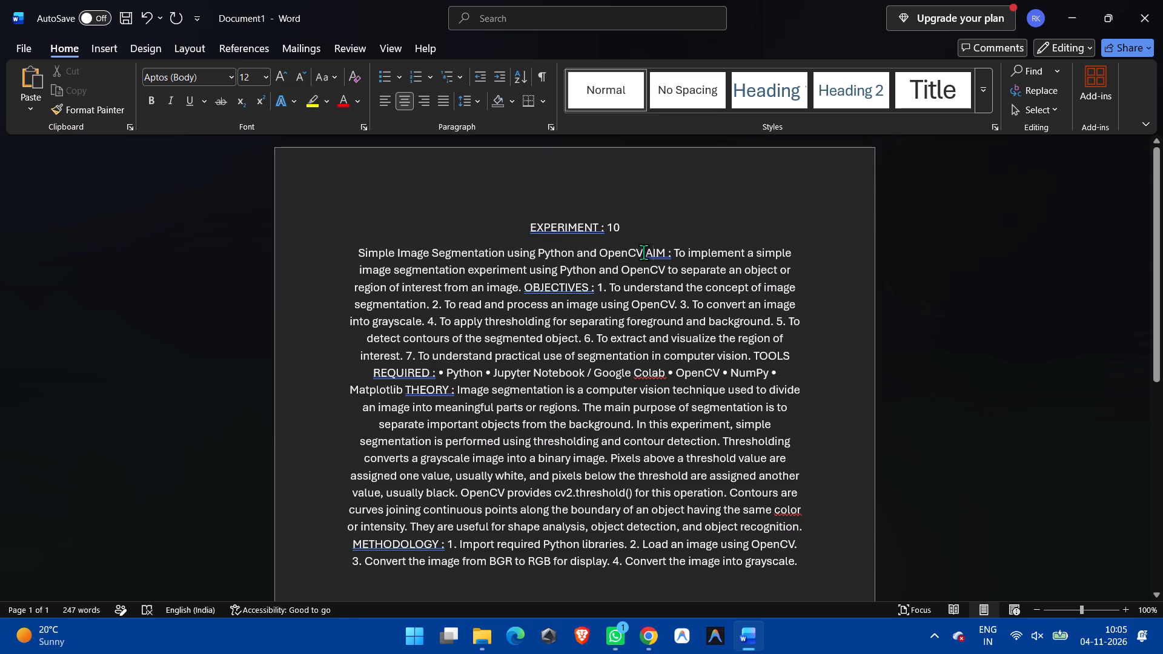
click(643, 252)
key(Return)
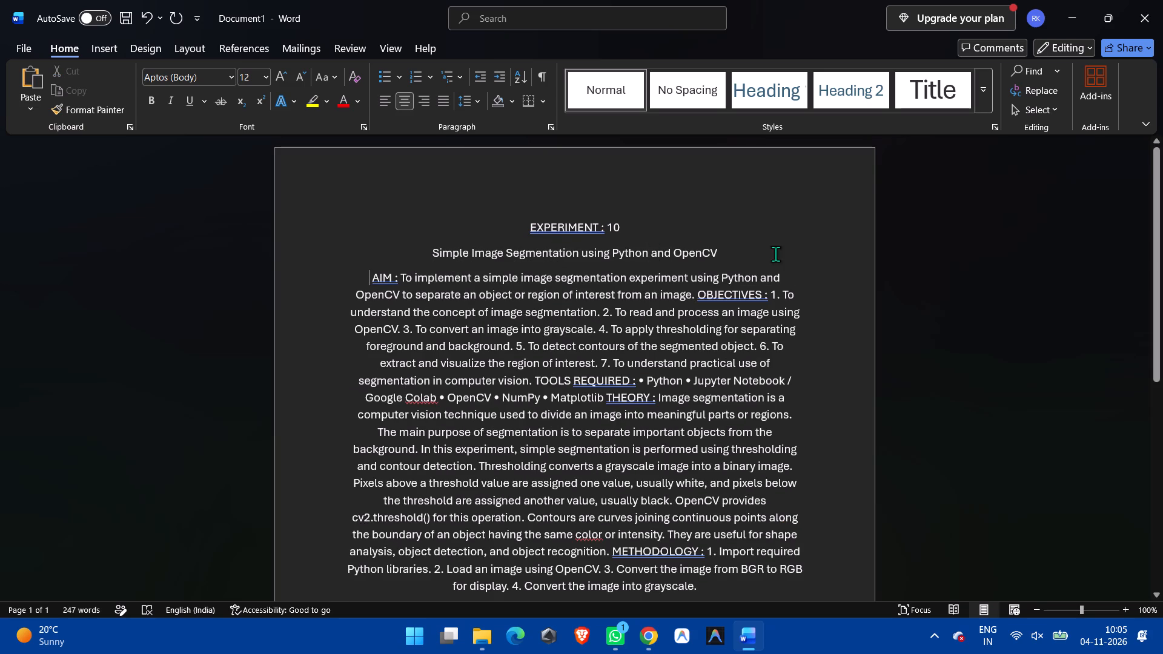
Italicise the "Simple Image Segmentation using Python and OpenCV" subtitle.
drag(737, 253, 432, 251)
click(459, 228)
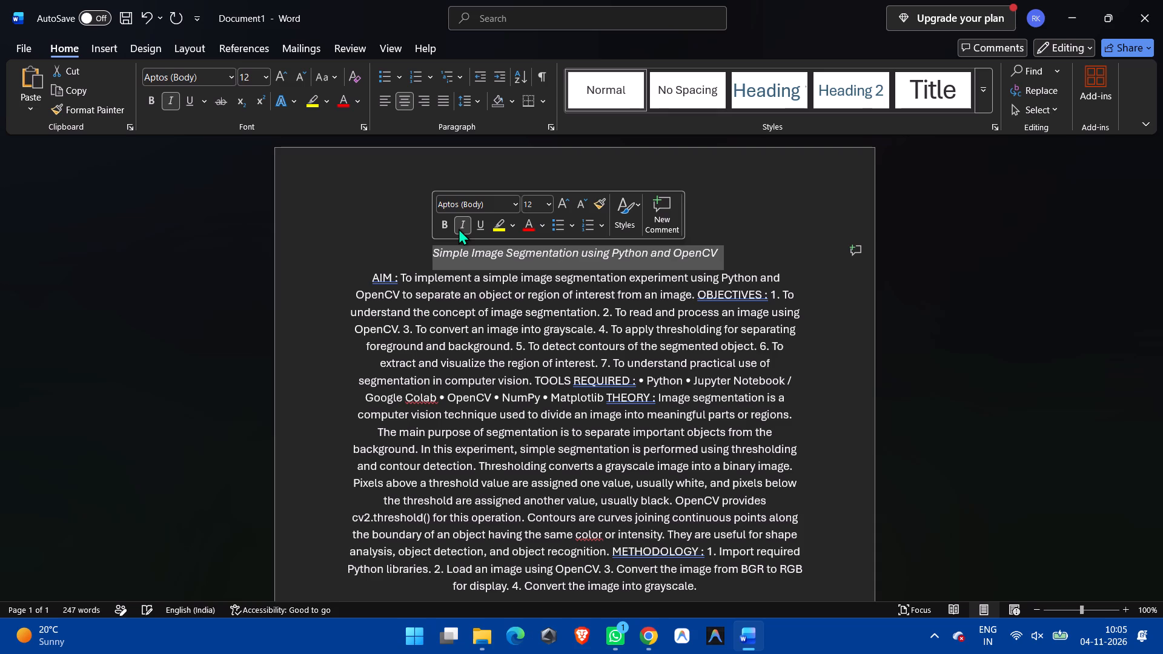
click(606, 379)
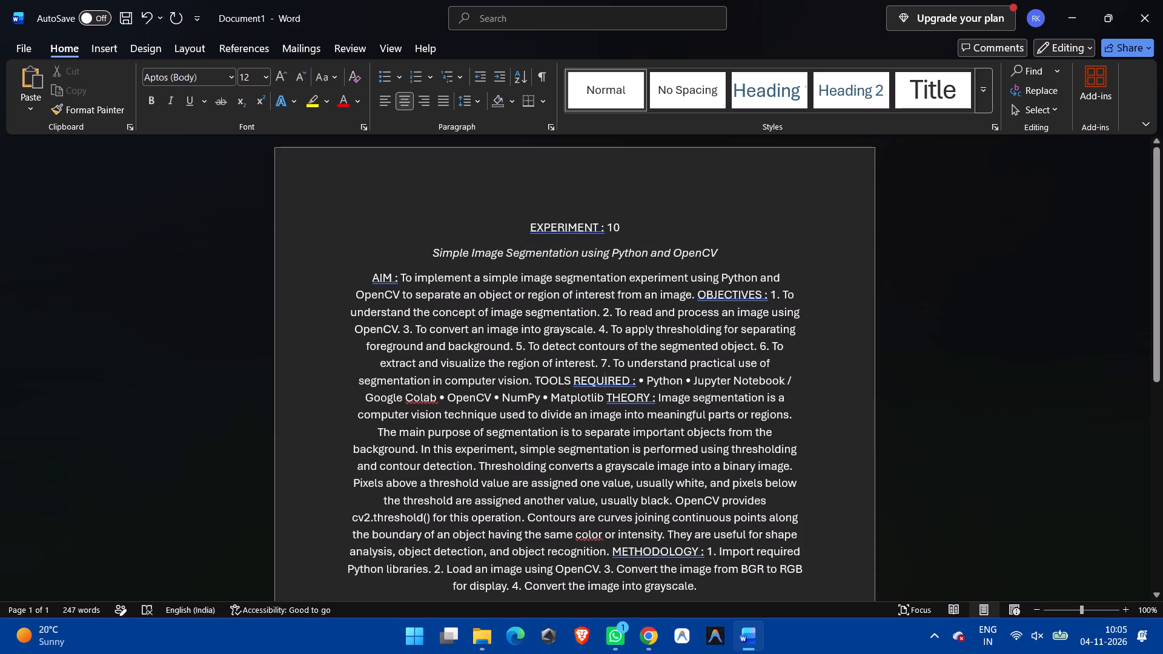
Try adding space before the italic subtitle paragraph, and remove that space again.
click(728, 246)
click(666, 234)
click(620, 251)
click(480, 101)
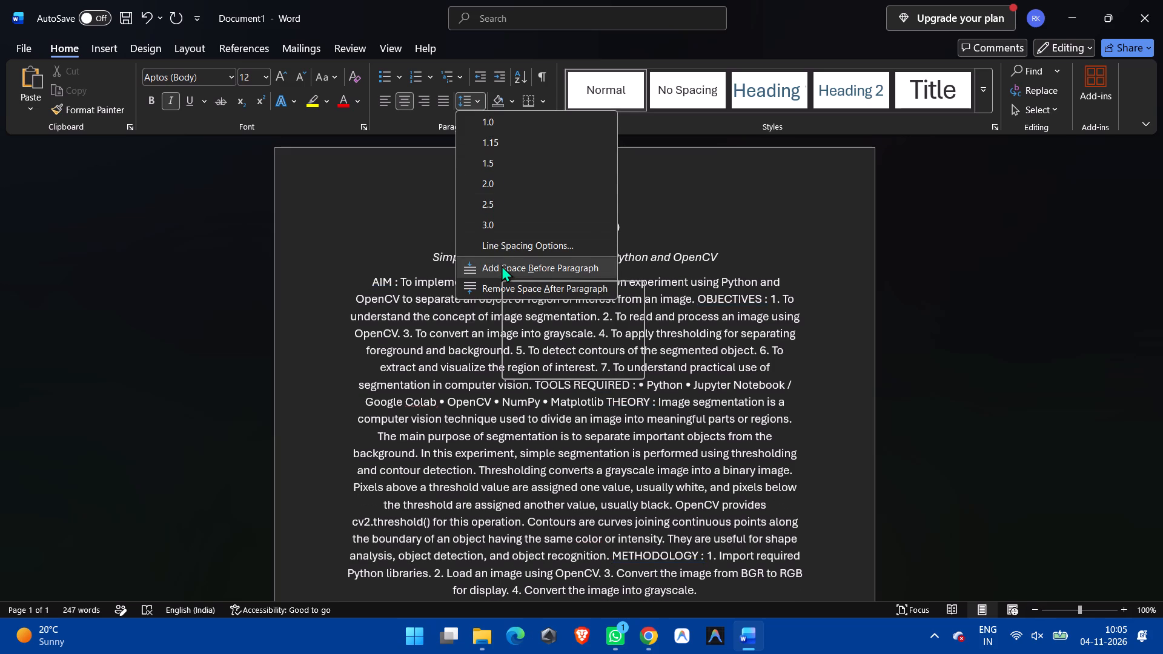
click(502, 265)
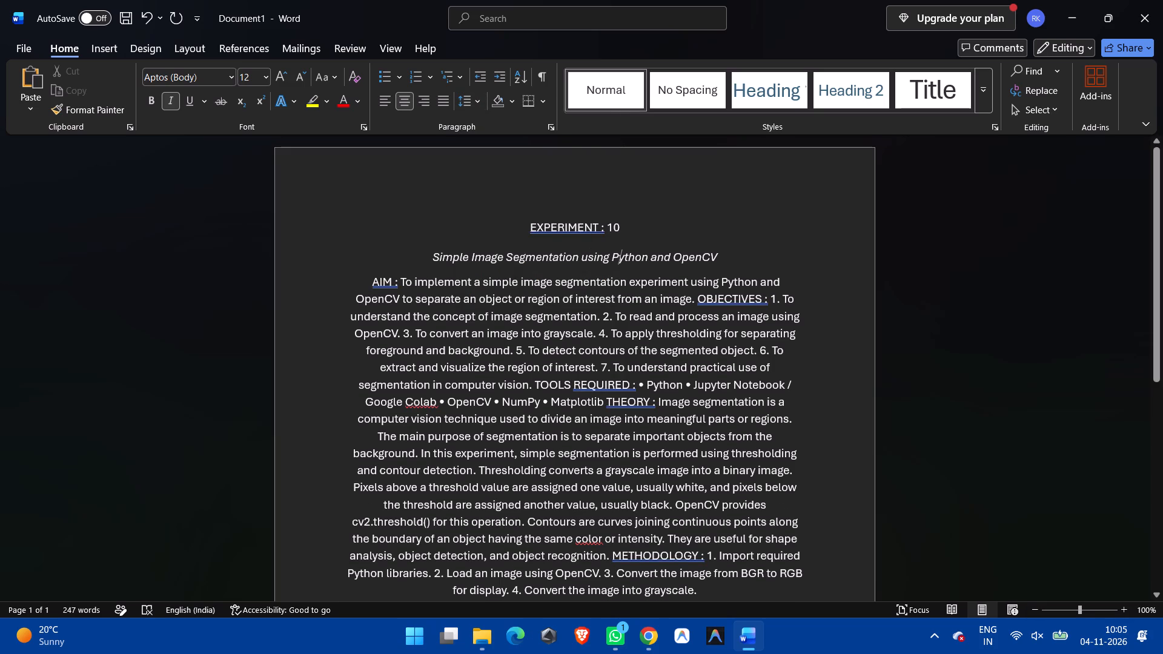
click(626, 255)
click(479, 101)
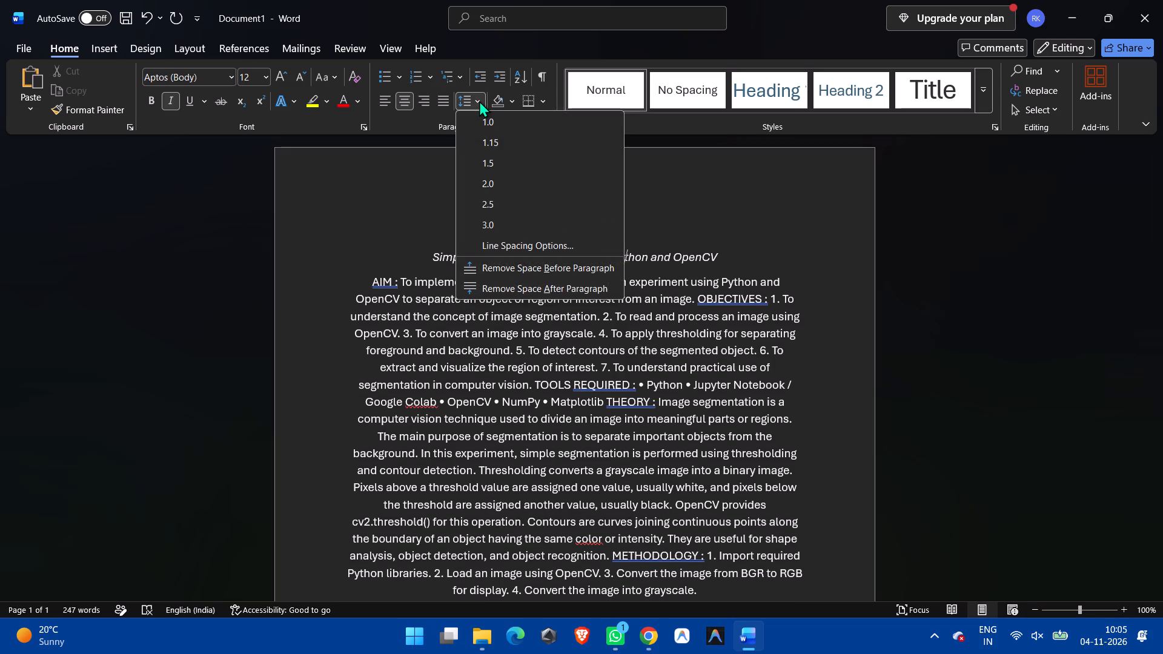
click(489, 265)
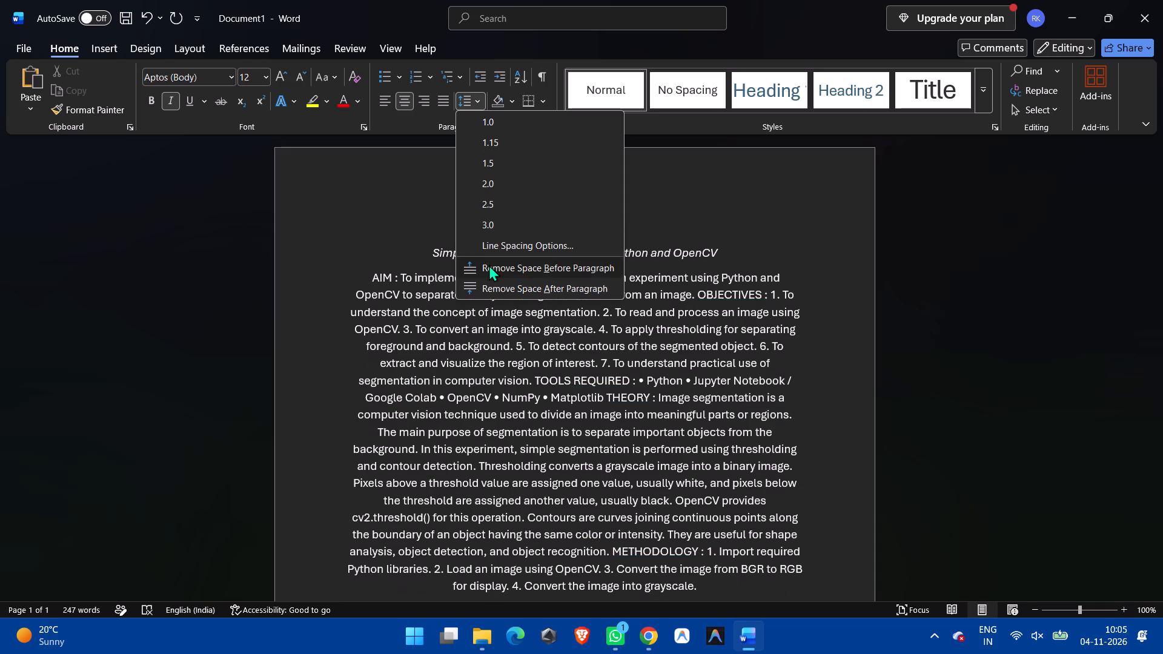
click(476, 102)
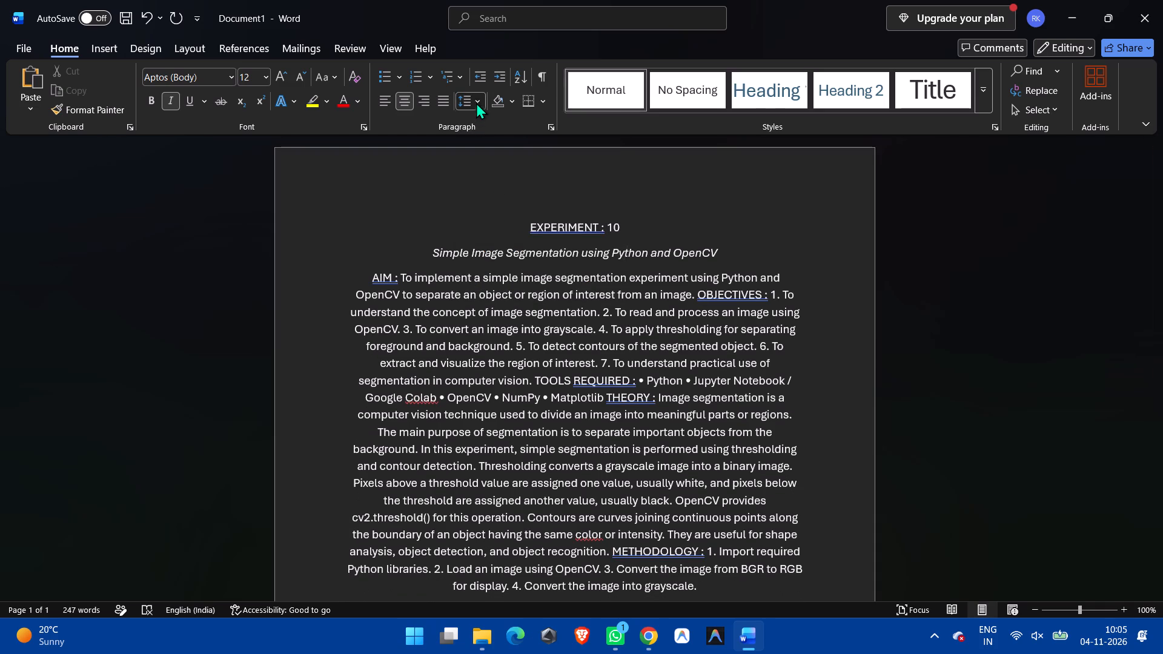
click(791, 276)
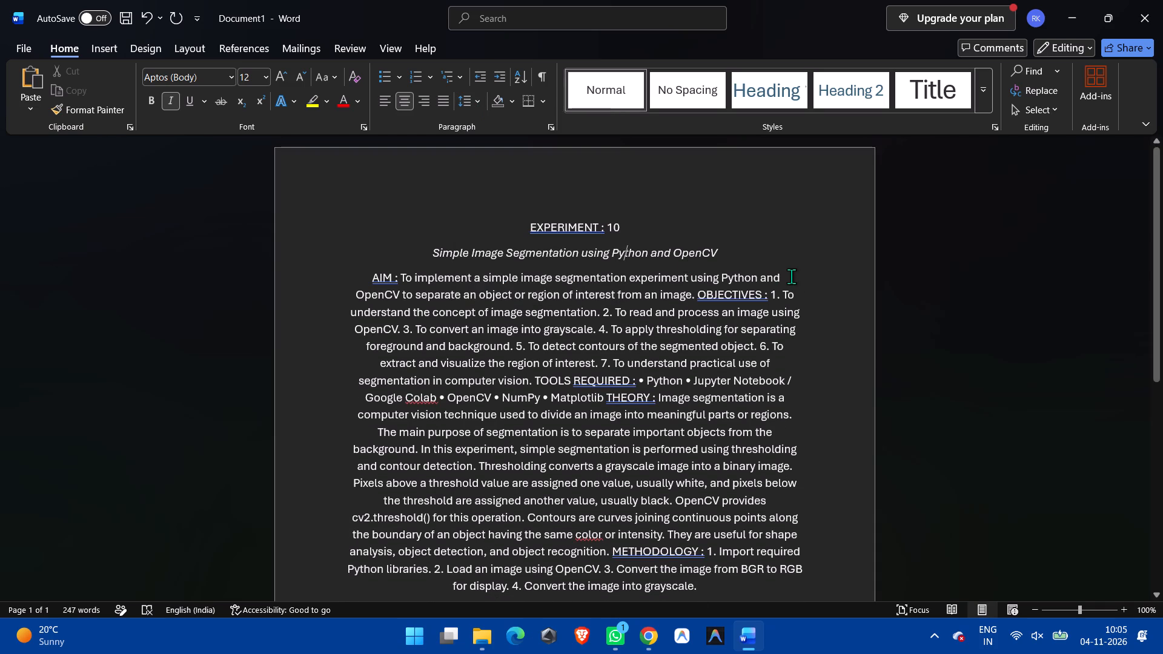
Left-align the body paragraph that begins with "AIM :", leaving out the title and subtitle.
click(666, 279)
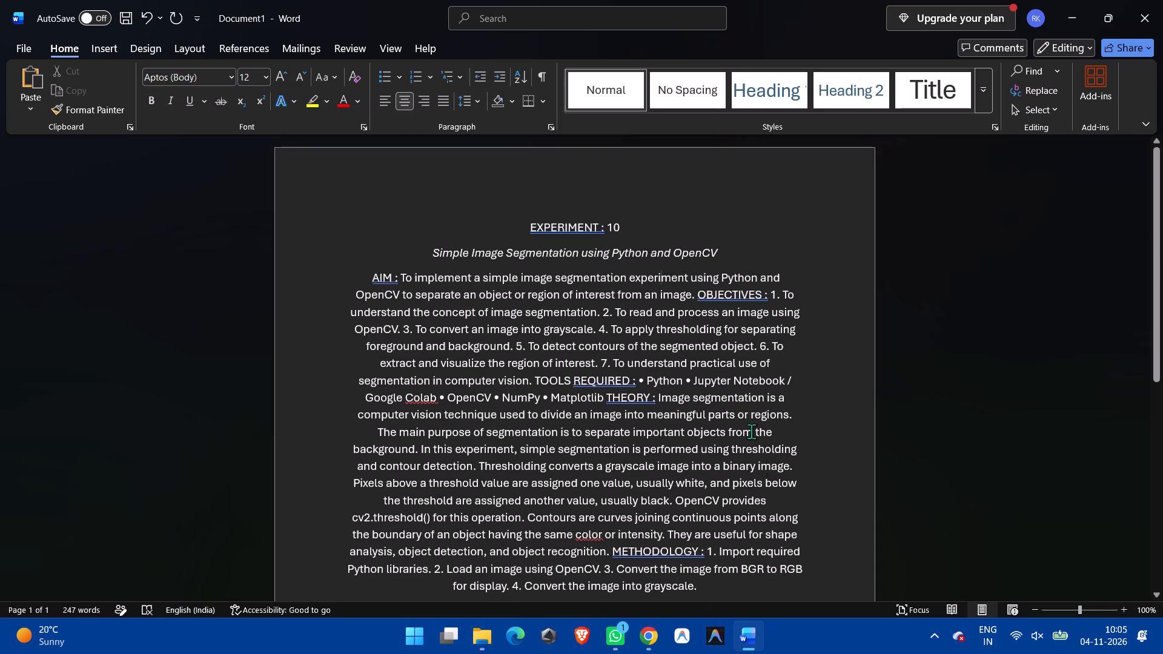
drag(714, 590, 356, 266)
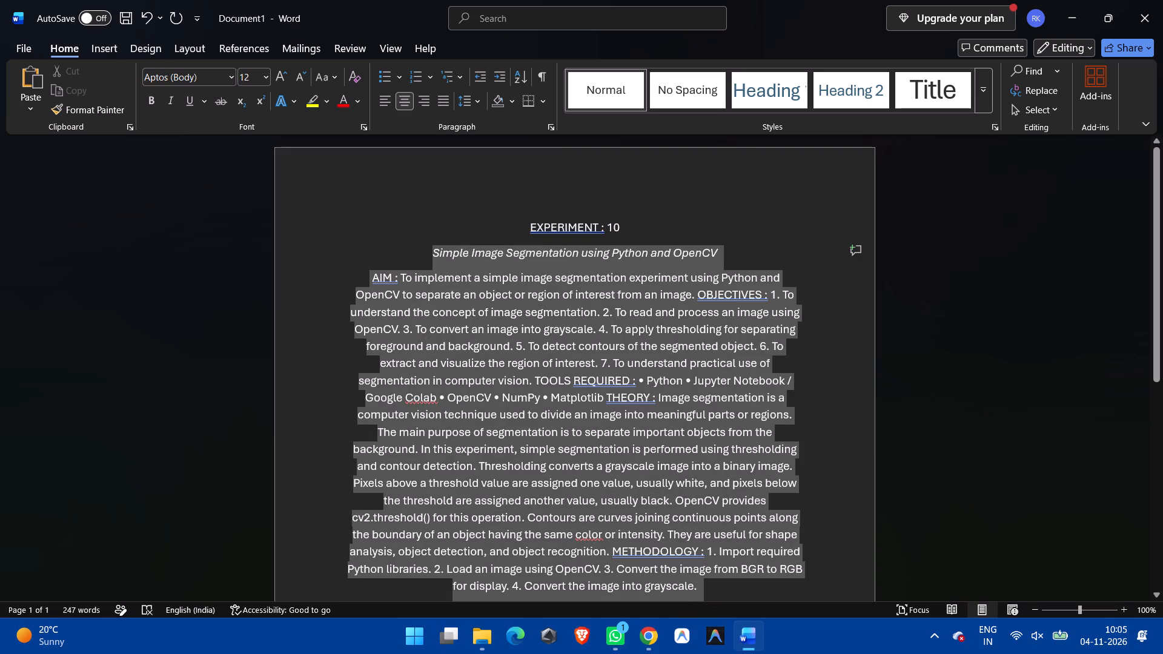
drag(356, 266, 371, 284)
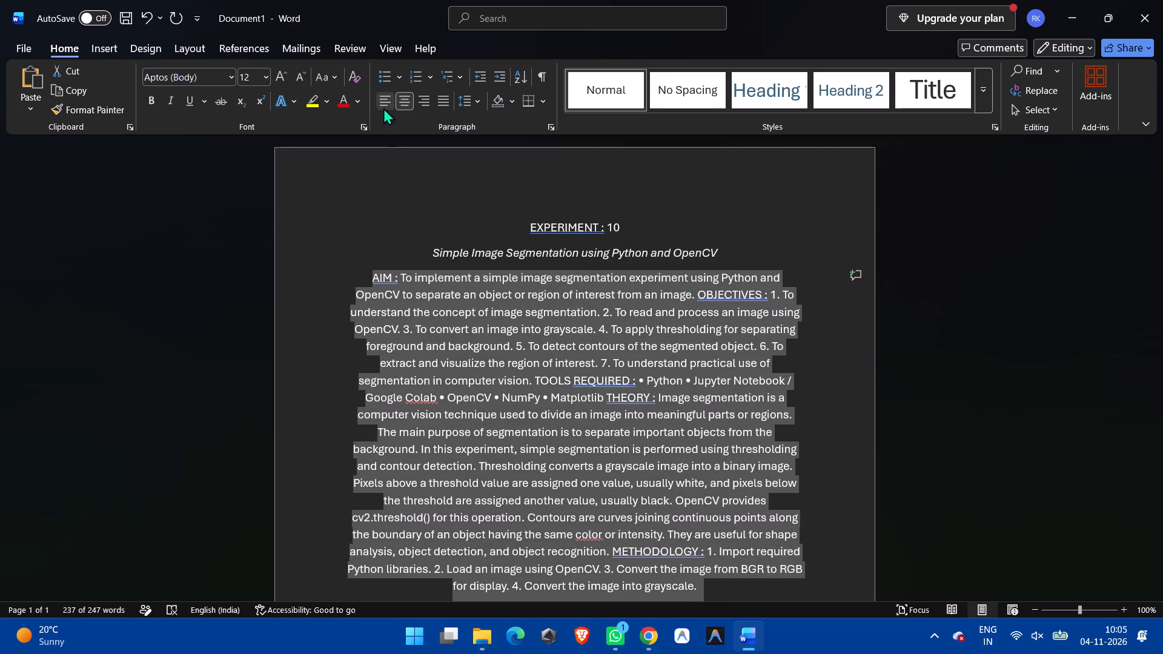
click(383, 108)
click(754, 535)
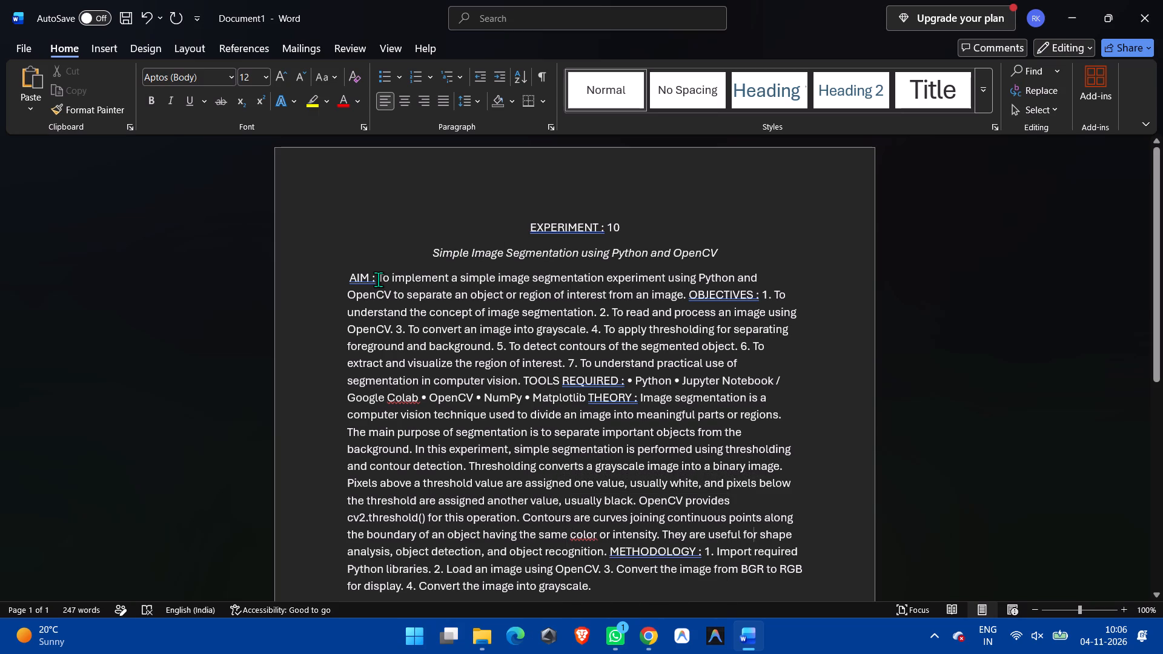
Put the "AIM :" heading on its own line and break the text before "OBJECTIVES :" to separate the aim statement.
click(378, 279)
key(Return)
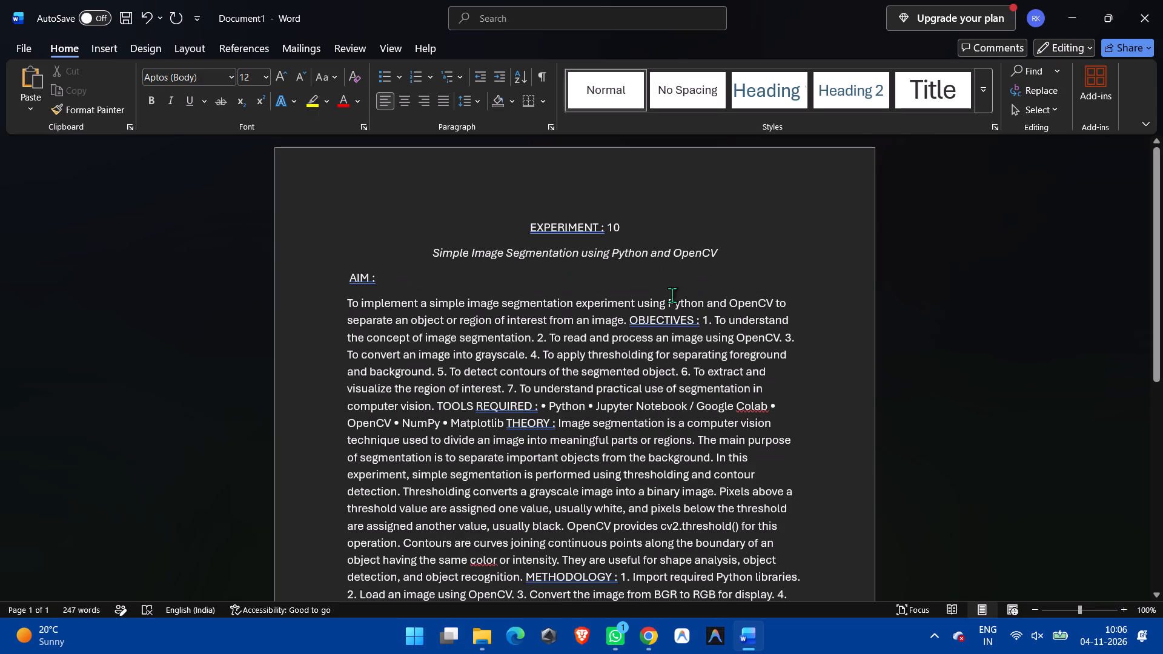
click(631, 323)
key(Return)
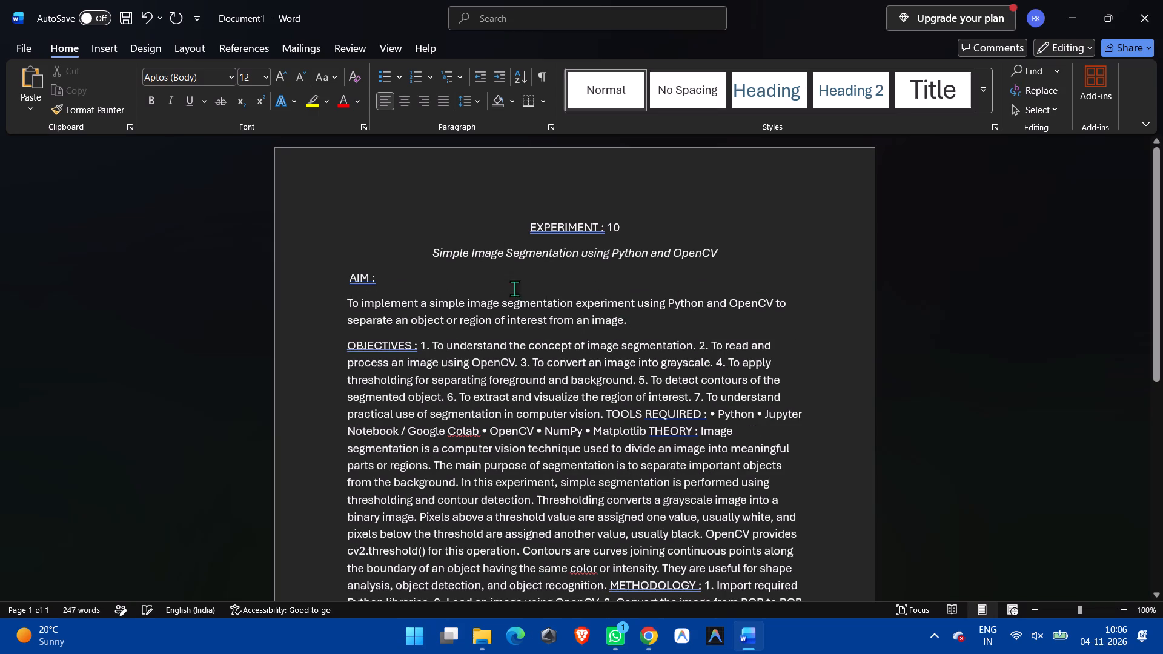
Make the "AIM :" heading bold.
drag(396, 277, 311, 283)
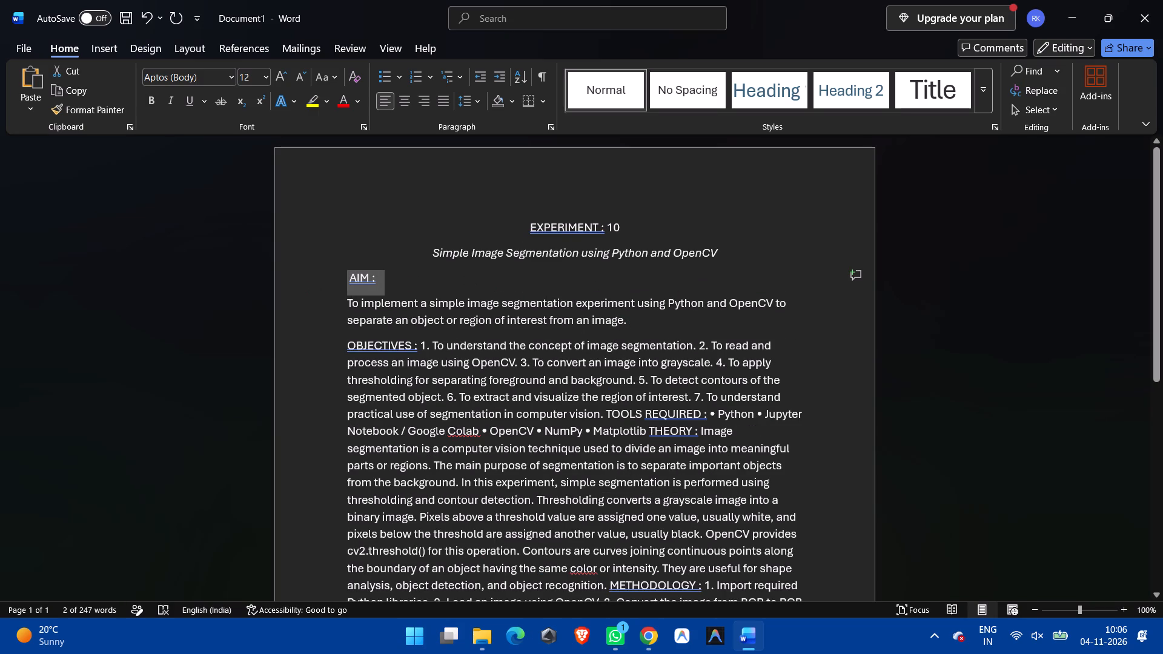
key(ctrl+b)
click(549, 272)
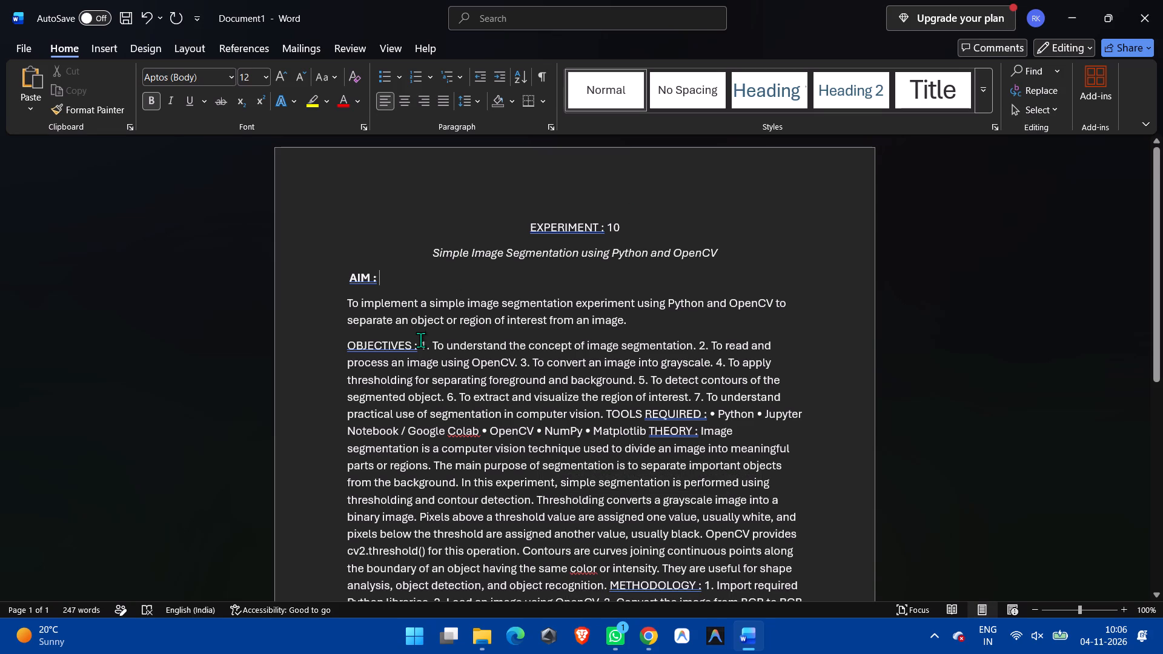
Put the "OBJECTIVES :" heading and objectives 1 to 3 each on their own line.
click(420, 340)
key(Return)
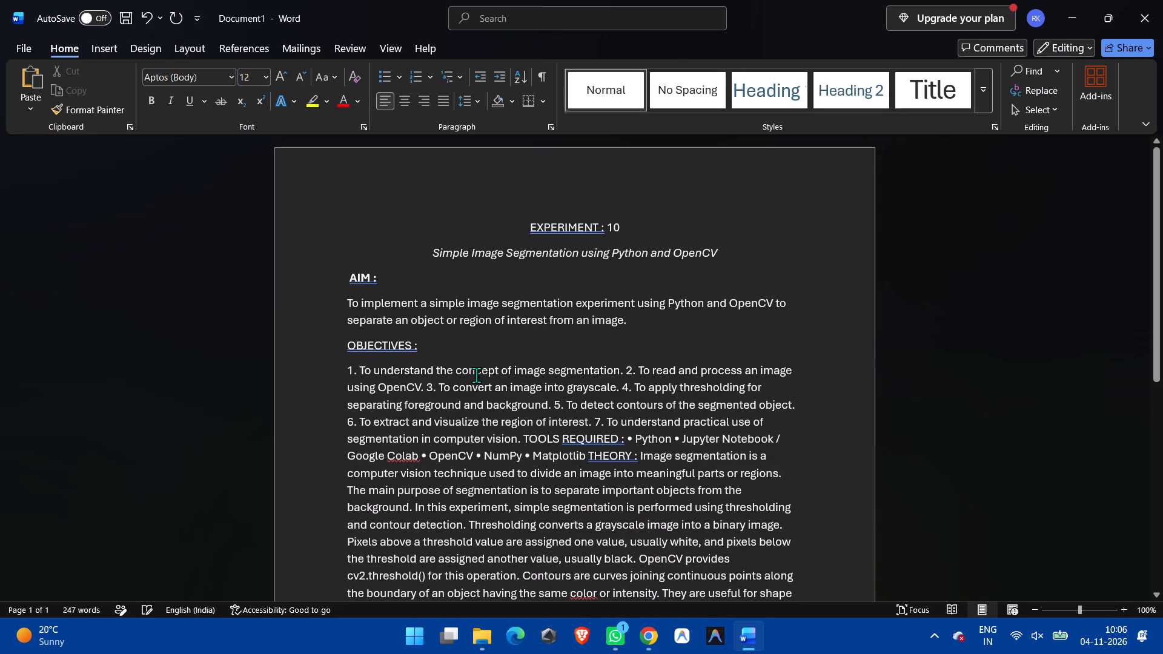
click(628, 372)
key(Return)
click(594, 395)
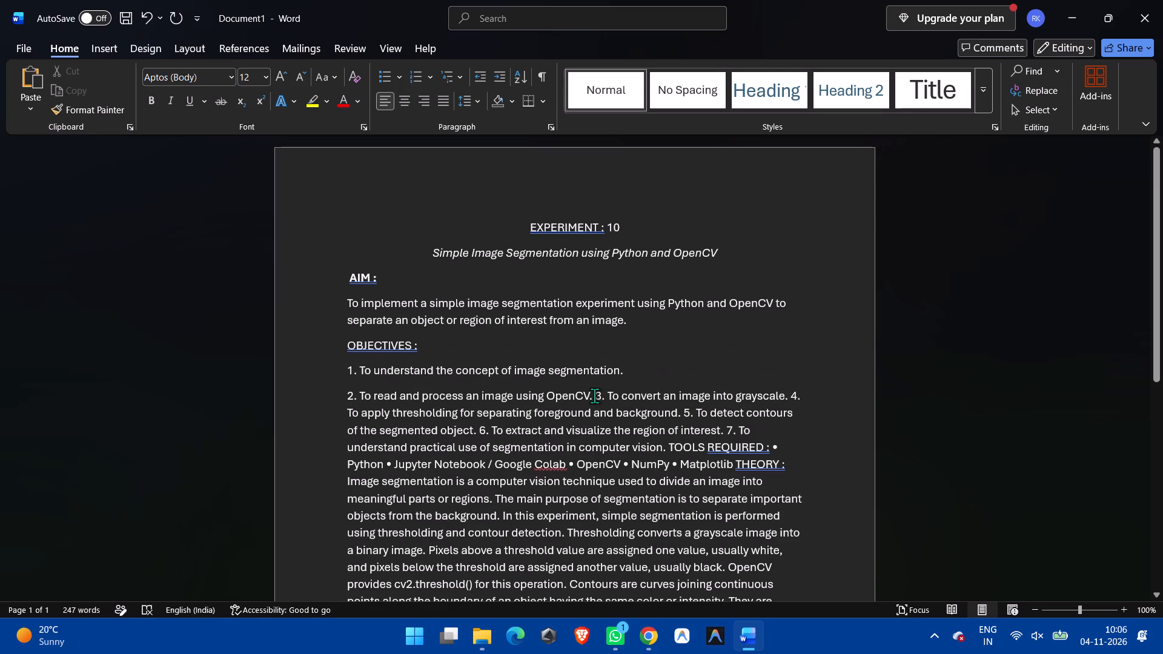
click(594, 395)
key(Return)
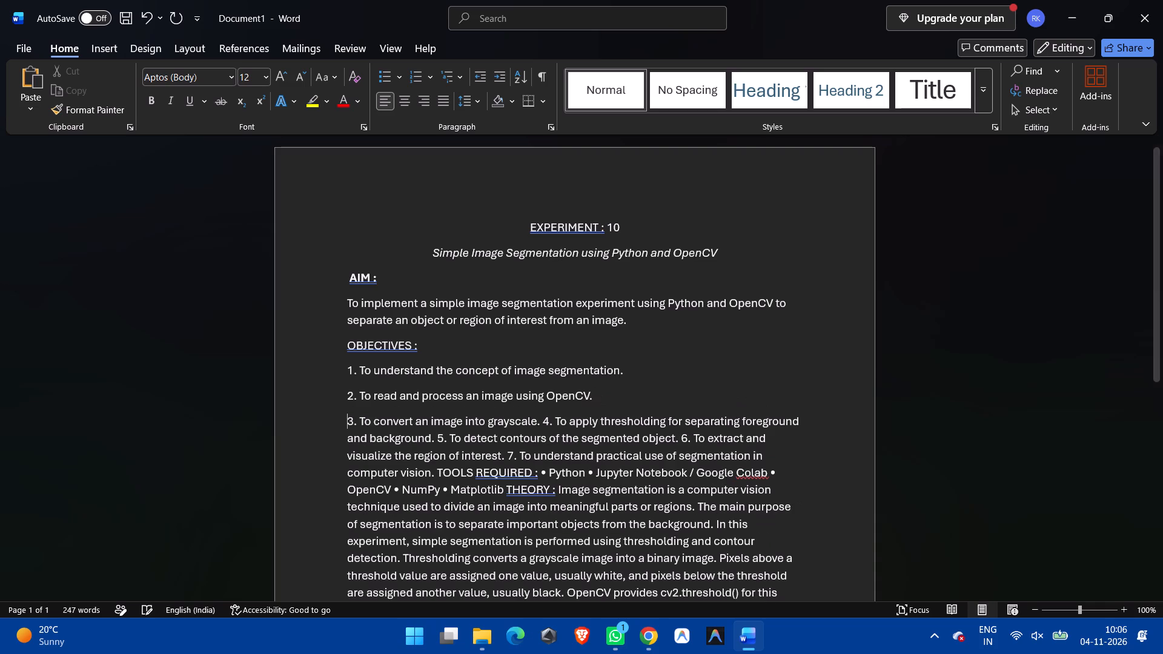
click(546, 421)
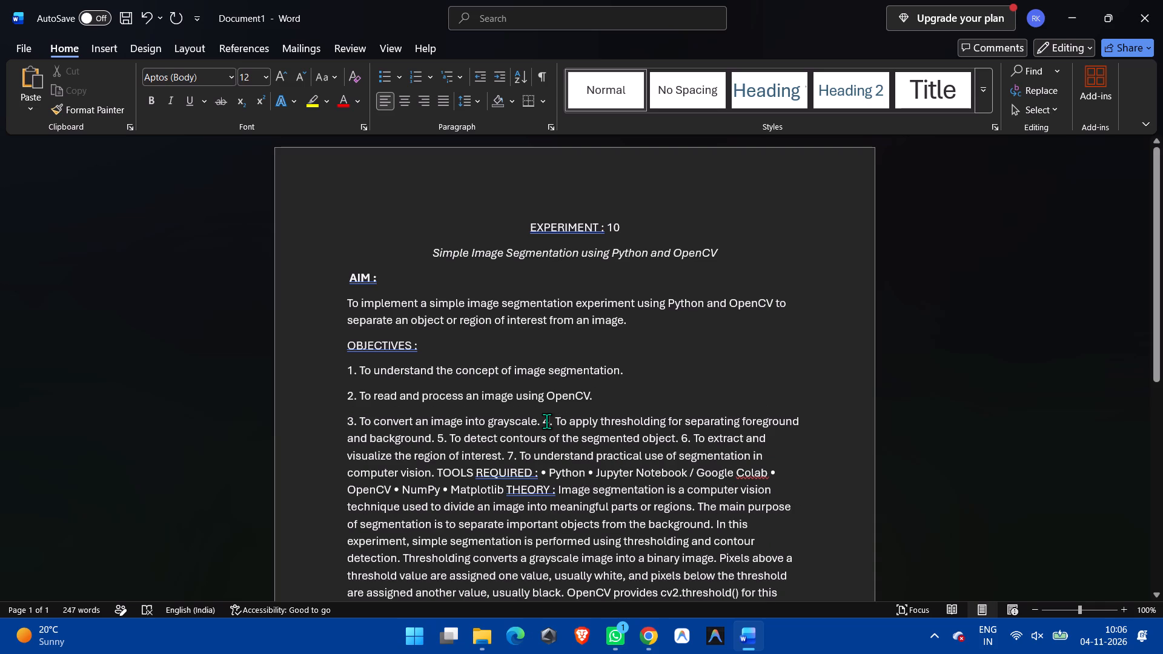
key(Left)
key(Return)
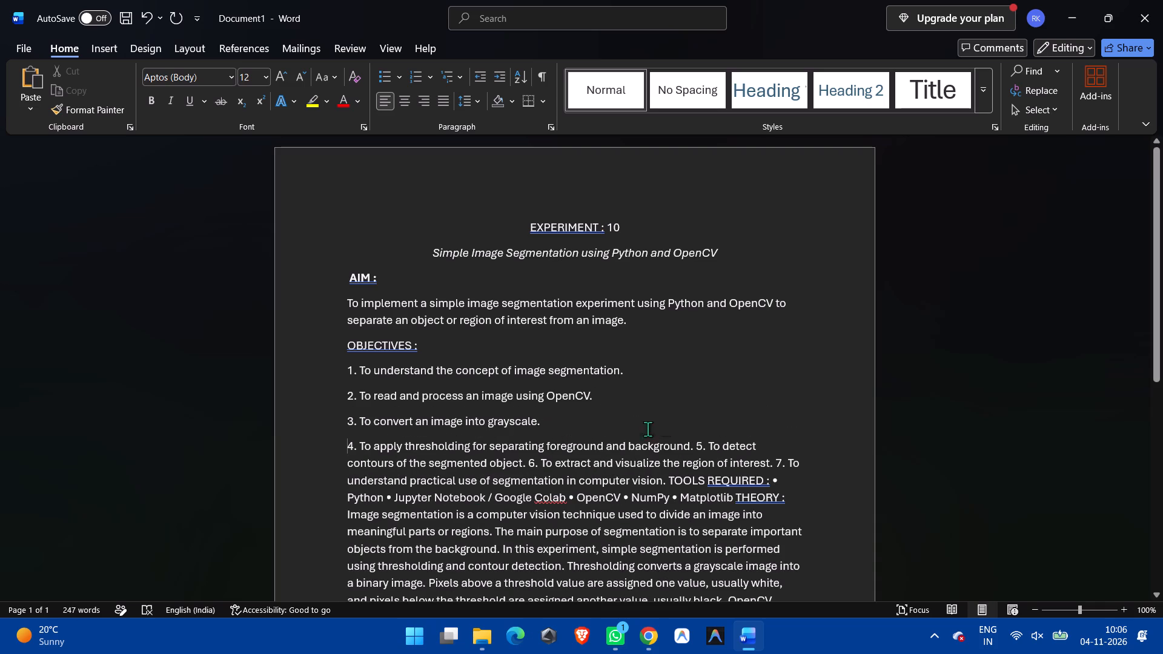
Put objectives 4 to 7 each on their own line, with a break before "TOOLS REQUIRED :".
click(700, 445)
key(Left)
key(Return)
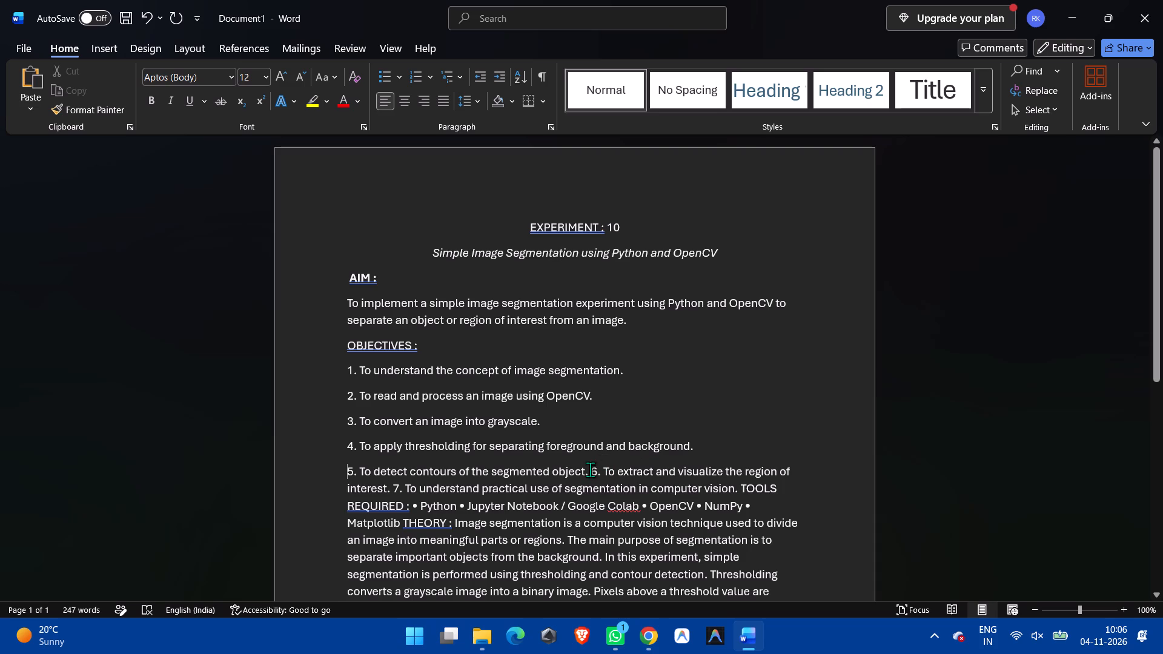
click(590, 471)
key(Return)
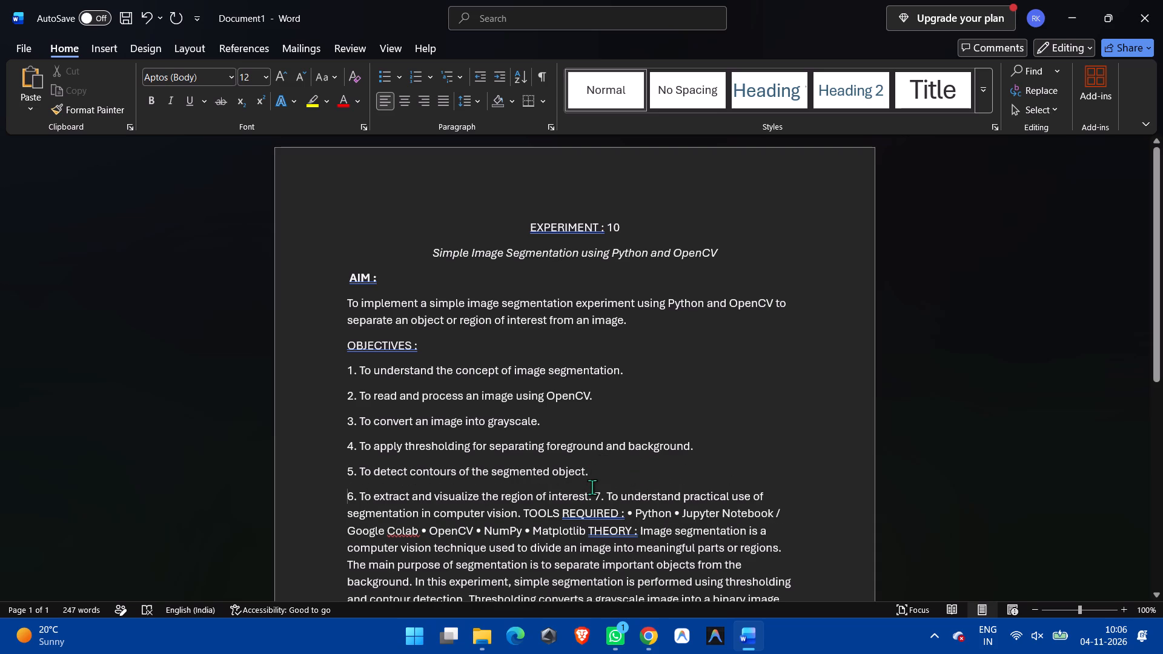
click(591, 489)
key(Right)
key(Return)
scroll(620, 517, down, 1)
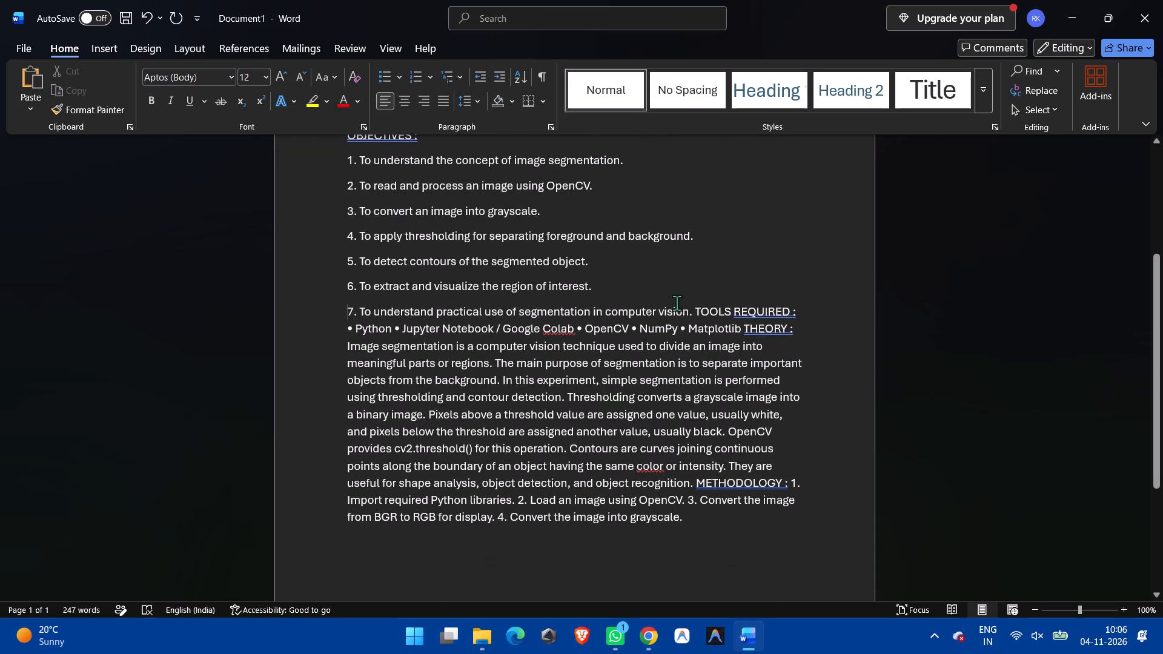
click(696, 312)
key(Return)
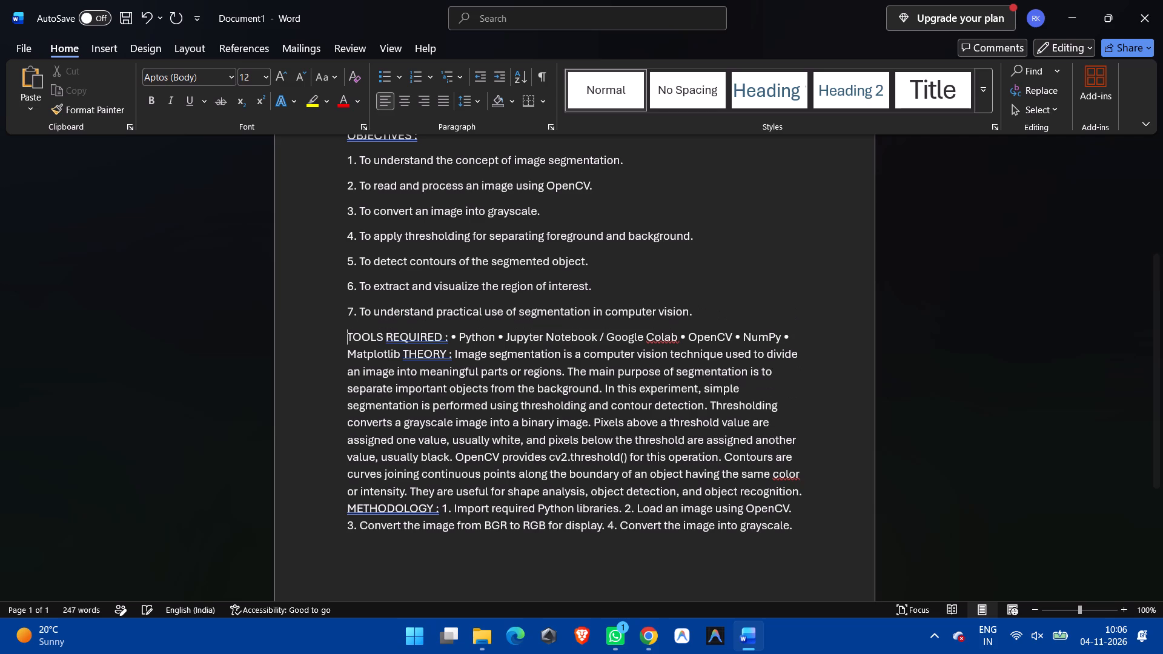
Set the line spacing of the seven numbered objectives to 1.0.
scroll(623, 314, up, 1)
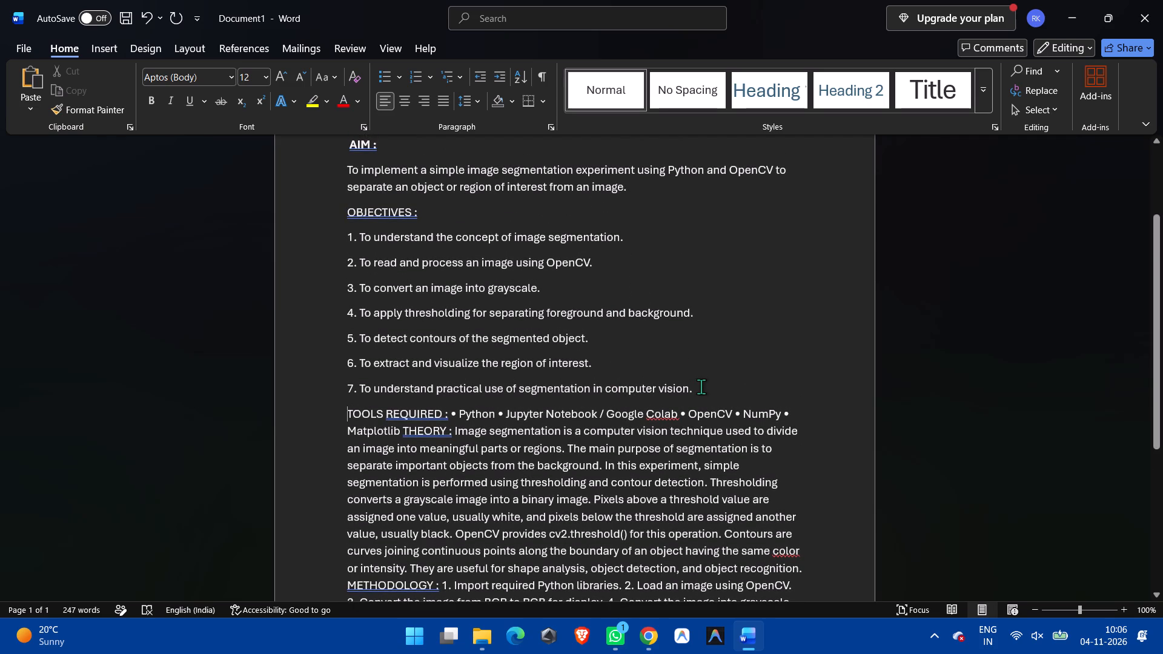
drag(701, 386, 342, 235)
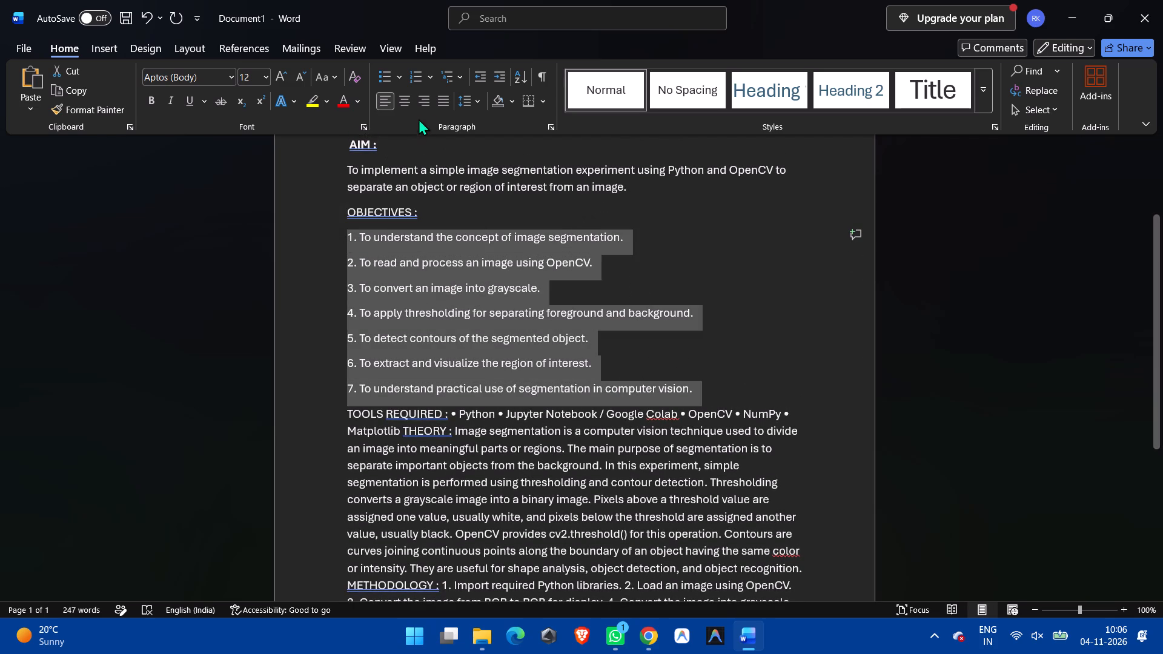
click(471, 104)
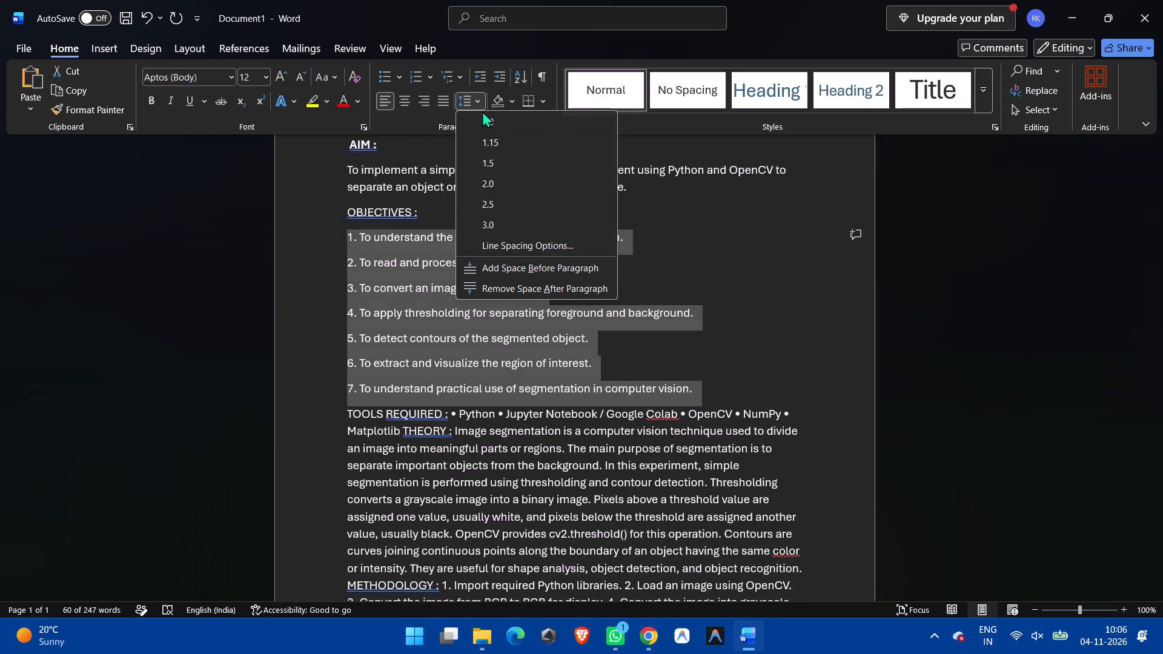
click(486, 125)
click(534, 321)
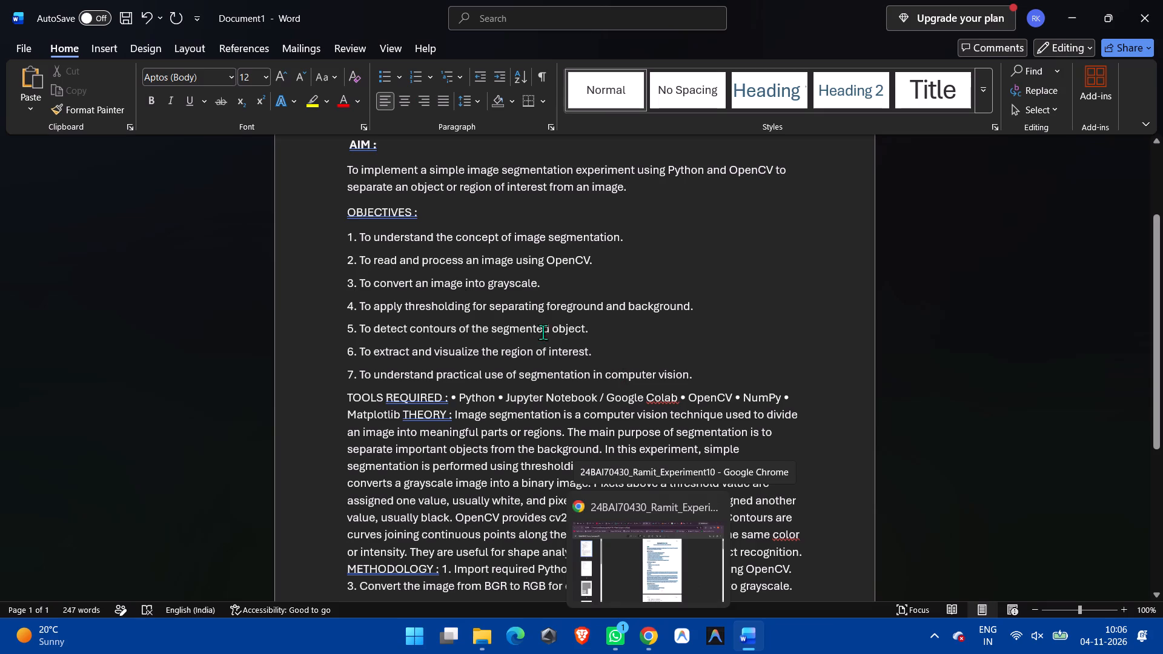
Put the five tools under "TOOLS REQUIRED :" each on their own line, with a break before "THEORY :".
click(451, 400)
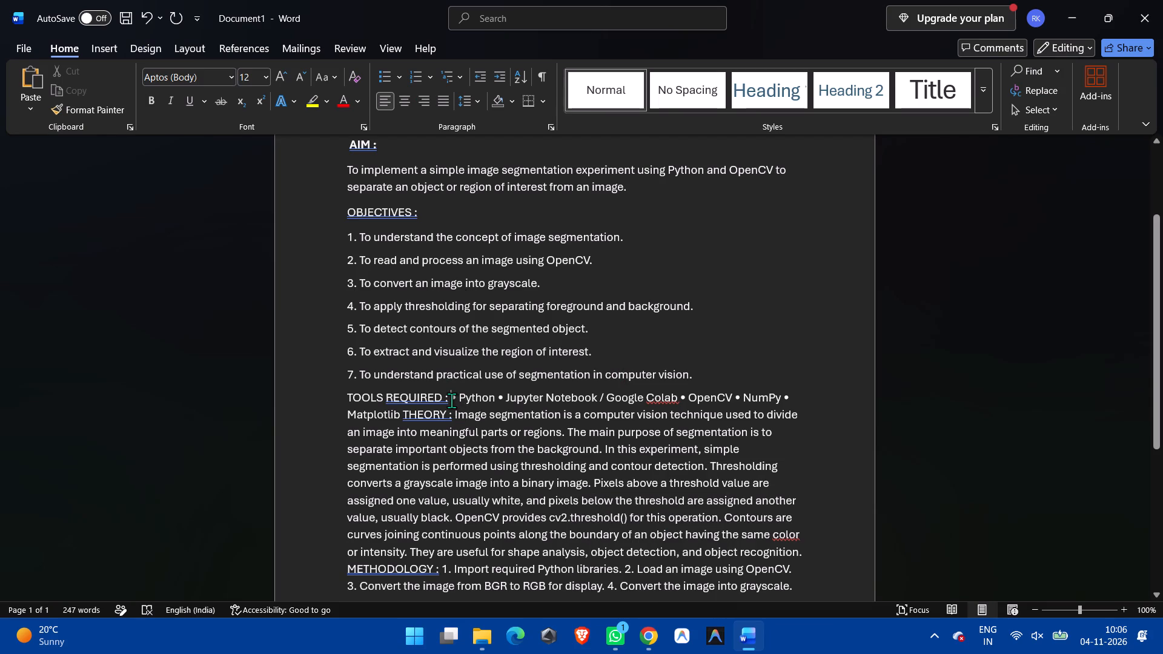
key(Return)
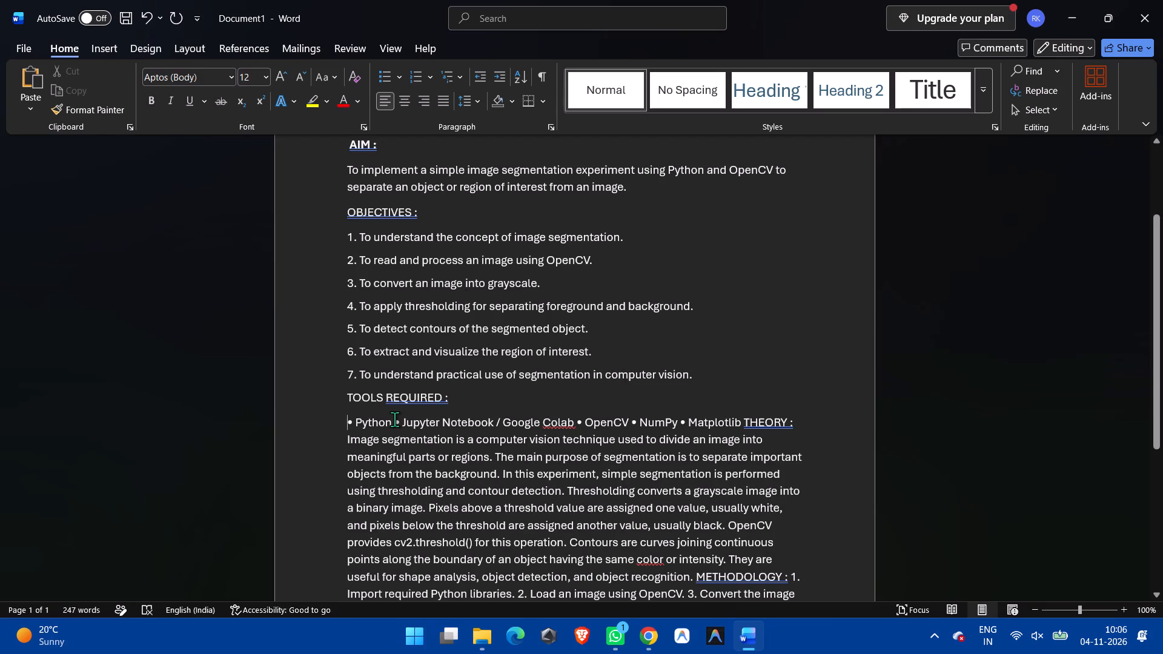
click(394, 419)
key(Return)
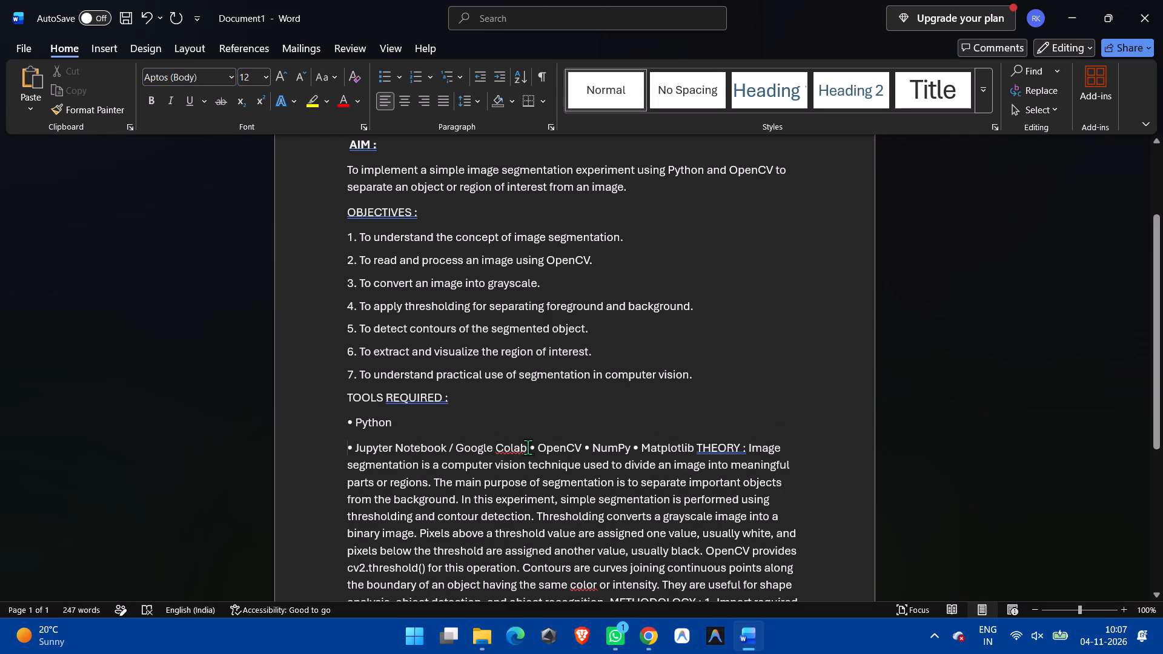
click(529, 447)
key(Return)
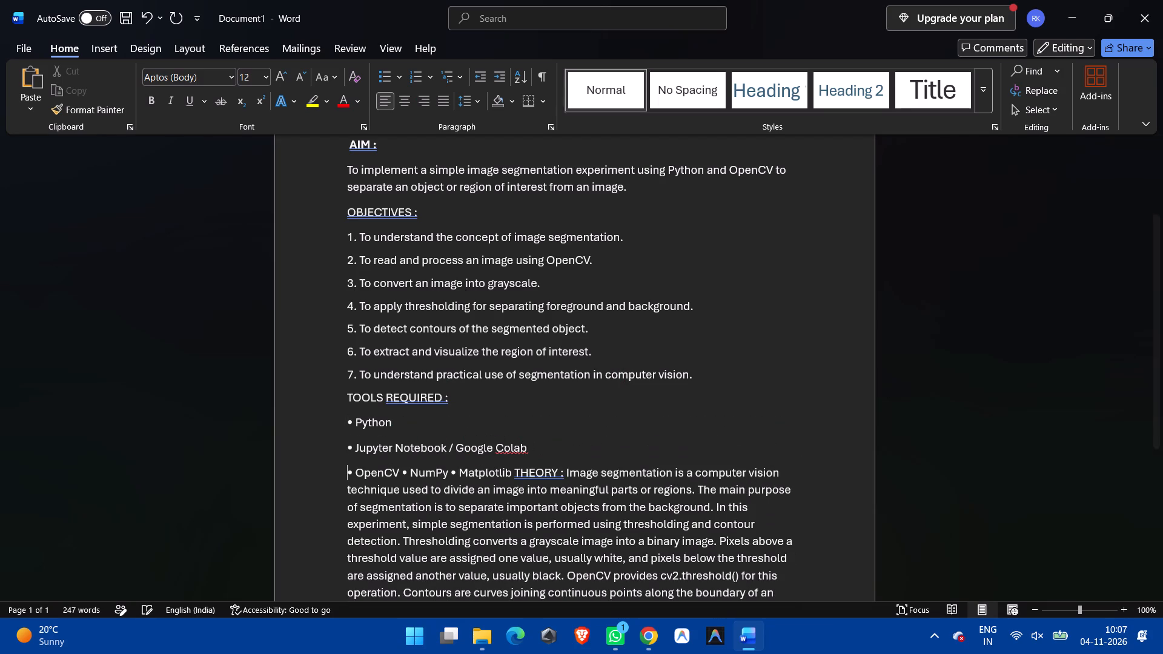
click(404, 473)
key(Return)
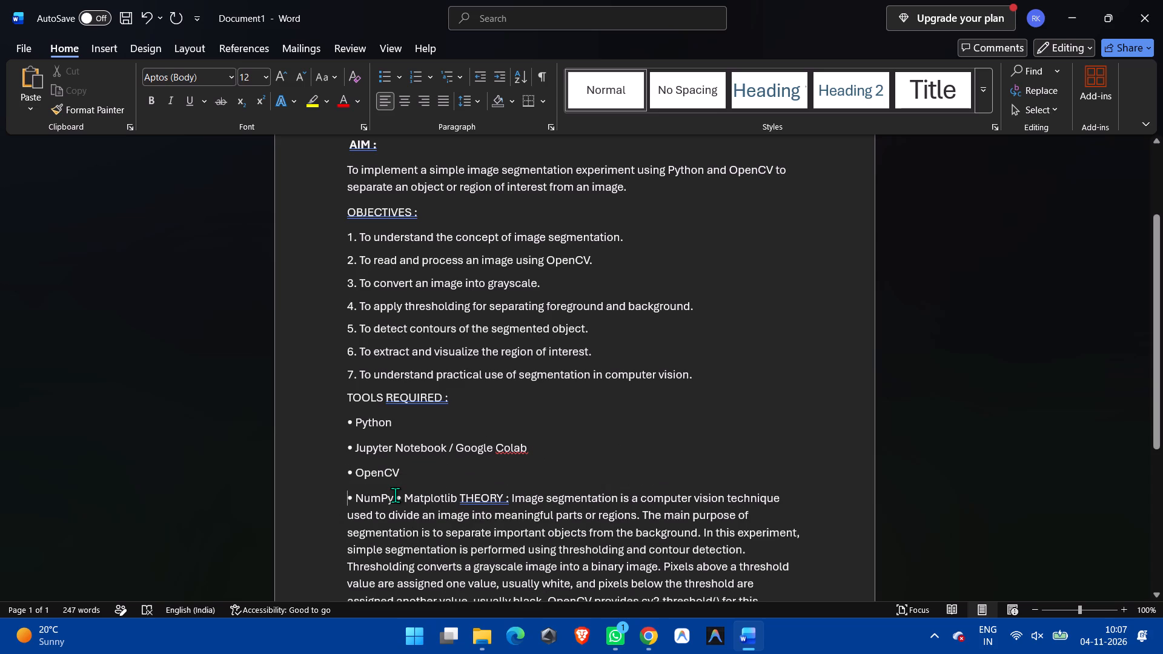
click(395, 495)
key(Return)
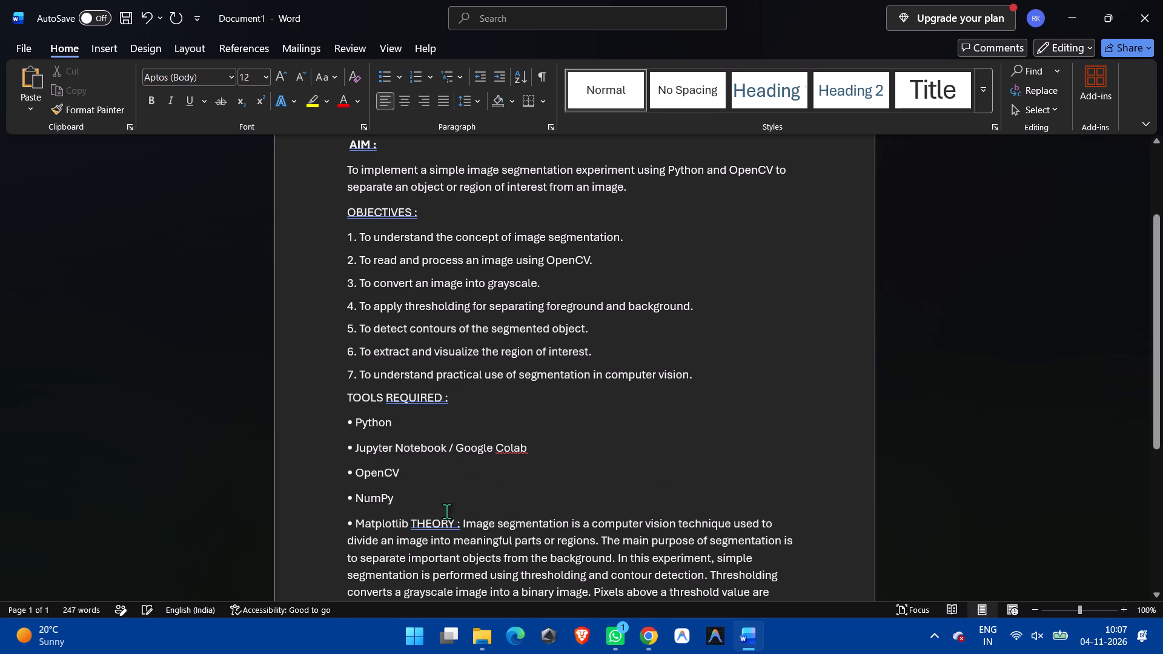
click(412, 523)
key(Return)
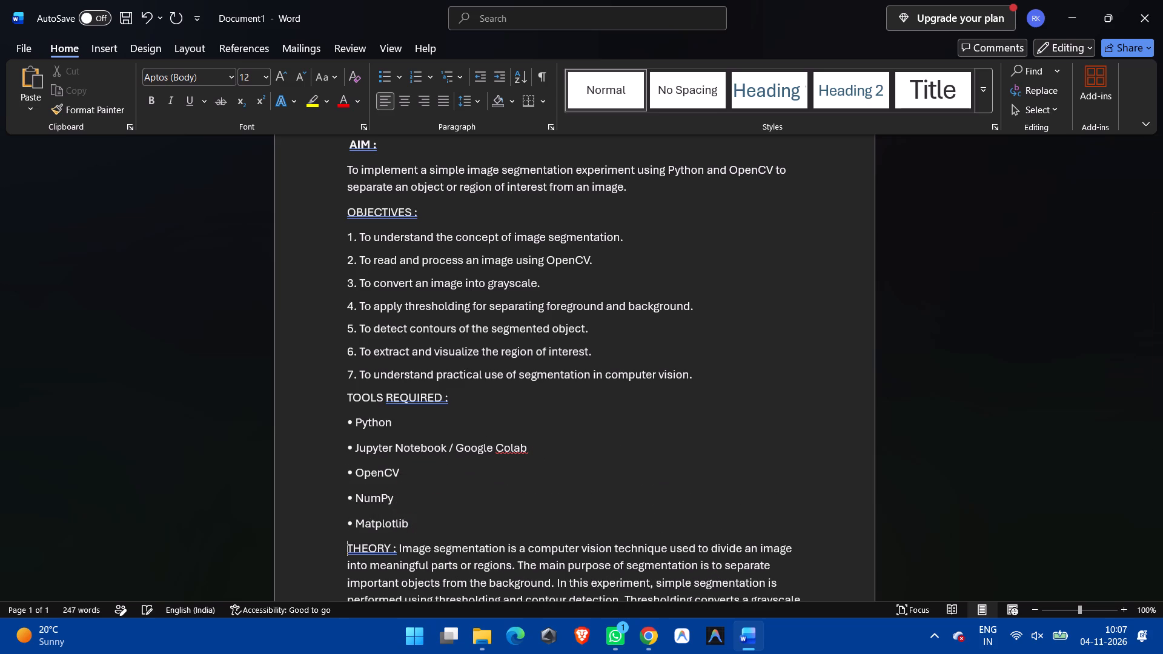
Set the line spacing of the five bulleted tools, Python to Matplotlib, to 1.0.
drag(423, 525, 347, 426)
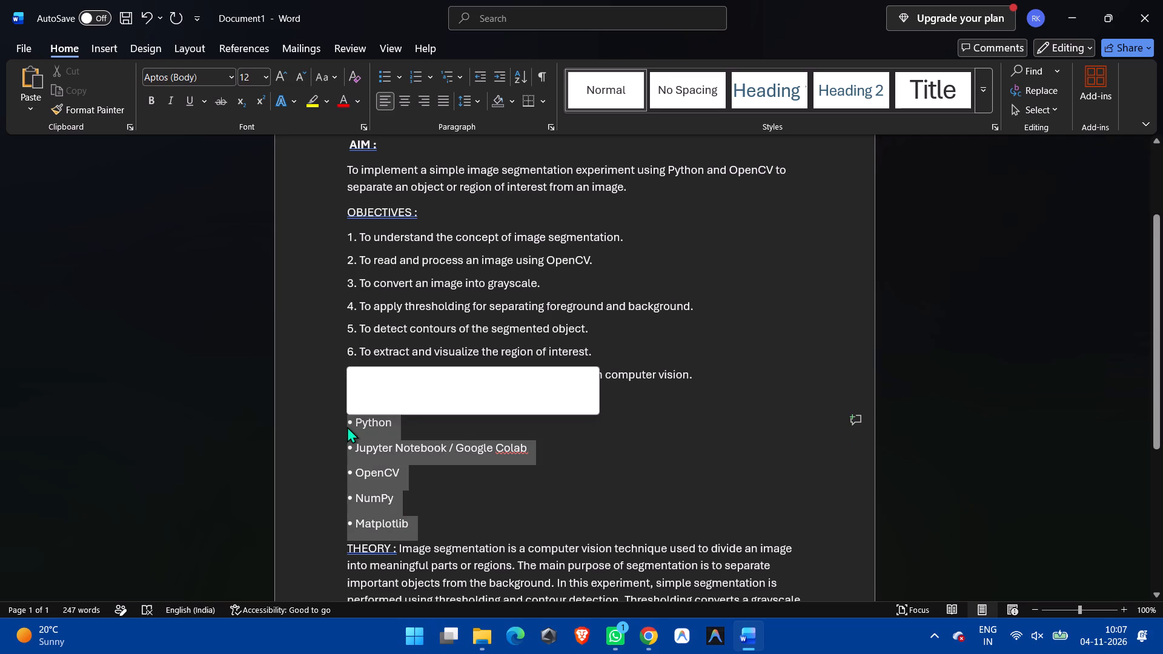
click(470, 95)
click(502, 122)
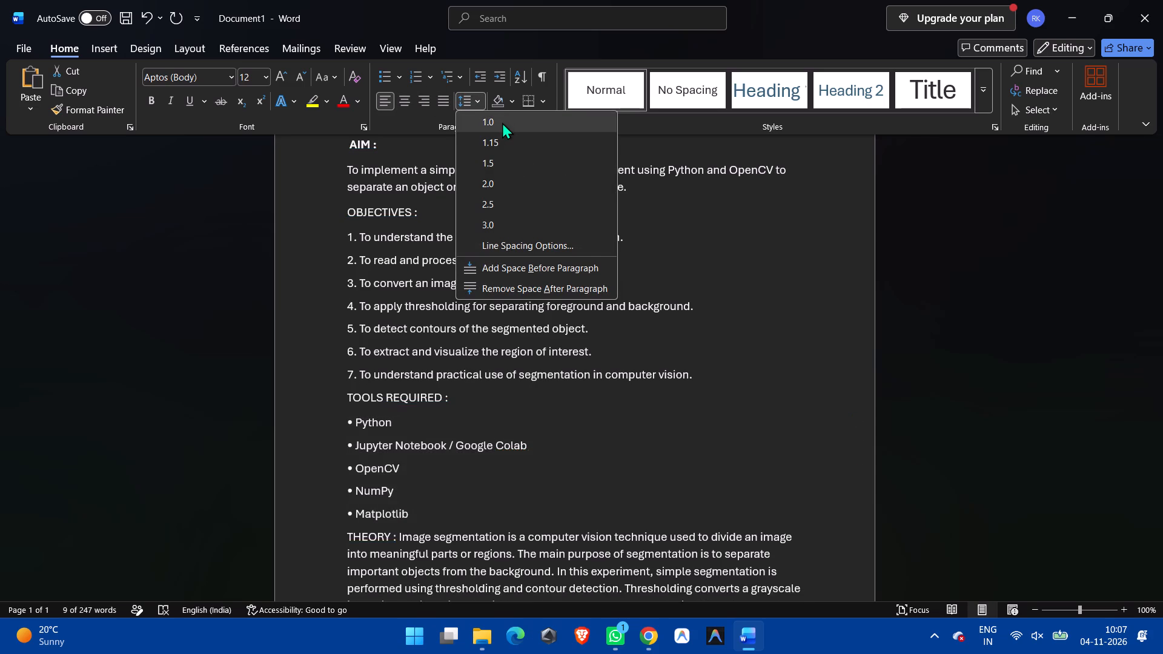
Make the "OBJECTIVES :", "TOOLS REQUIRED :" and "THEORY :" headings bold.
scroll(548, 406, down, 1)
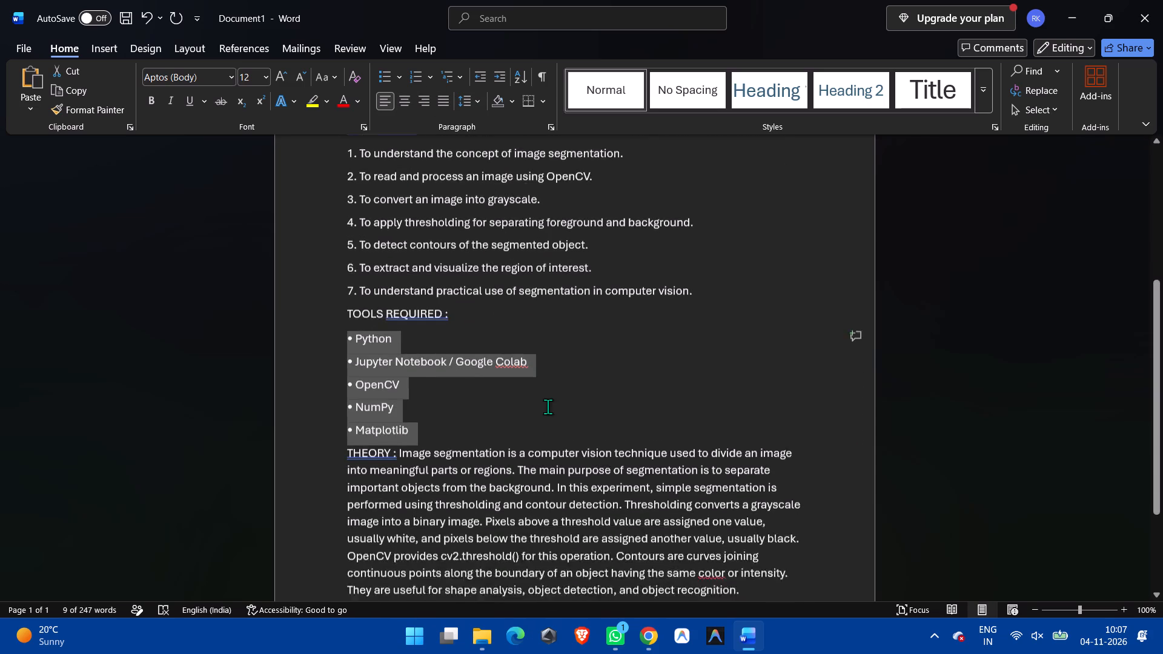
scroll(548, 406, down, 2)
scroll(524, 328, up, 2)
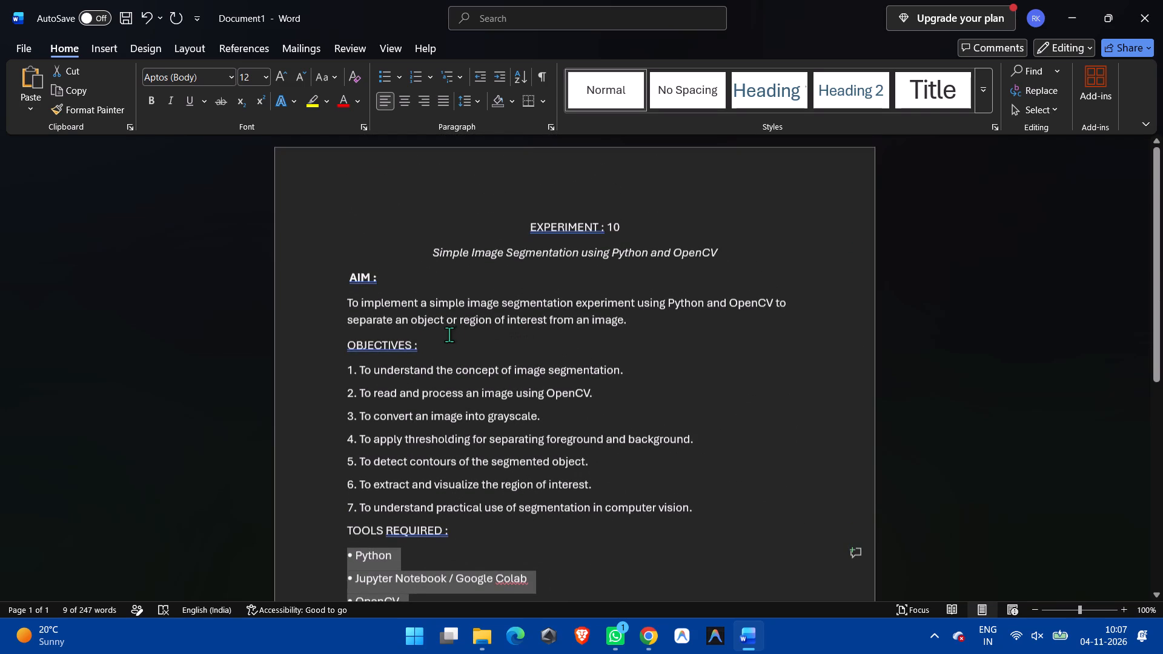
click(449, 334)
drag(449, 350, 323, 351)
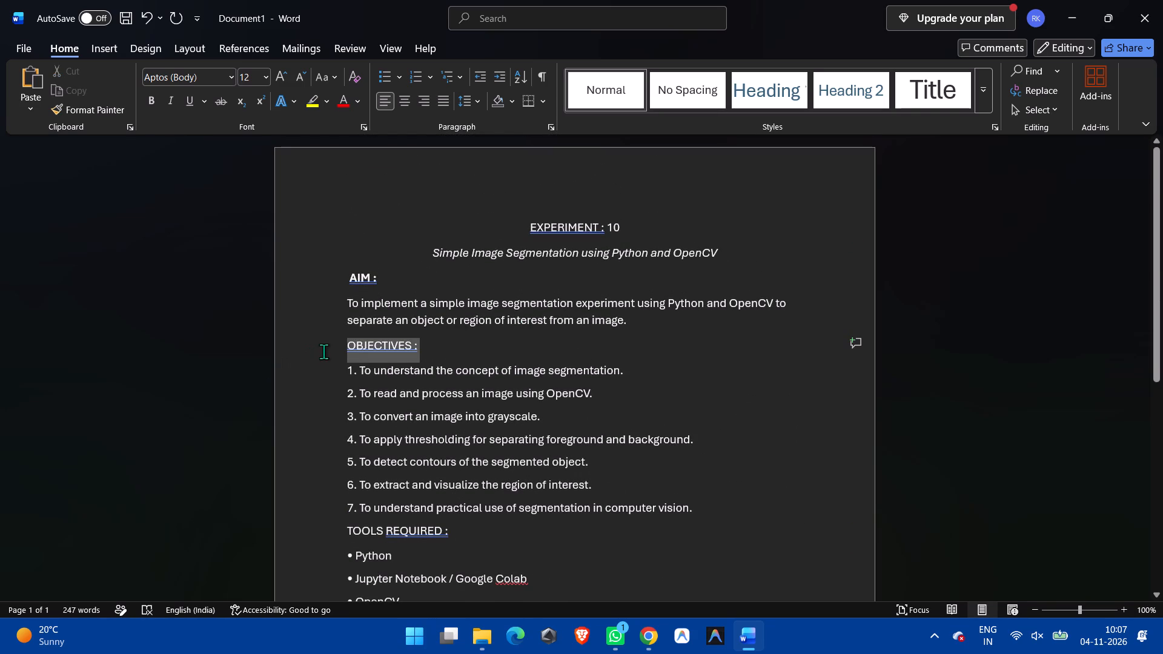
drag(323, 351, 325, 351)
key(ctrl+b)
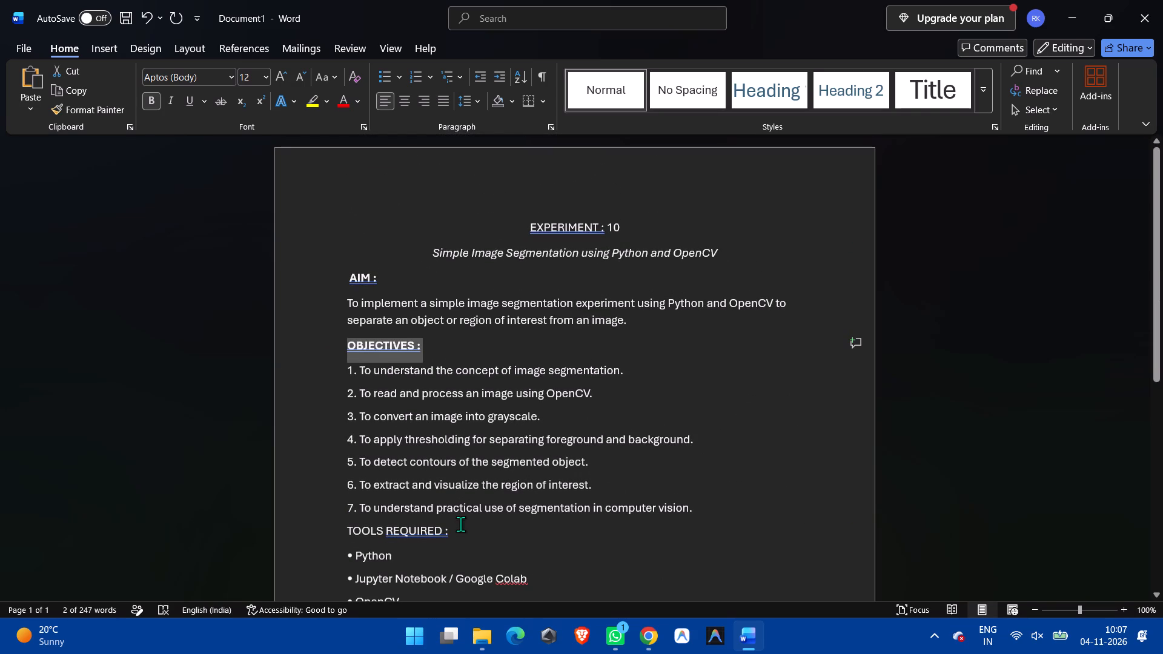
drag(460, 533, 348, 527)
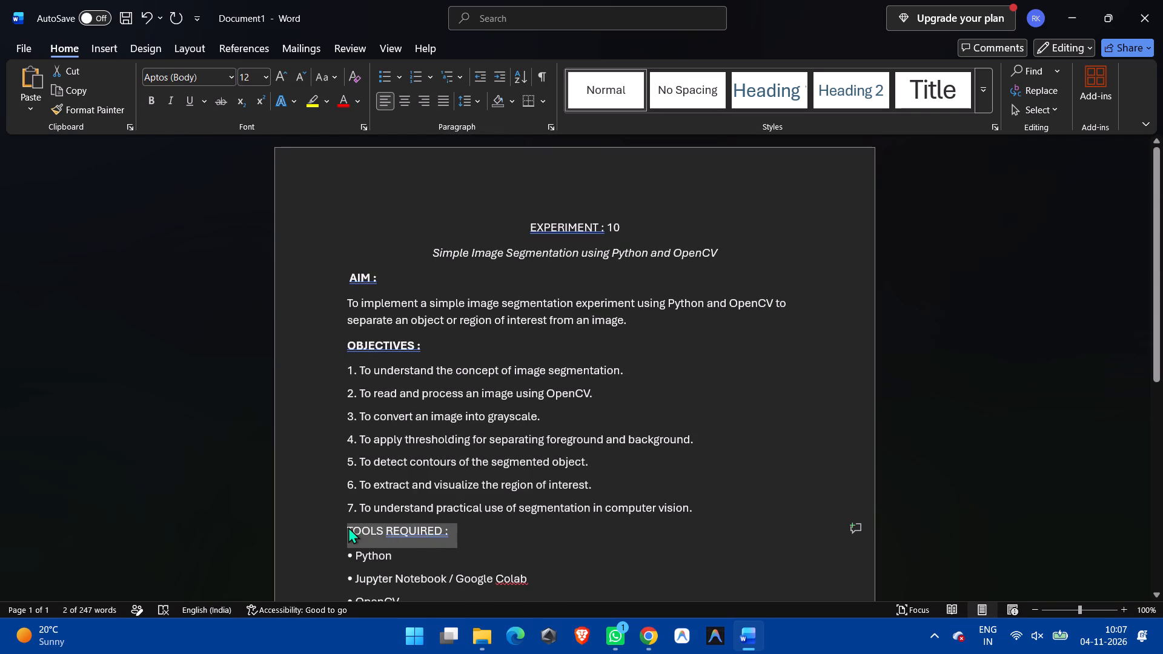
key(ctrl+b)
scroll(485, 514, down, 2)
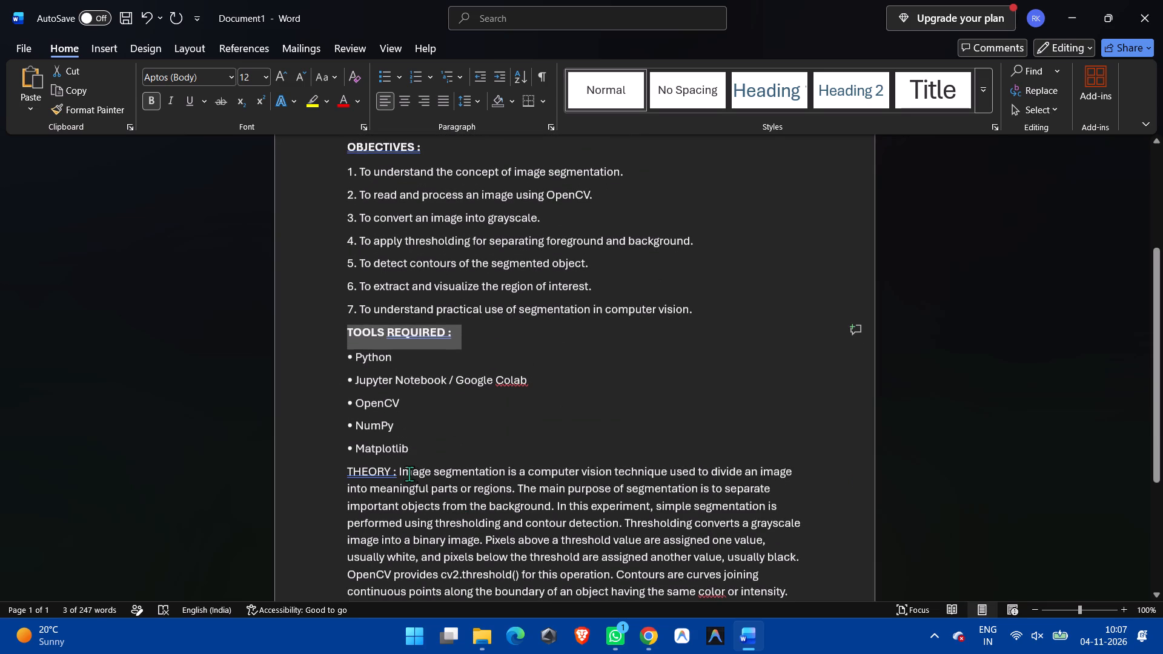
drag(399, 477, 342, 472)
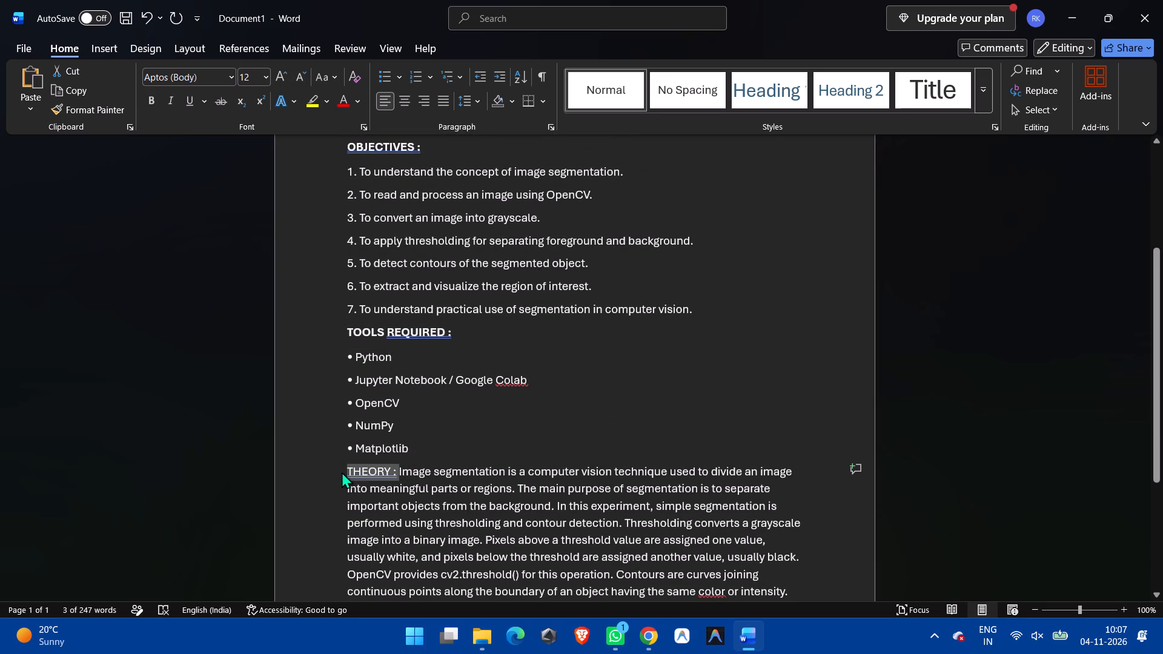
key(ctrl+b)
click(567, 509)
Start "METHODOLOGY :" on a new line after the theory text and make the heading bold.
scroll(567, 509, down, 1)
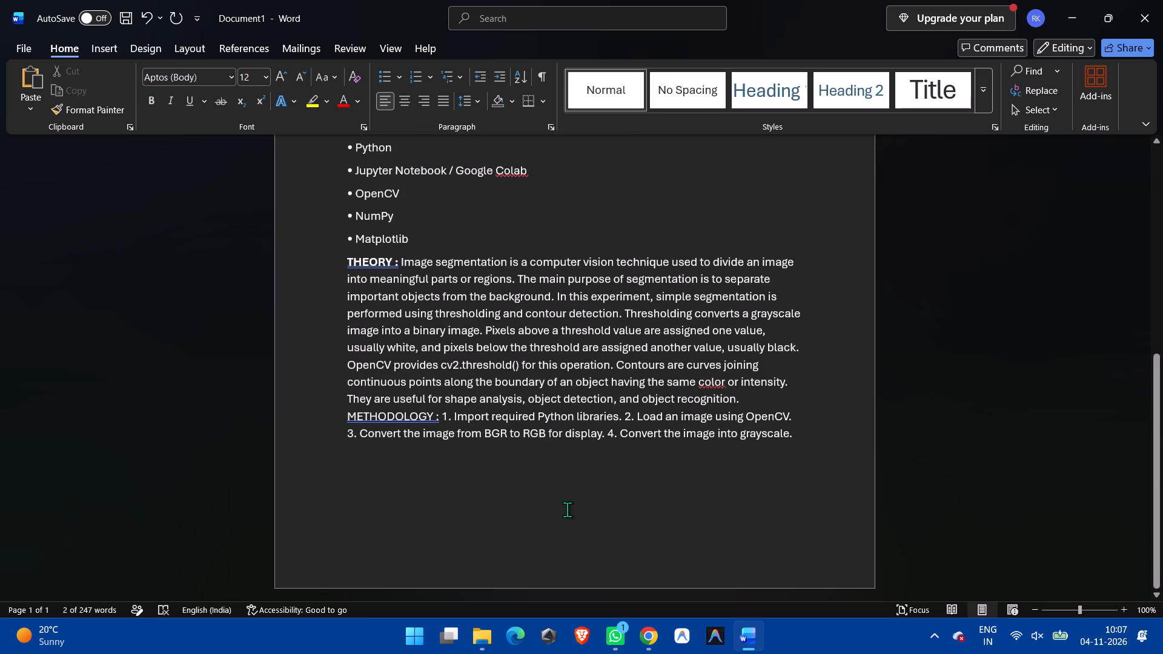
click(754, 404)
key(Return)
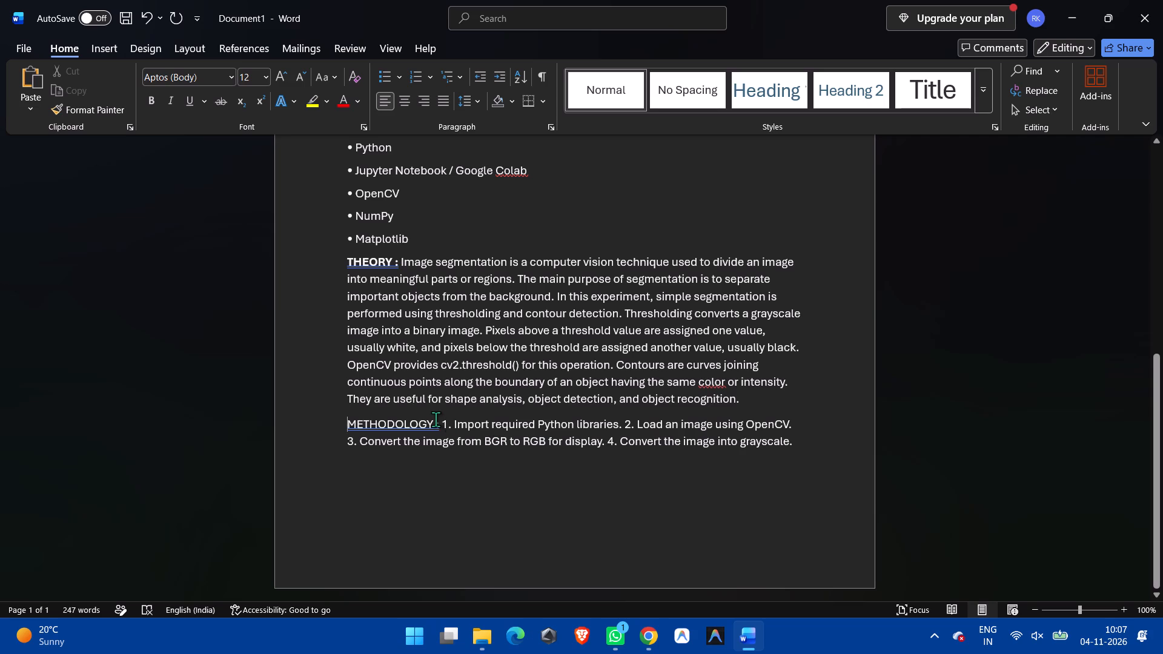
drag(441, 423, 350, 428)
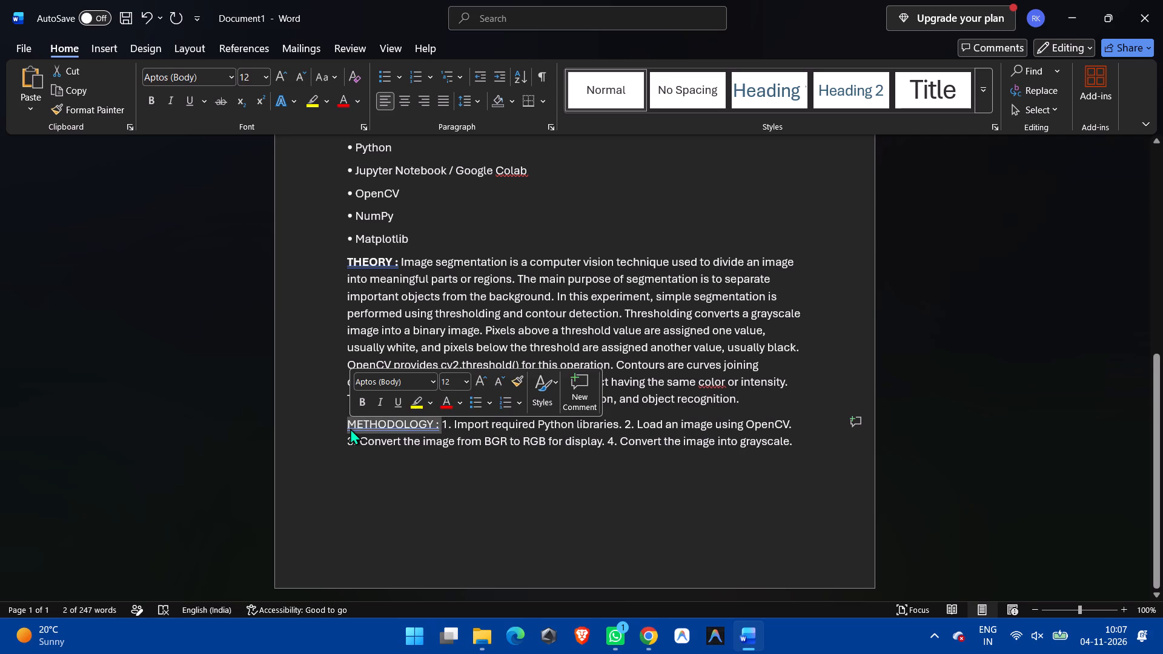
key(ctrl+b)
click(461, 445)
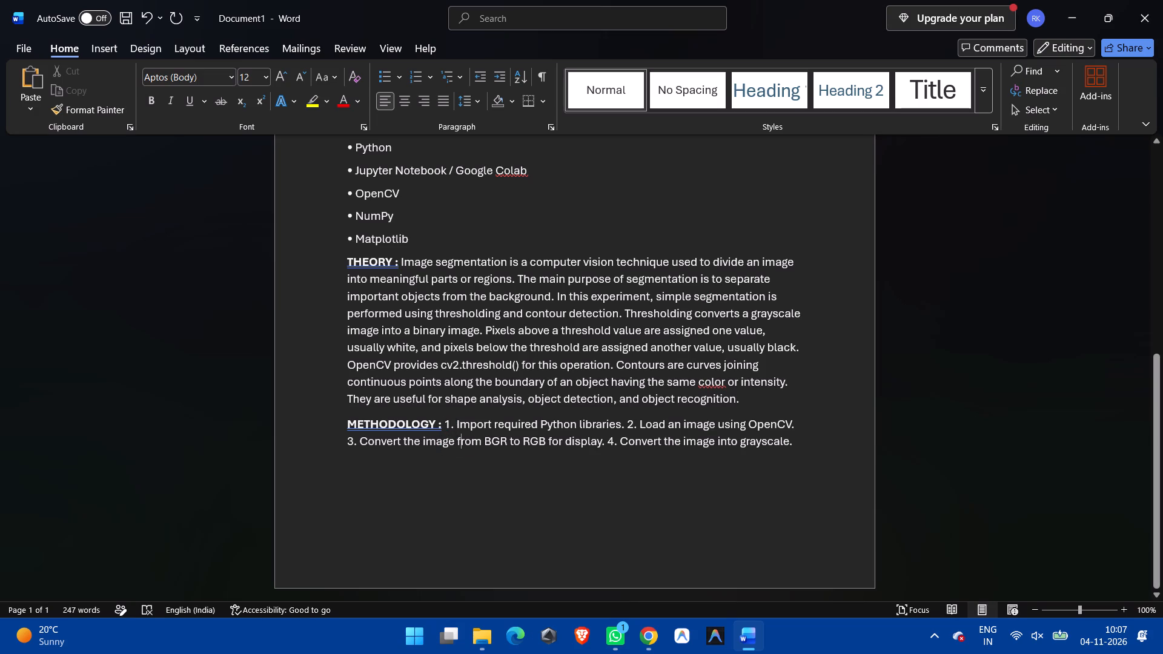
Check the layout in the source PDF and put methodology items 1 to 4 each on their own line below the heading.
click(651, 627)
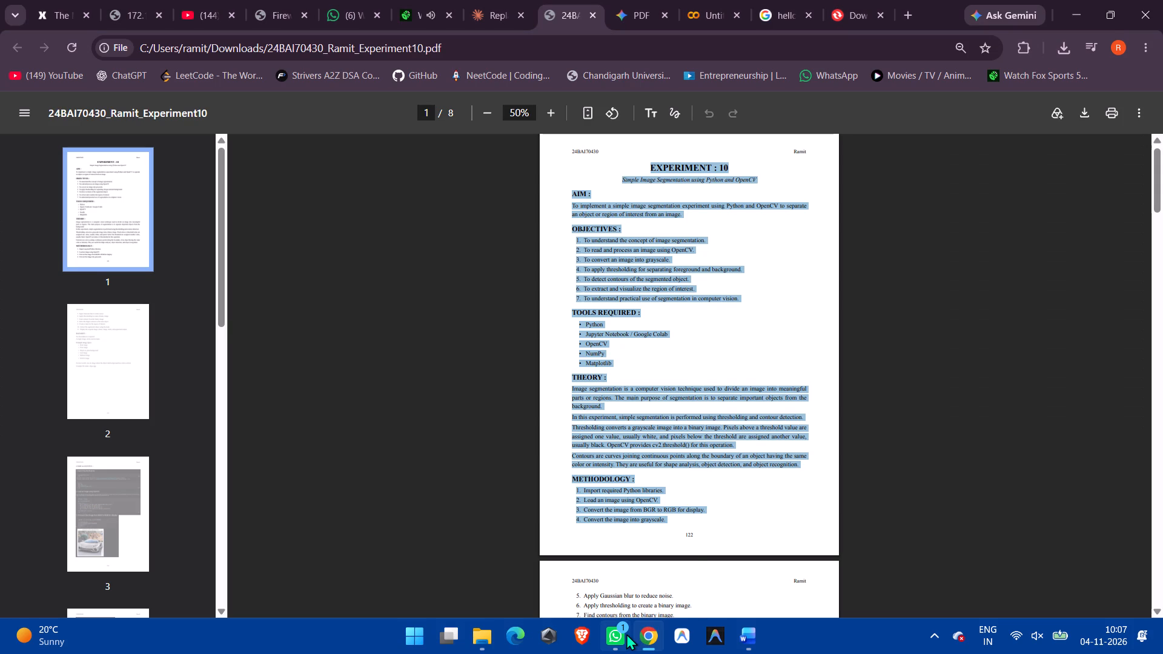
click(756, 628)
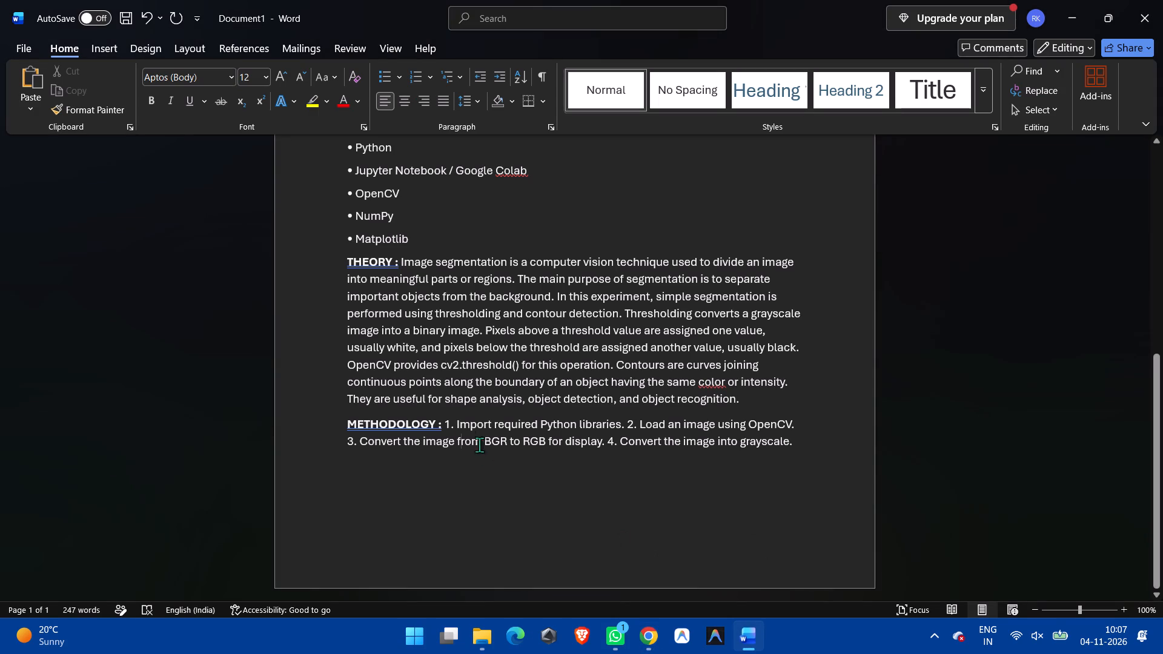
click(447, 424)
key(Return)
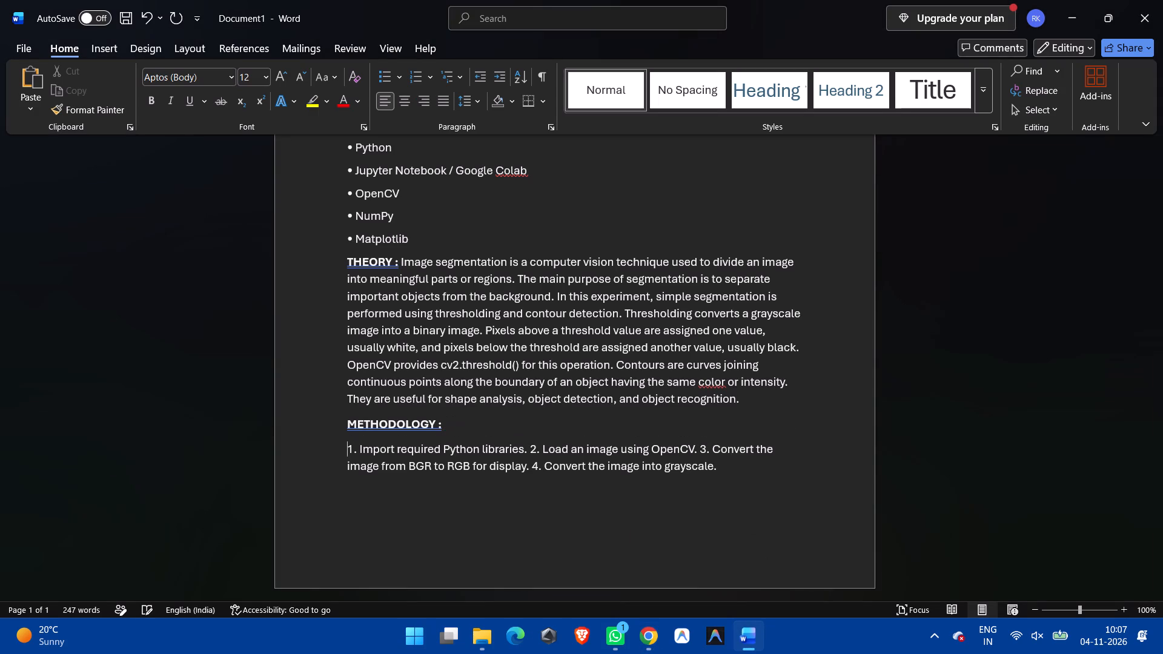
click(531, 449)
key(Return)
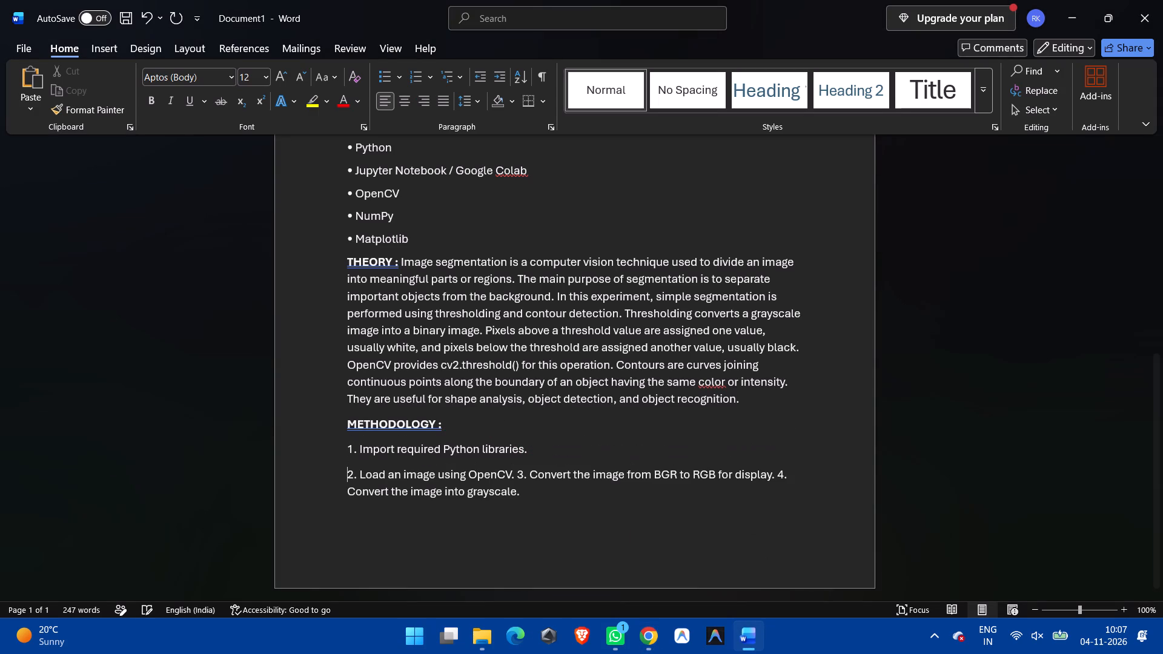
click(519, 475)
key(Return)
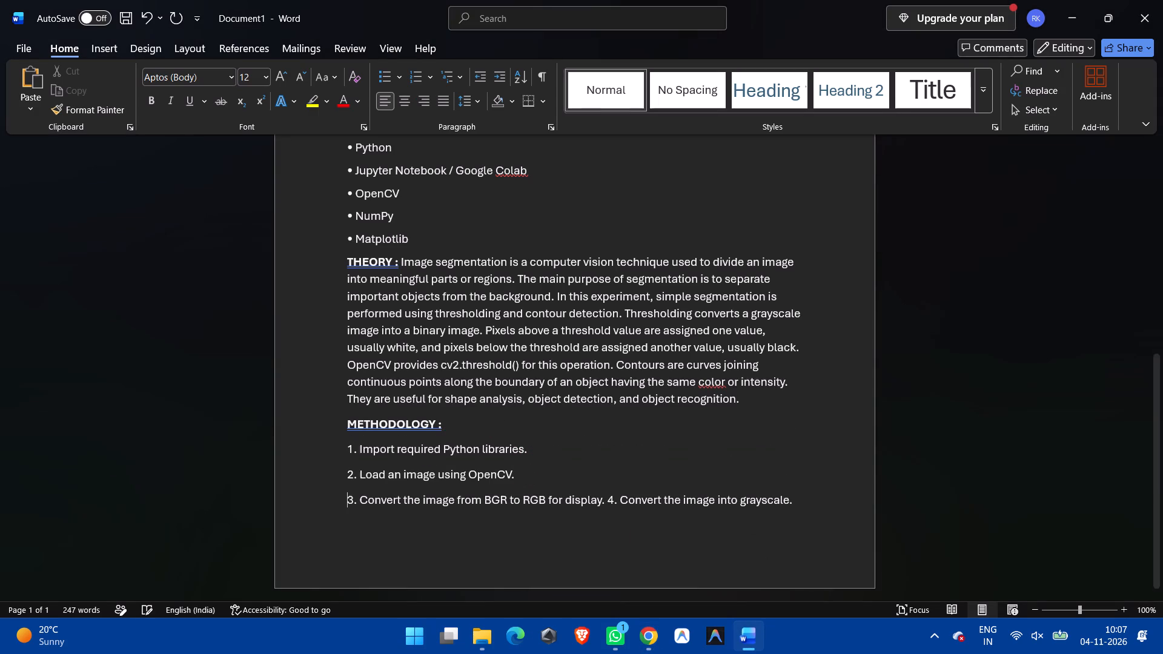
click(610, 497)
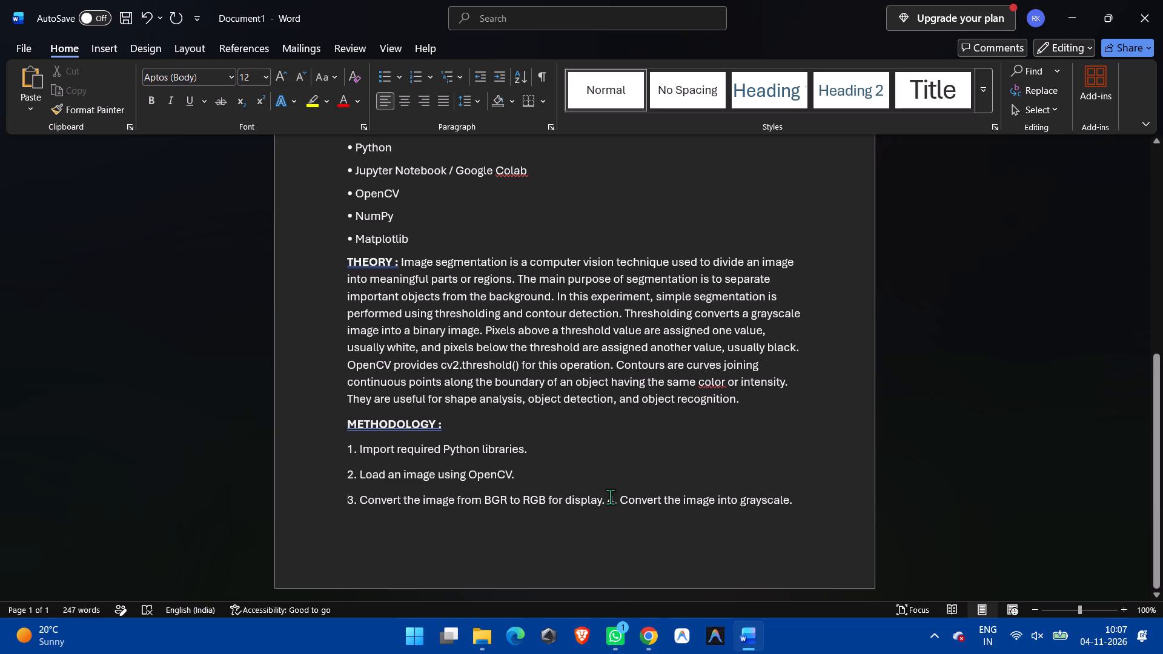
key(Return)
Set the line spacing of the four numbered methodology items to 1.0.
drag(535, 575, 513, 555)
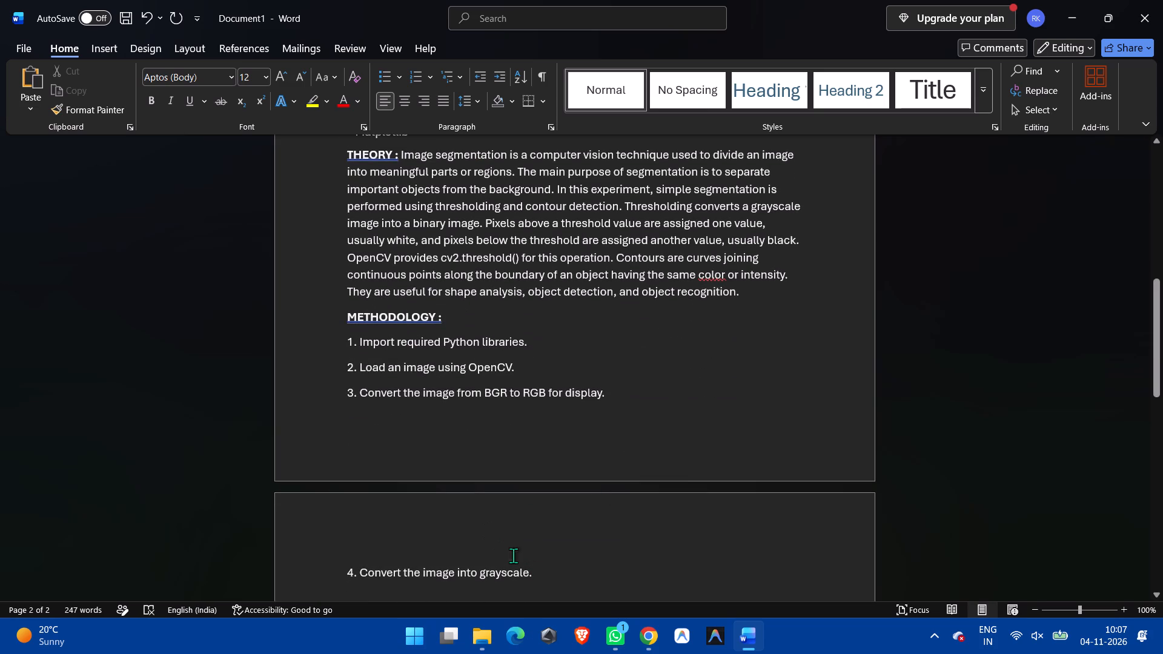
drag(513, 555, 339, 349)
click(475, 92)
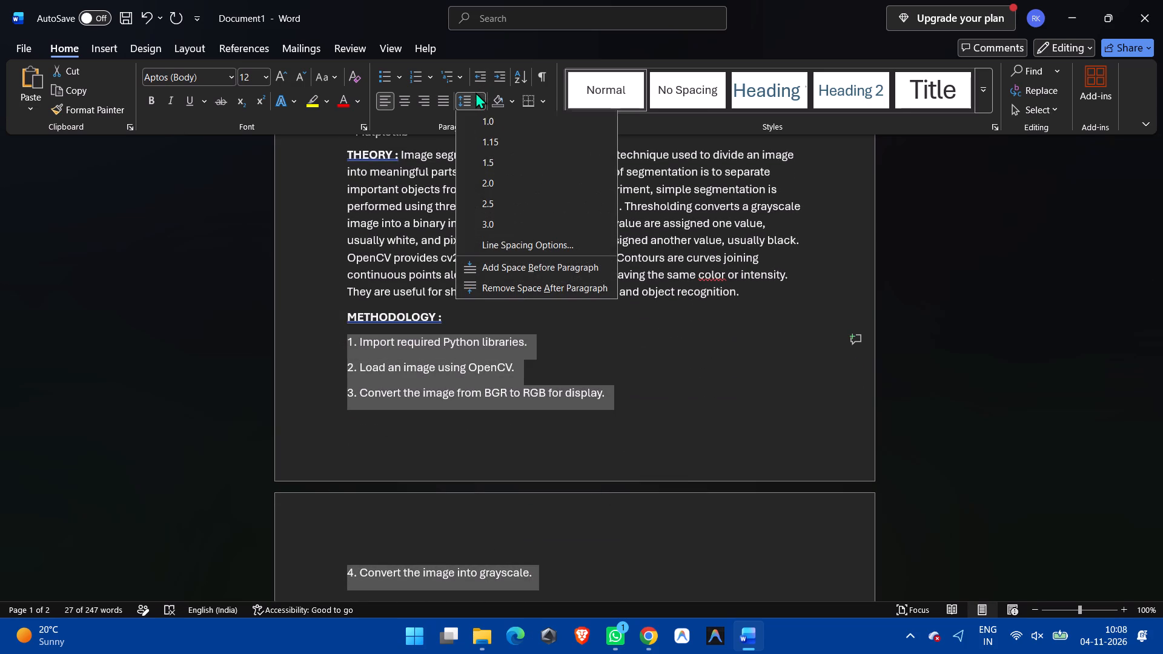
click(477, 119)
click(490, 317)
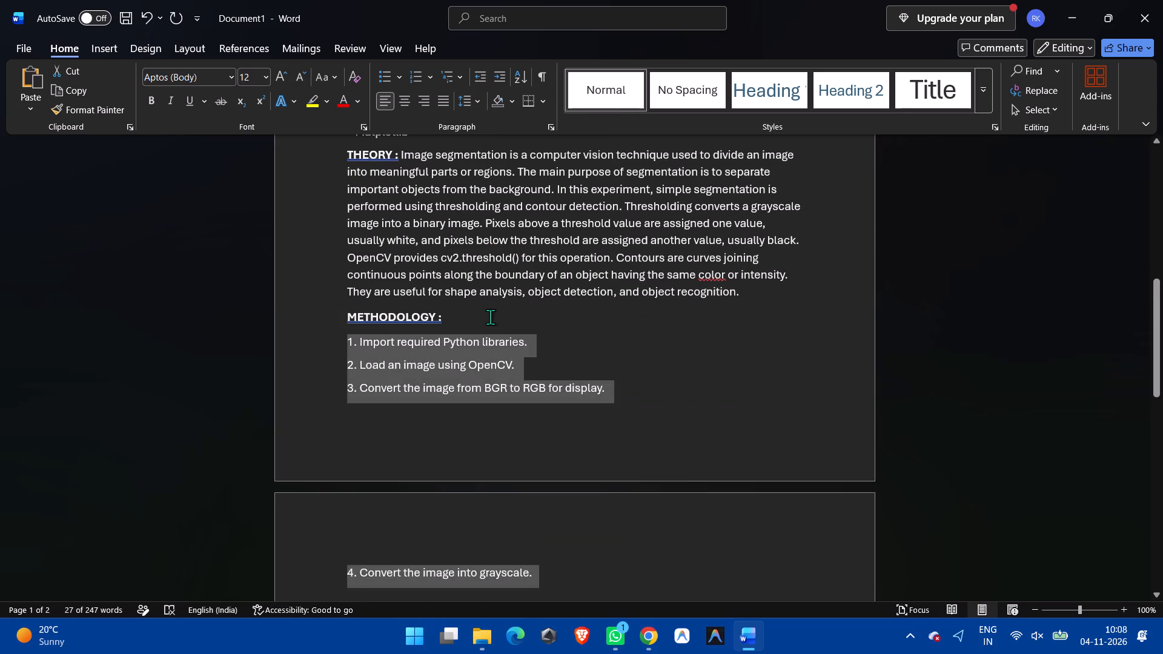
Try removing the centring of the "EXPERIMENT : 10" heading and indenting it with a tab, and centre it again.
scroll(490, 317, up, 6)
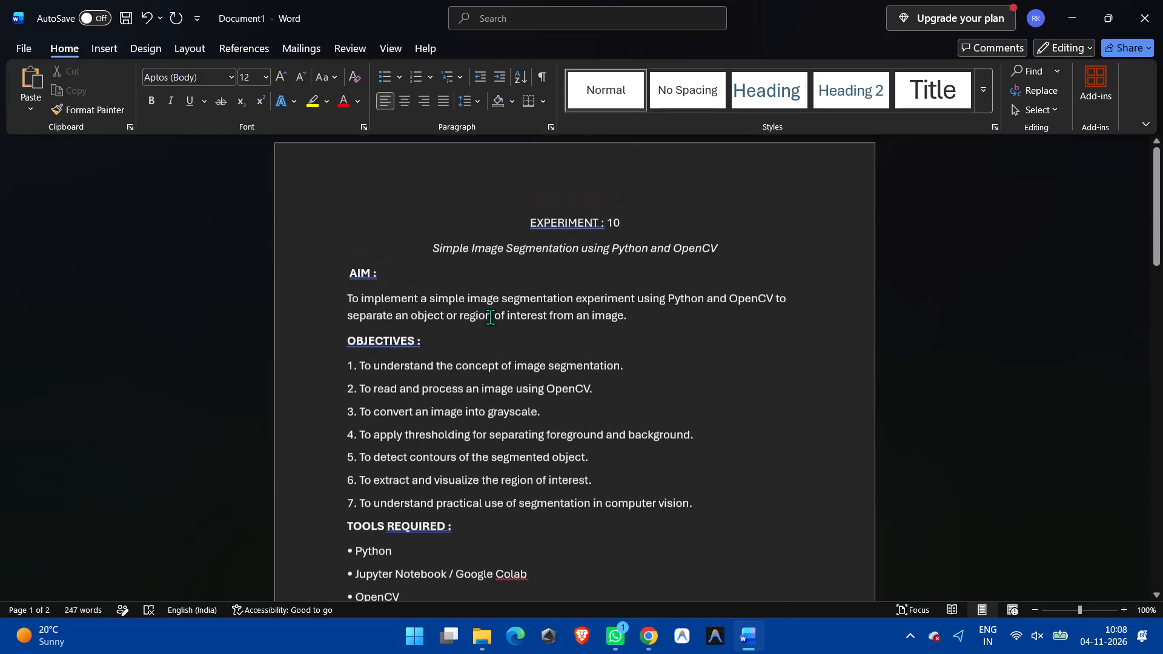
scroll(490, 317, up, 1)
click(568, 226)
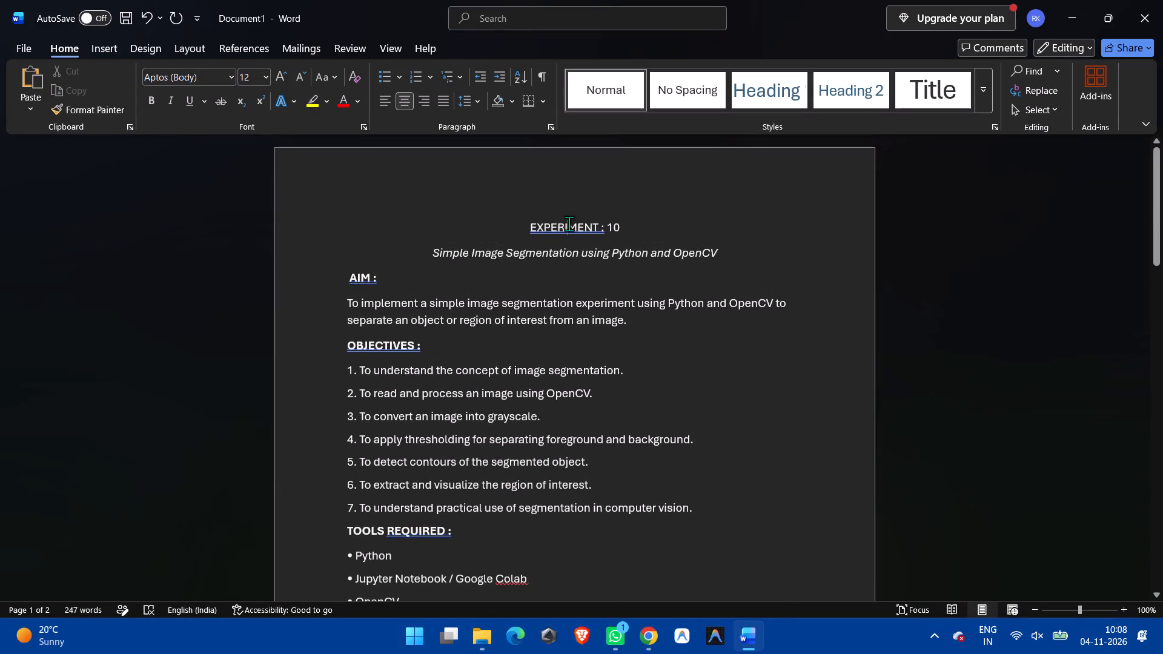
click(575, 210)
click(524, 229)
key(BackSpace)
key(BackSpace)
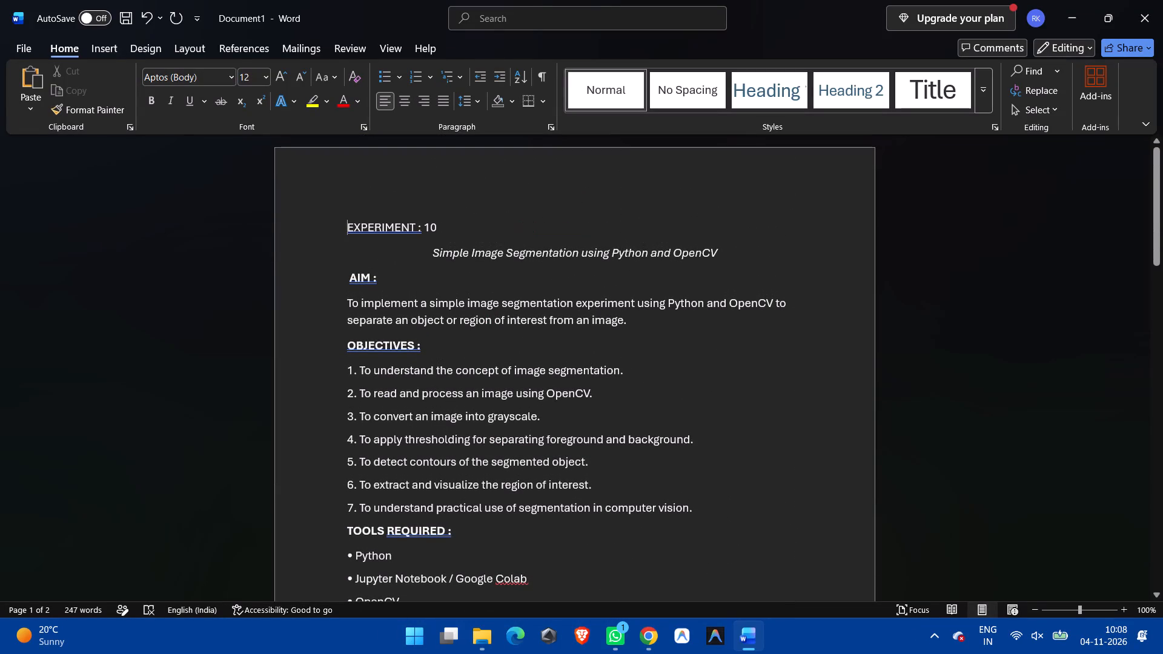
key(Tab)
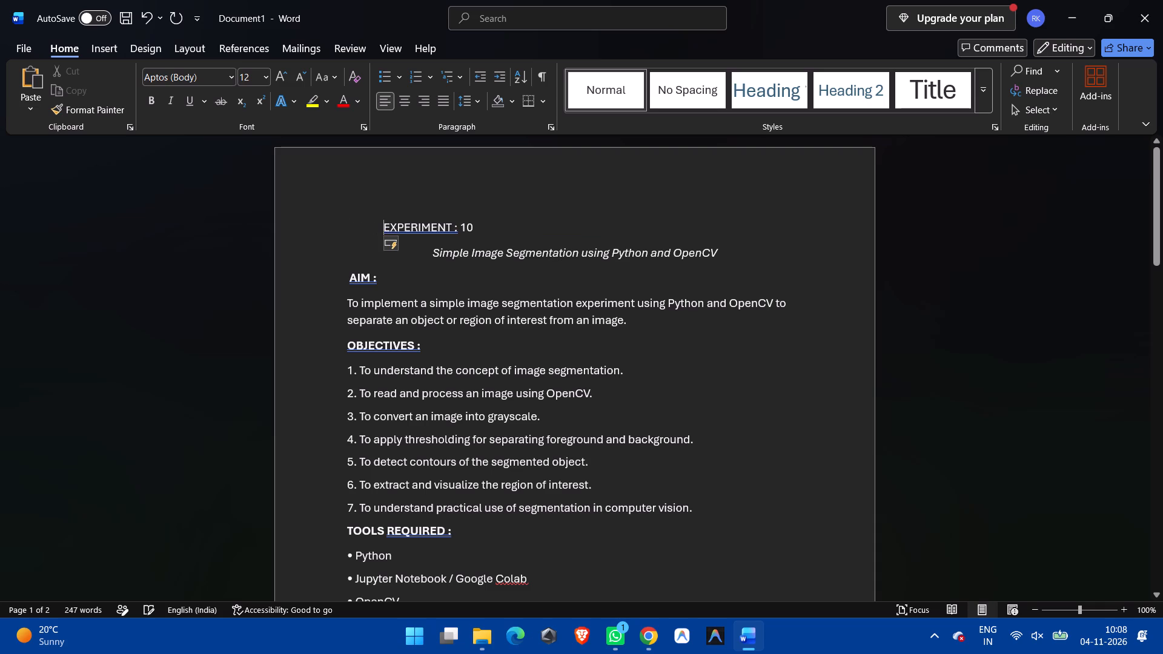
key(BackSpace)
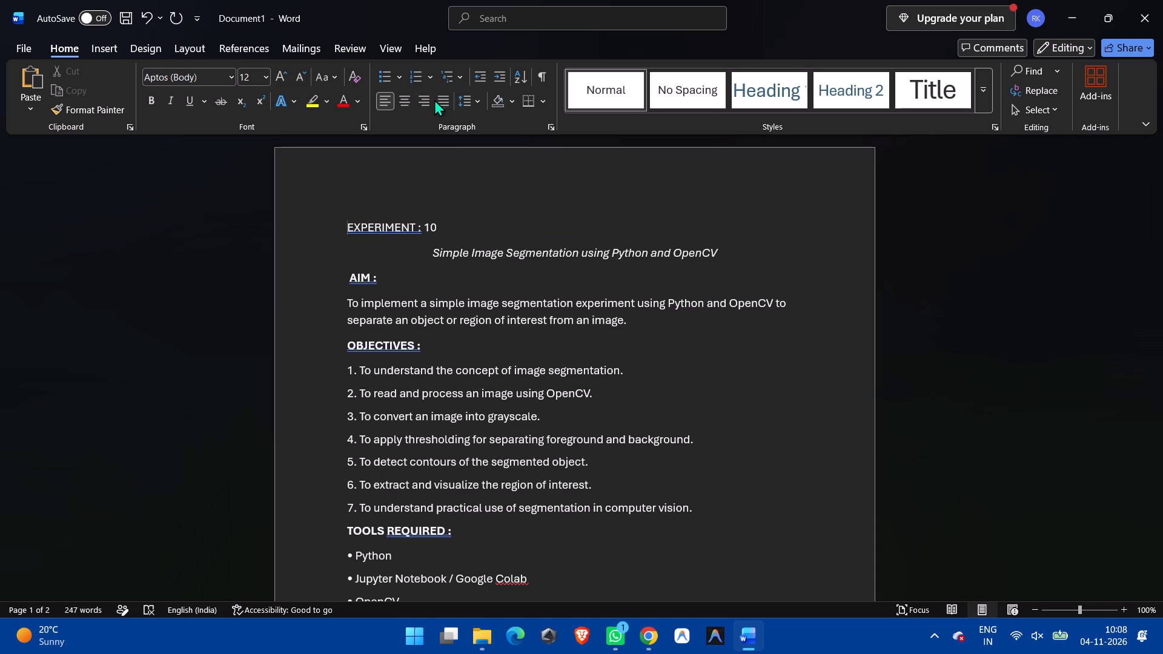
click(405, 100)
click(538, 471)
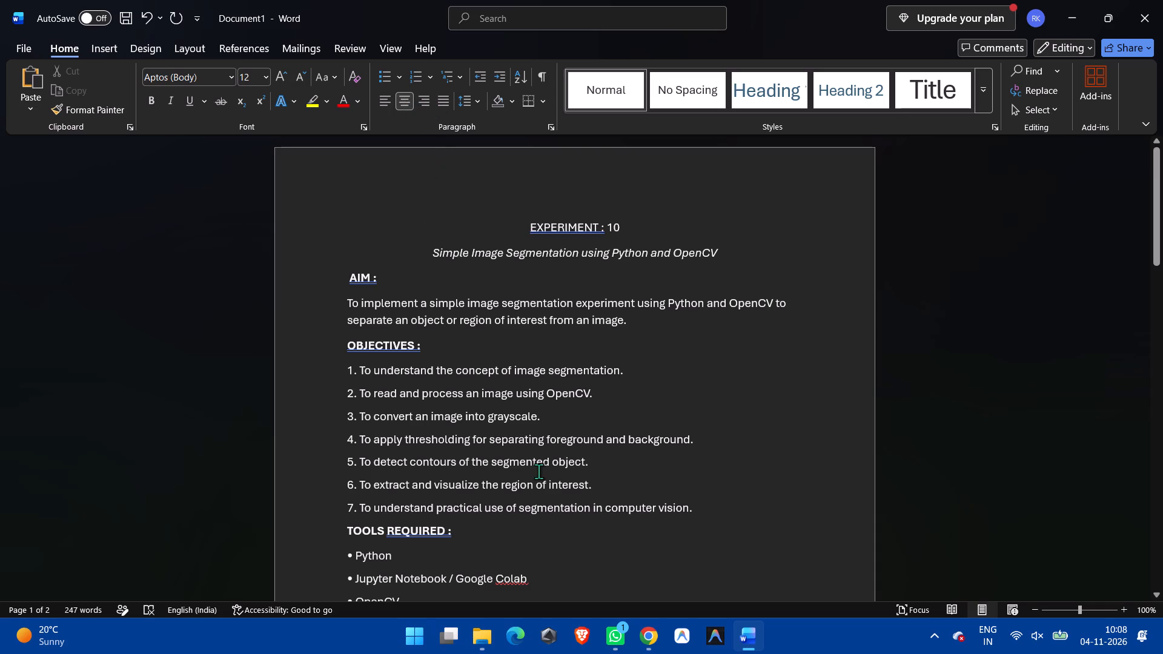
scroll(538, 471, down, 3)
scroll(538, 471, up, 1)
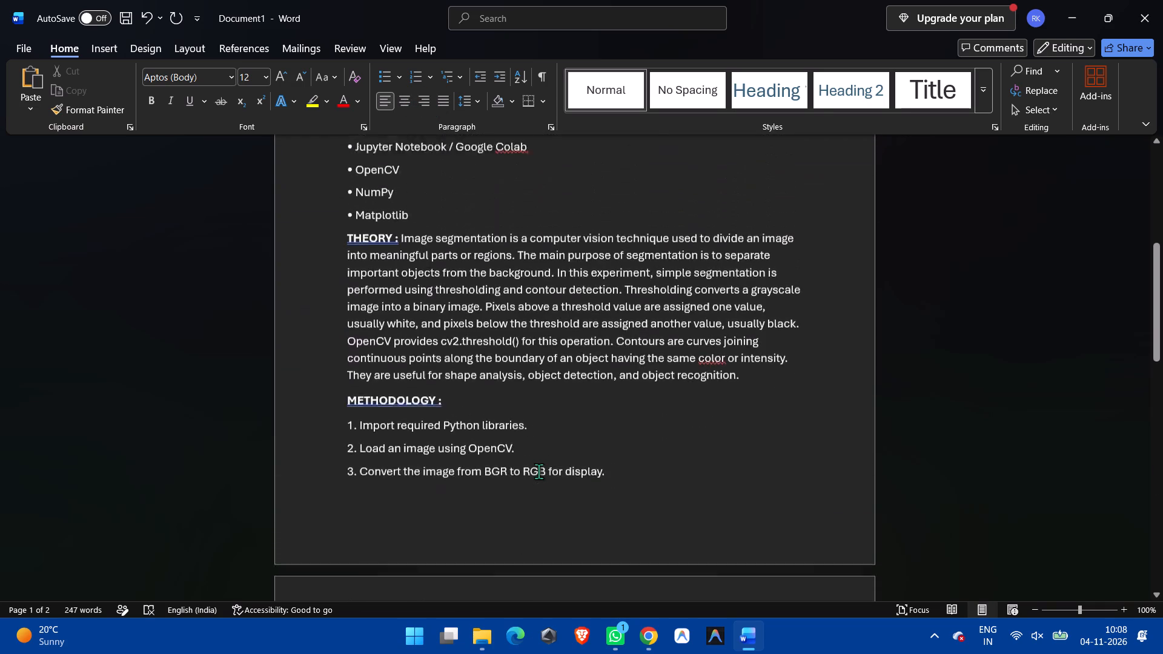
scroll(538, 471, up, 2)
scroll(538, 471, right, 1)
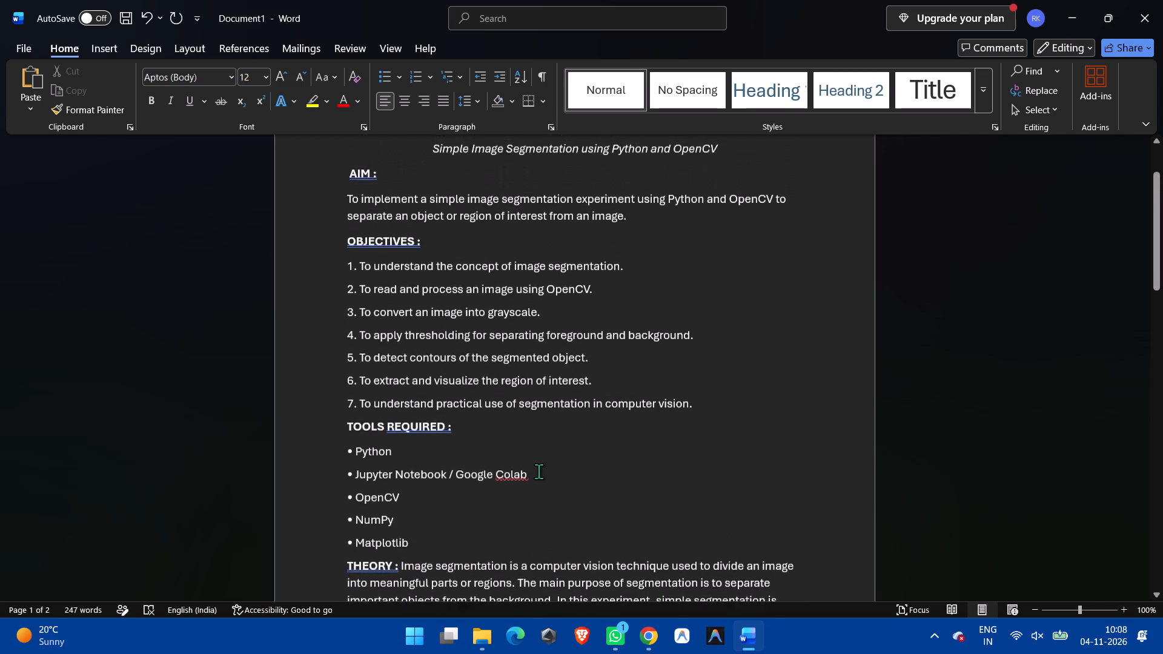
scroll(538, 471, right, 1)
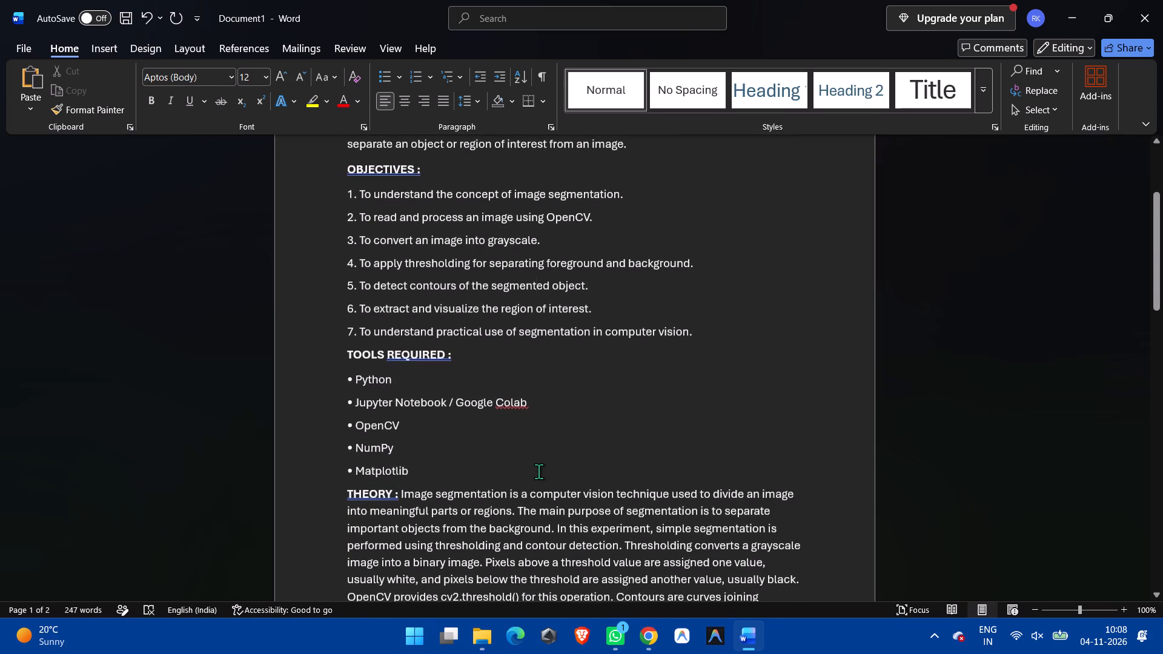
Add an empty line after methodology item 4 on the second page.
scroll(519, 442, down, 3)
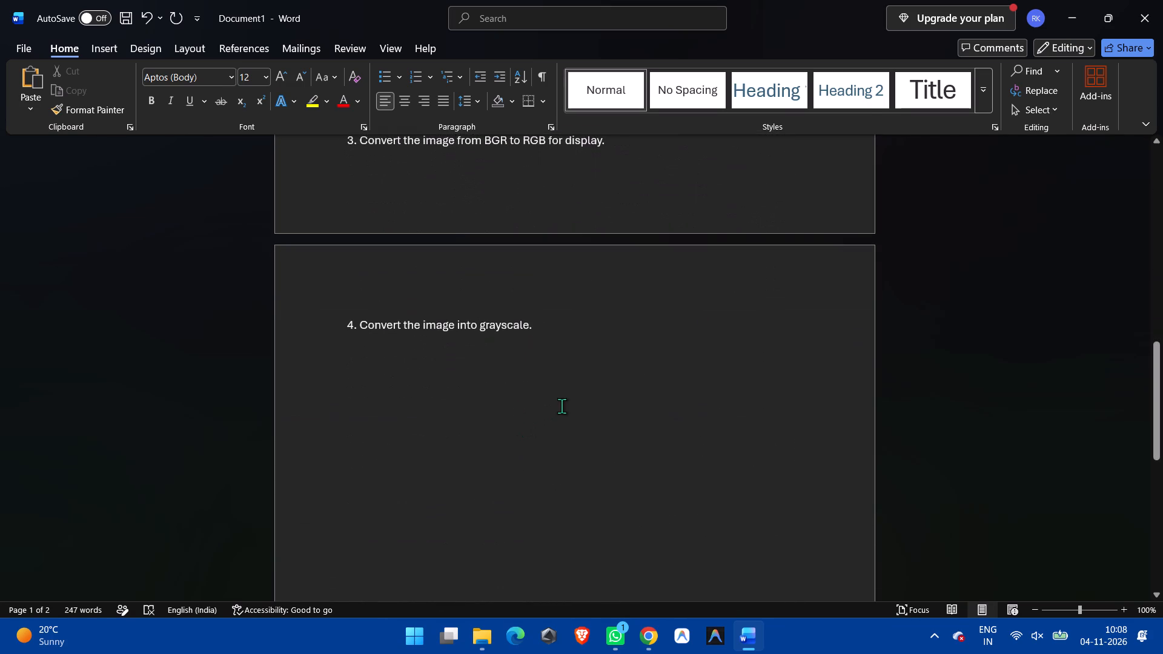
click(562, 406)
key(Return)
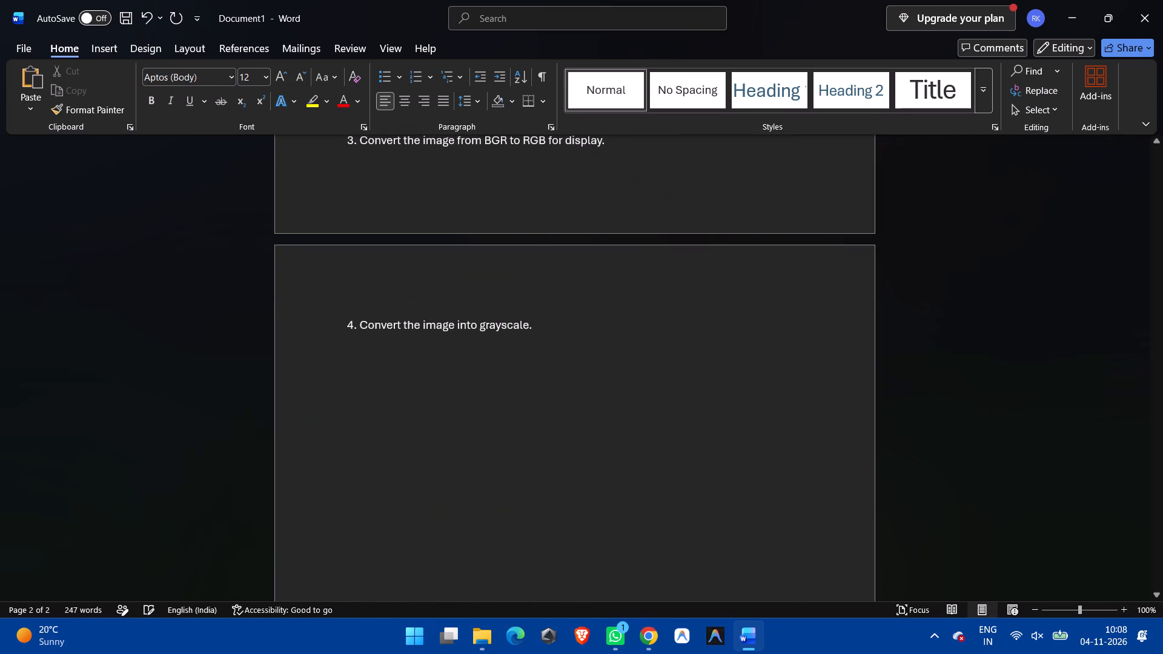
click(700, 478)
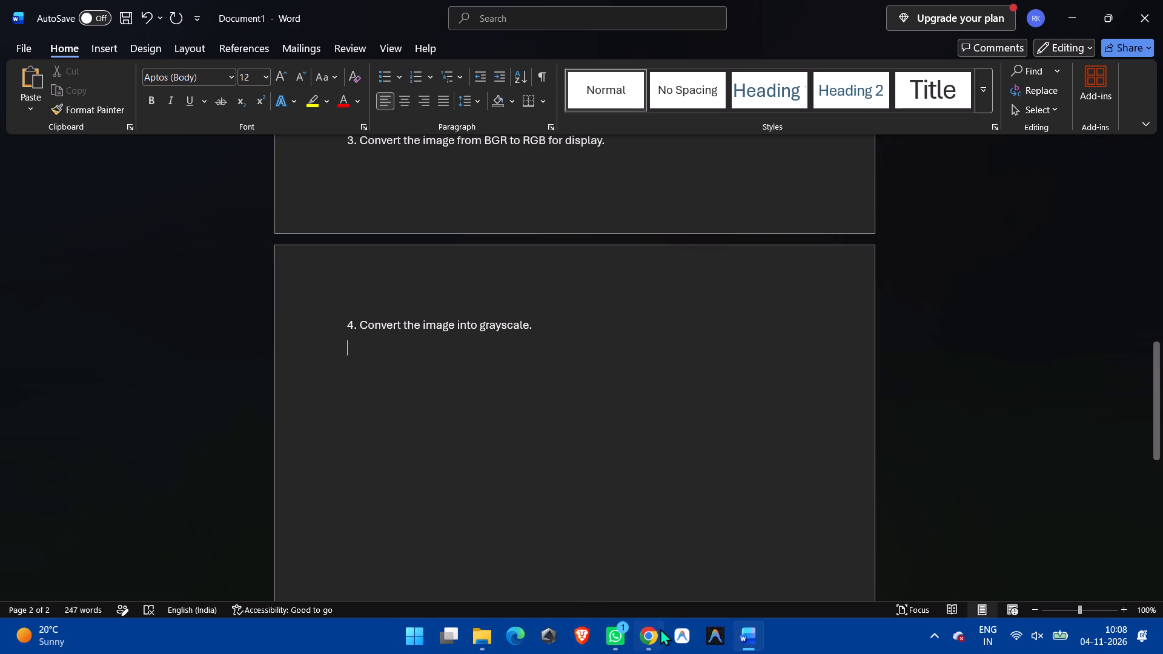
Copy methodology items 5 to 11 and the full DATASET section from the source PDF in Chrome into the Word document below item 4.
click(668, 596)
scroll(674, 523, down, 1)
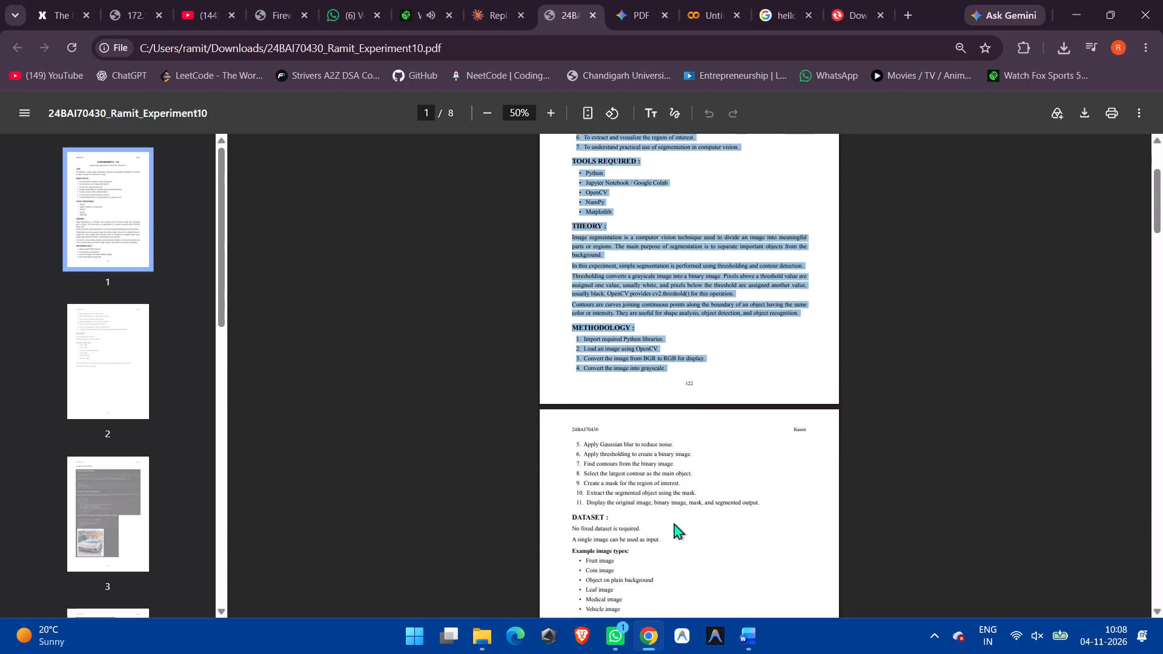
scroll(674, 523, down, 2)
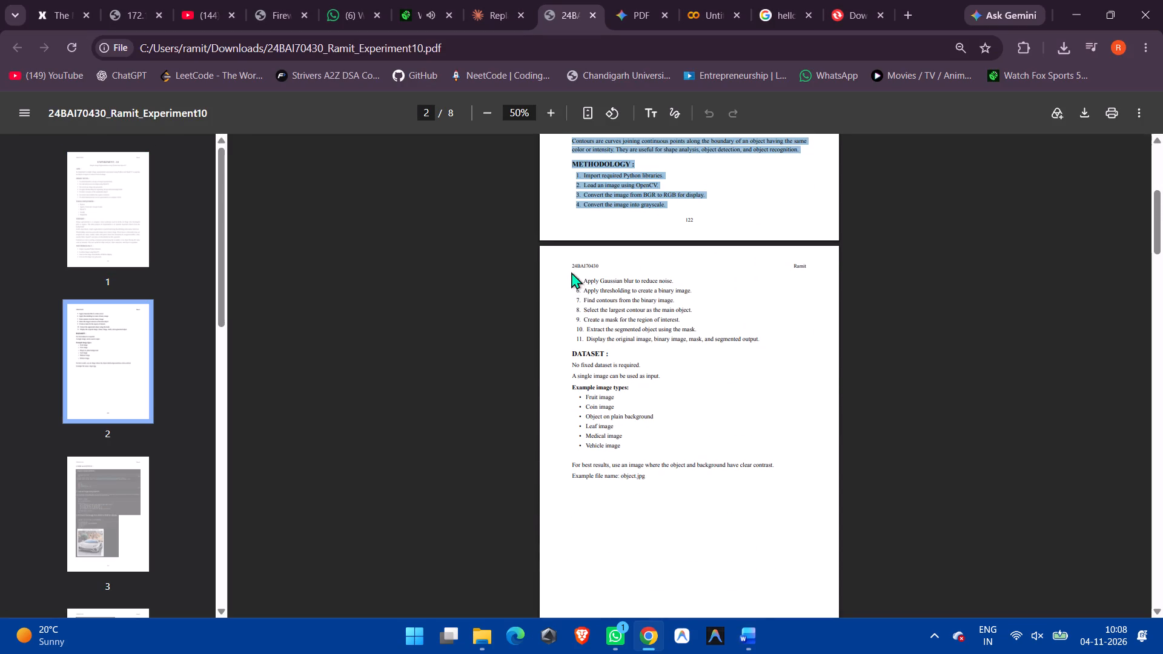
drag(571, 272, 578, 280)
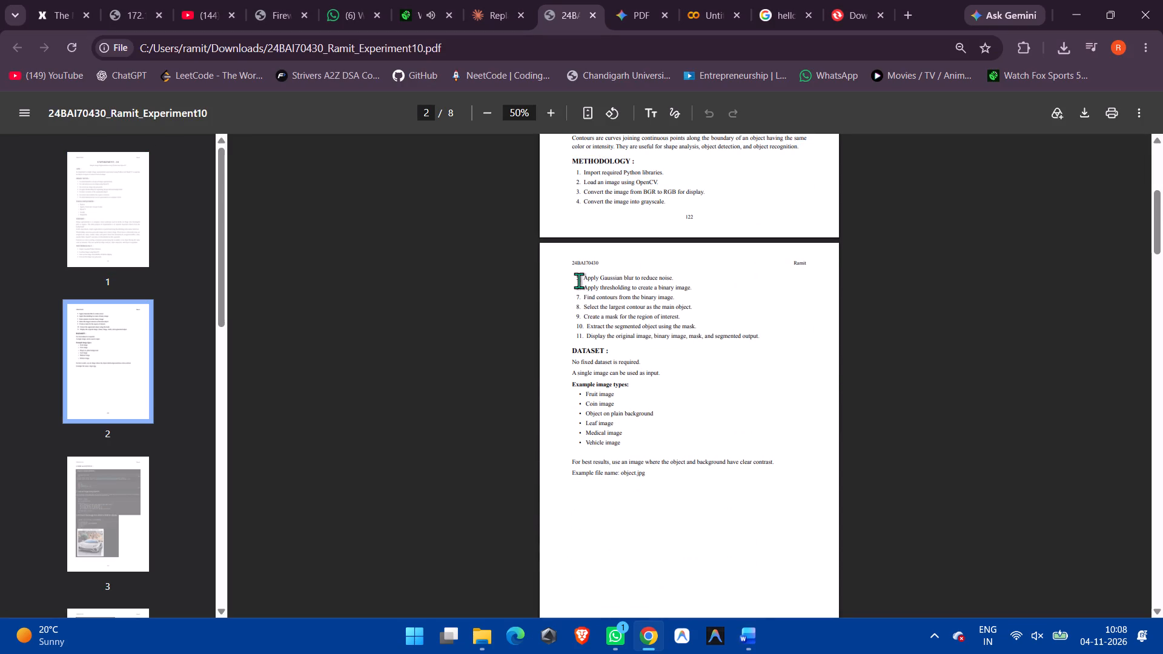
drag(578, 280, 593, 303)
double_click(593, 303)
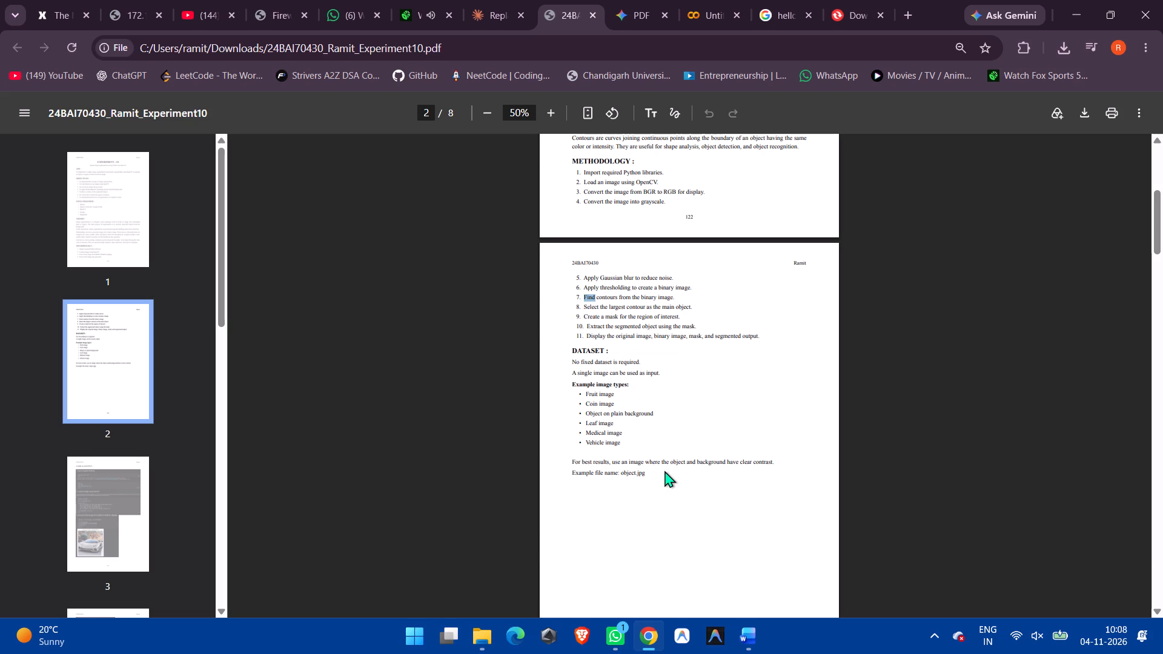
click(664, 471)
drag(664, 471, 645, 478)
drag(645, 478, 575, 274)
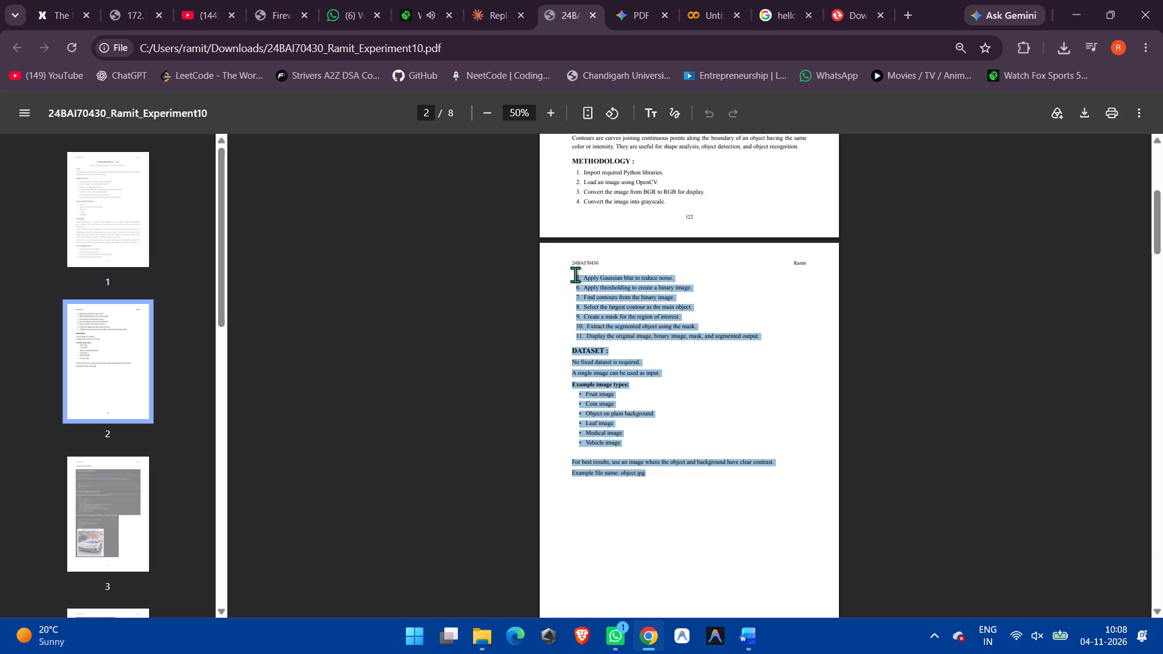
drag(575, 274, 573, 279)
key(ctrl+c)
click(748, 636)
key(ctrl+v)
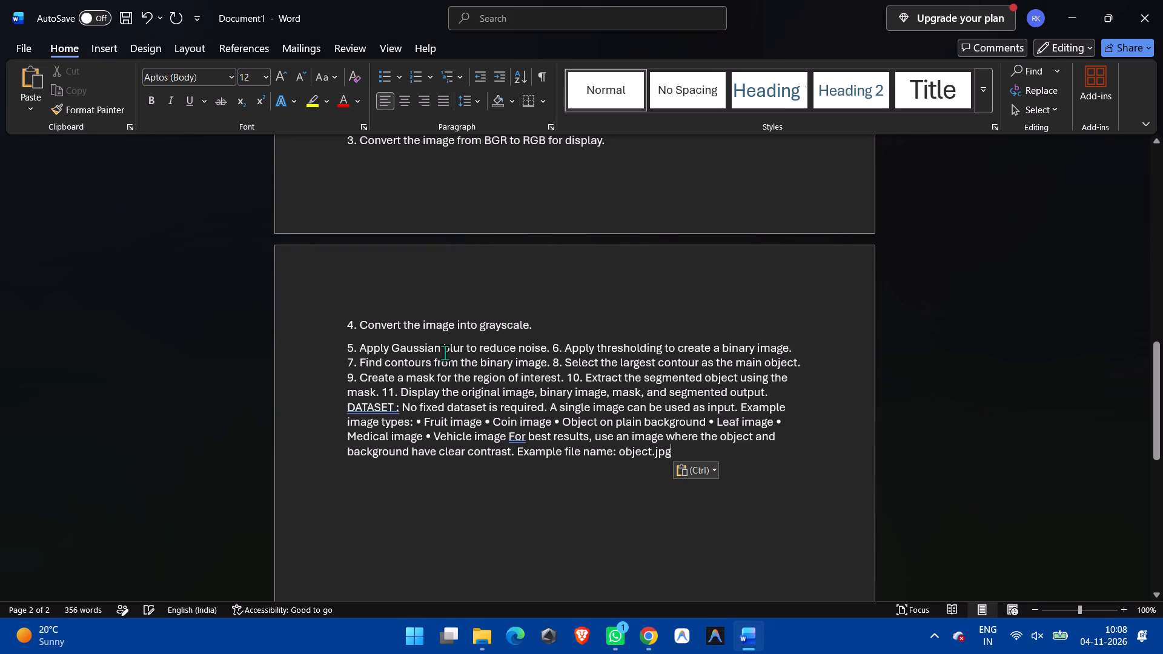
Put methodology items 6 to 11 each on their own line and start "DATASET :" on a new line after them.
click(554, 352)
key(Return)
click(591, 367)
key(Return)
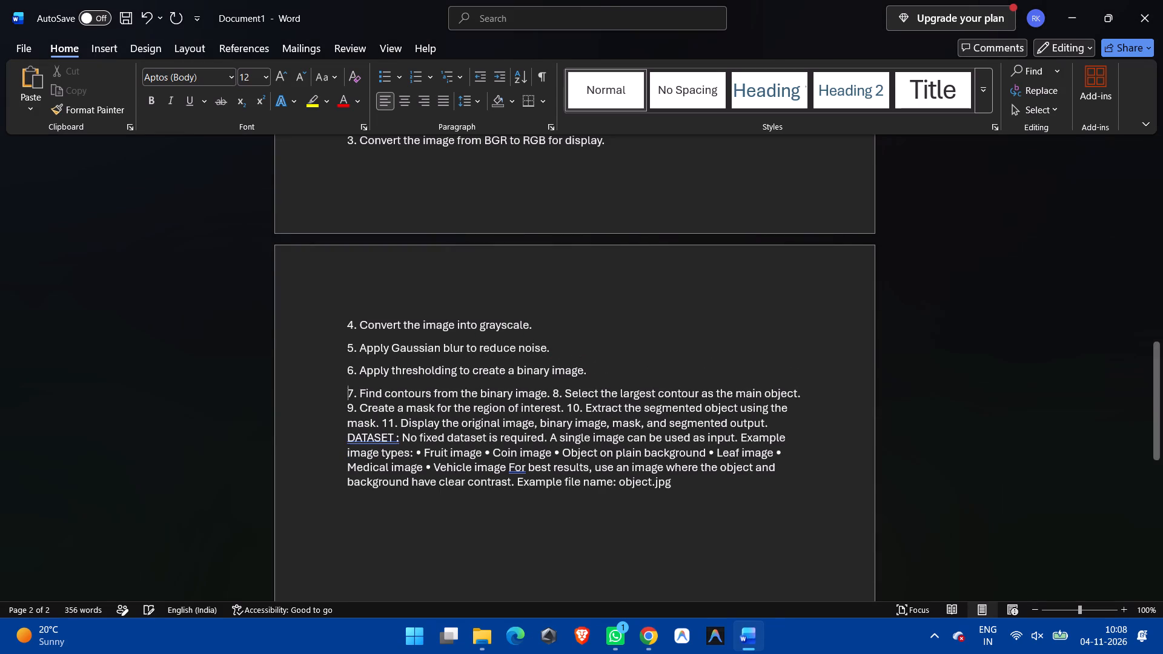
click(555, 389)
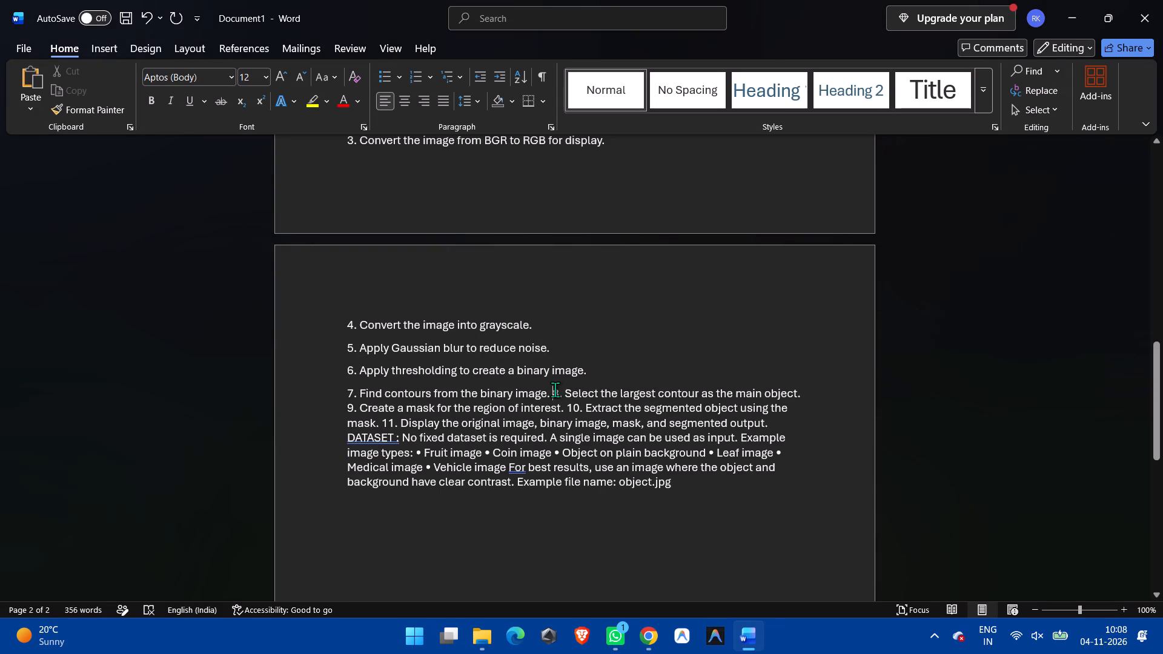
key(Return)
click(597, 418)
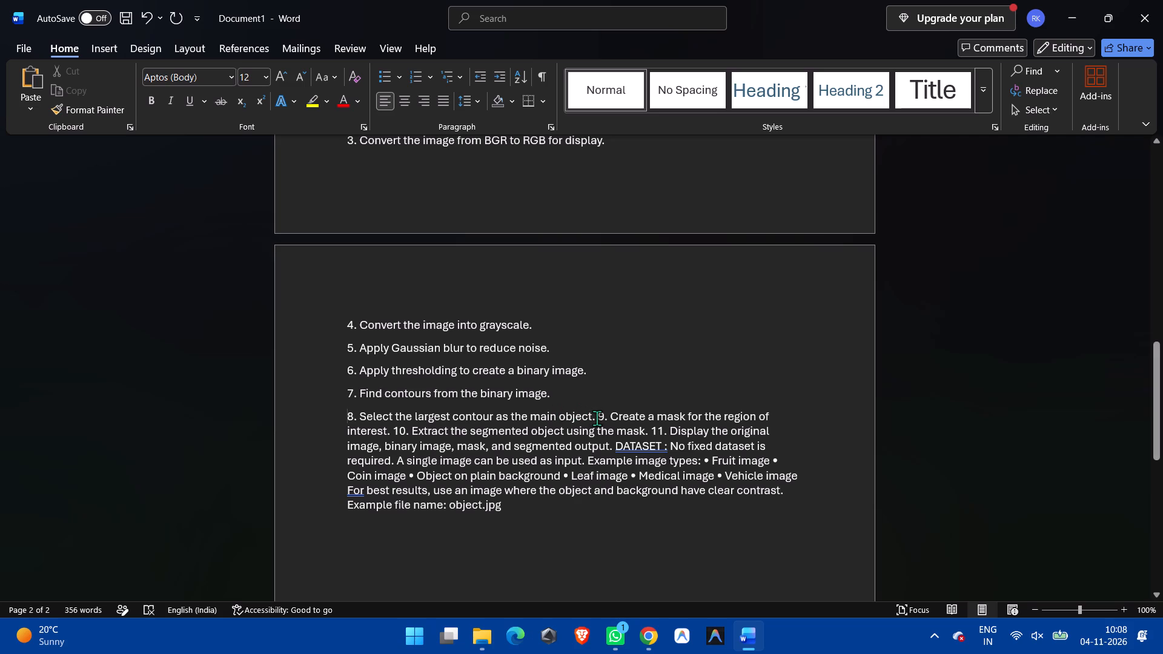
key(Return)
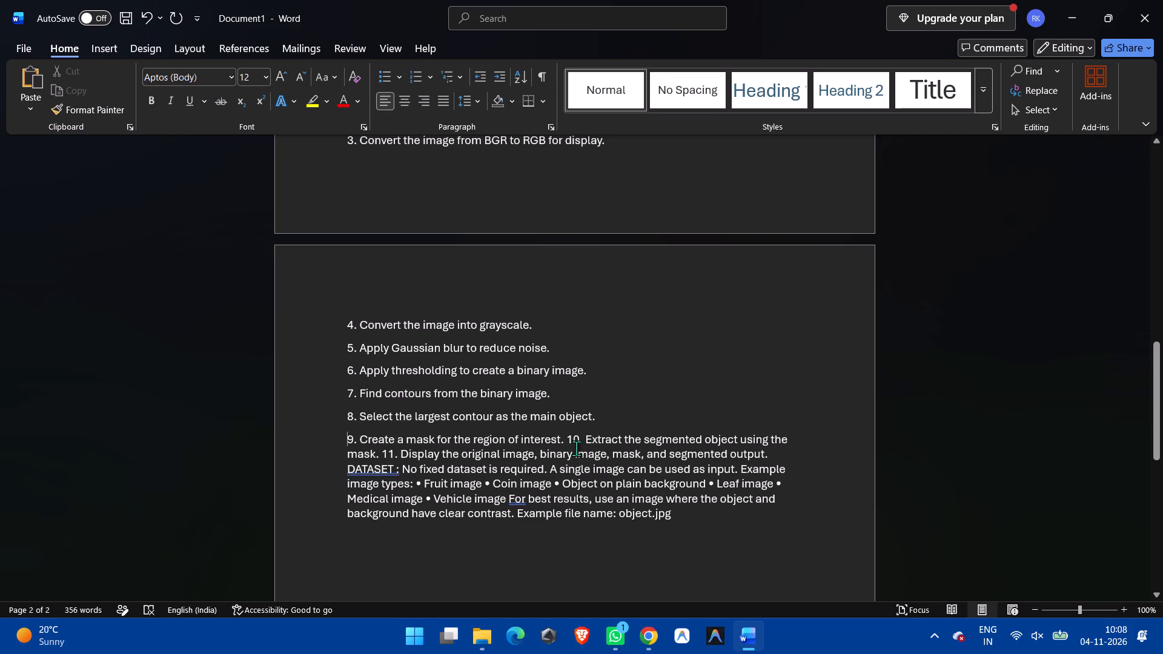
click(572, 436)
key(Left)
key(Return)
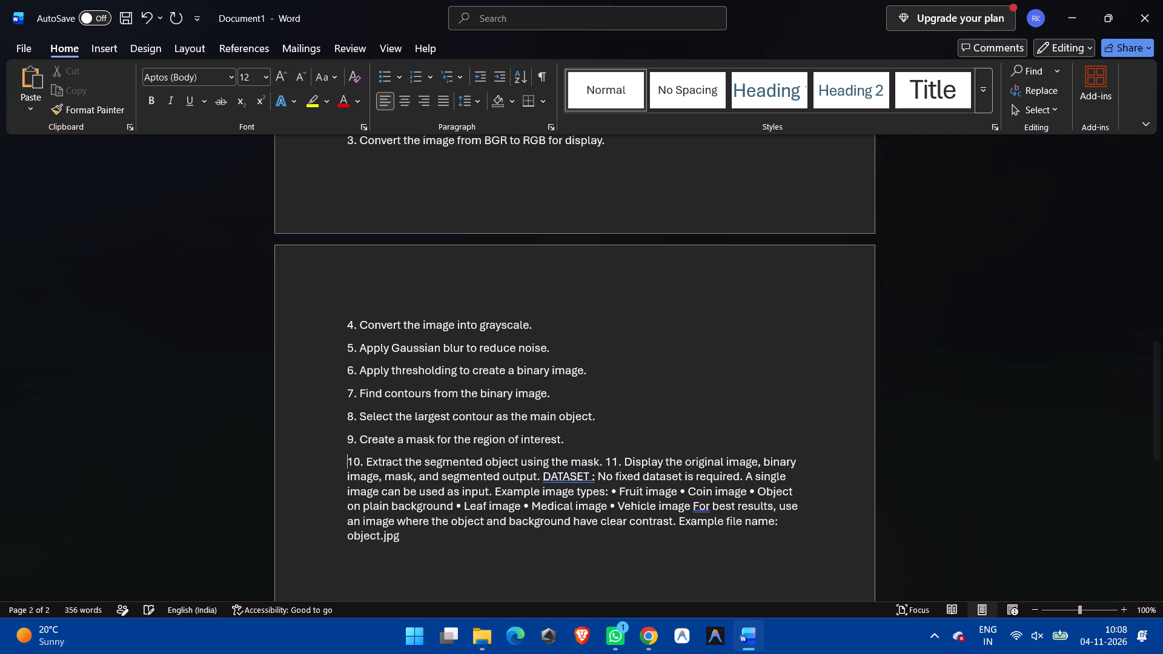
click(609, 462)
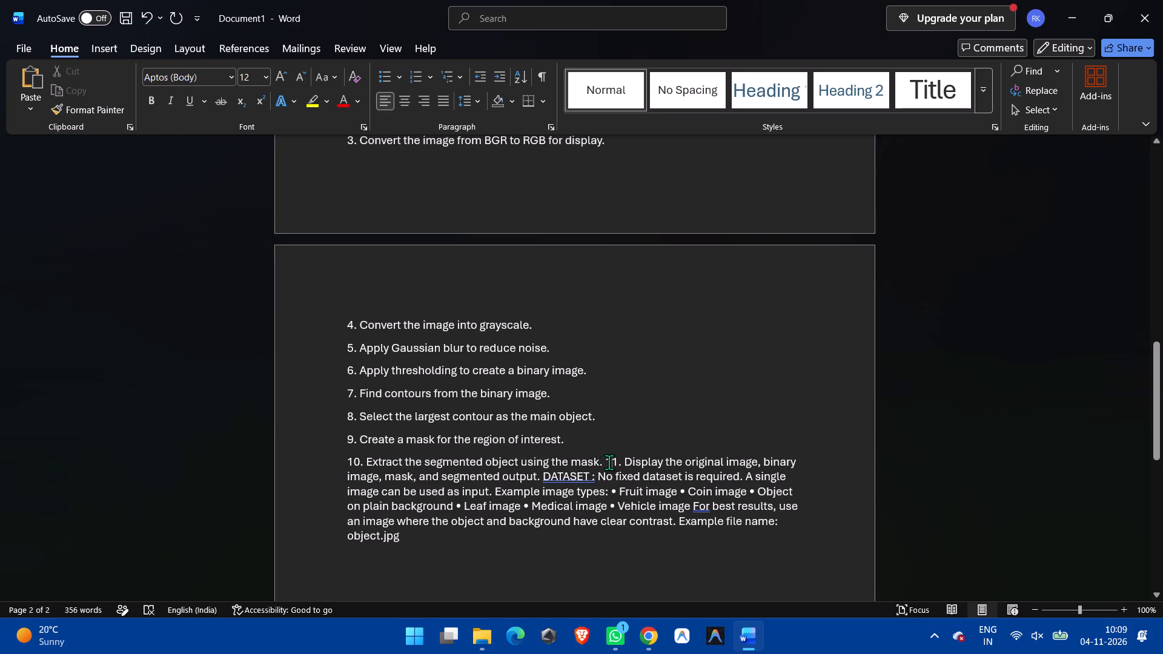
key(Left)
key(Return)
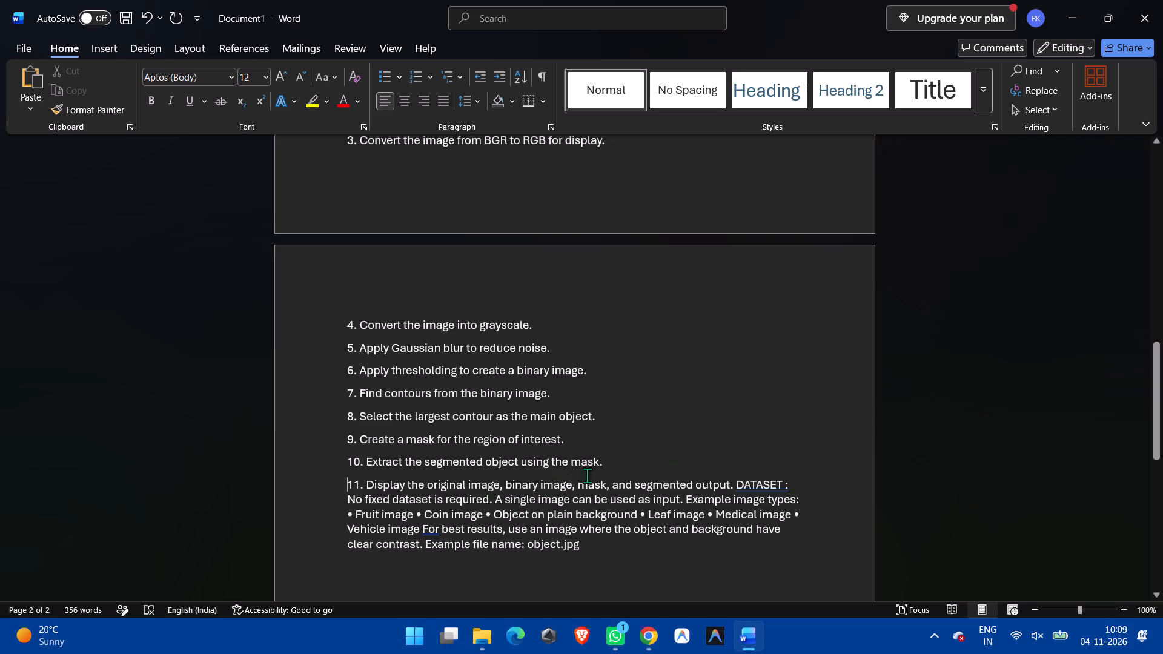
click(736, 484)
key(Return)
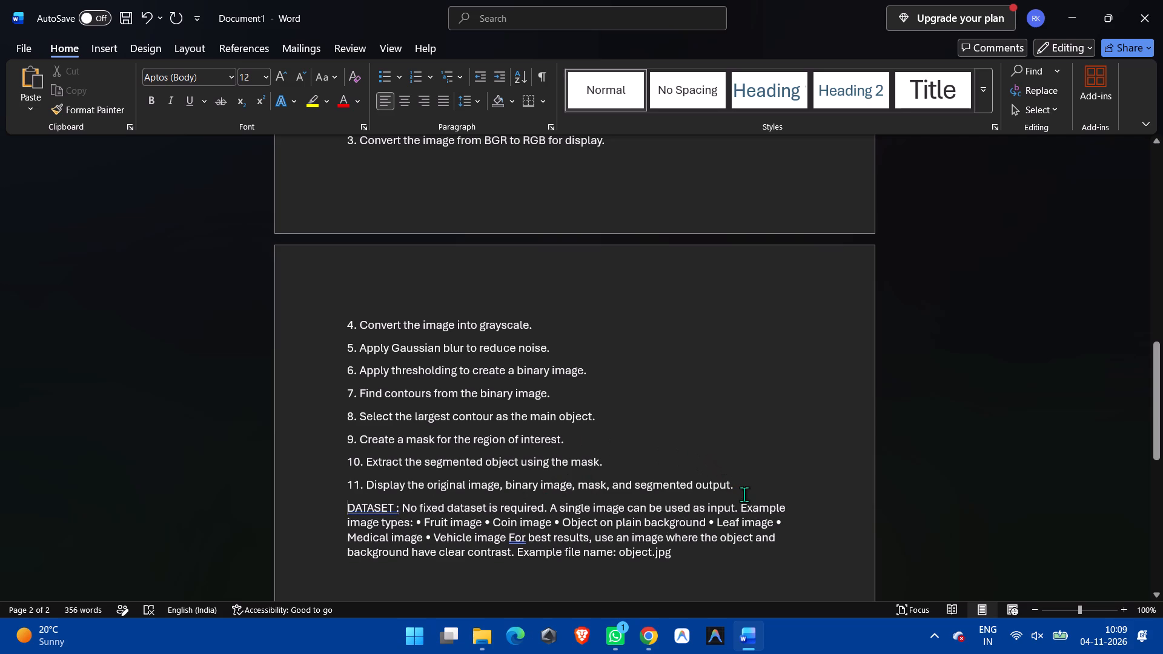
Set the line spacing of methodology items 4 to 11 to 1.0.
drag(746, 485, 320, 321)
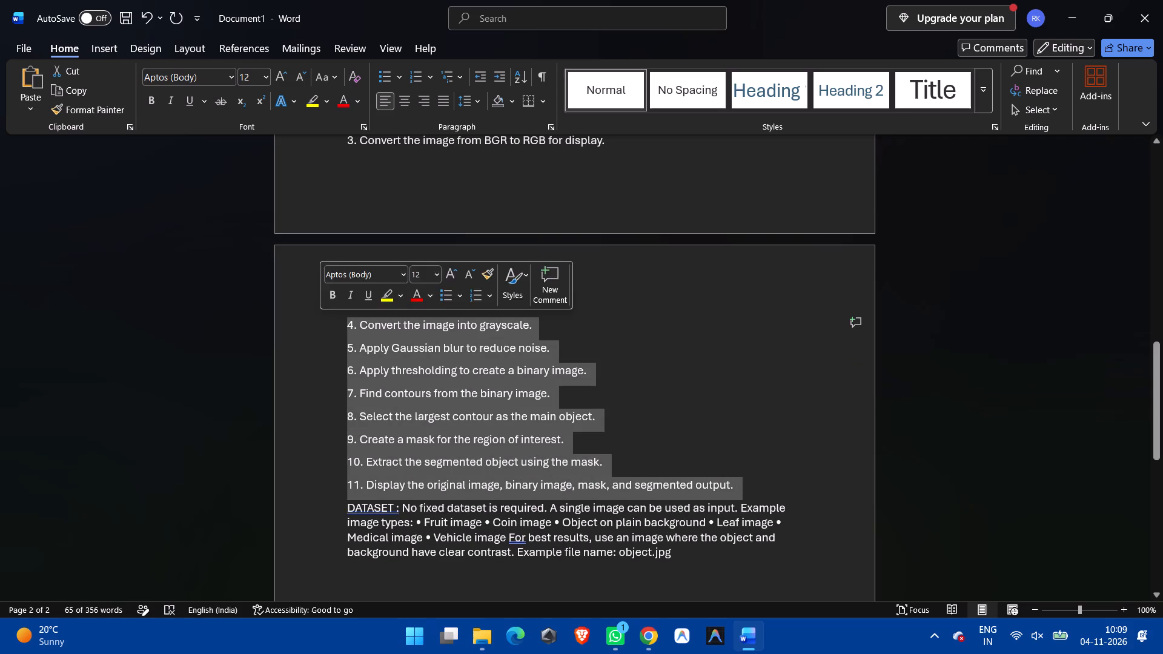
click(469, 100)
click(476, 122)
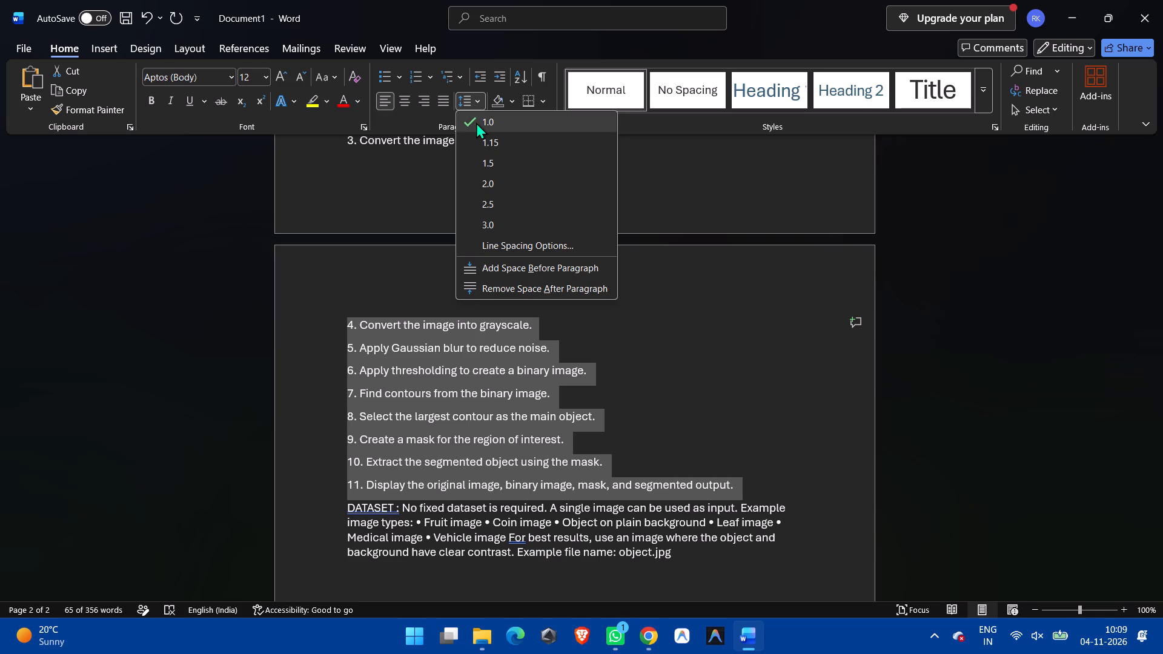
click(494, 371)
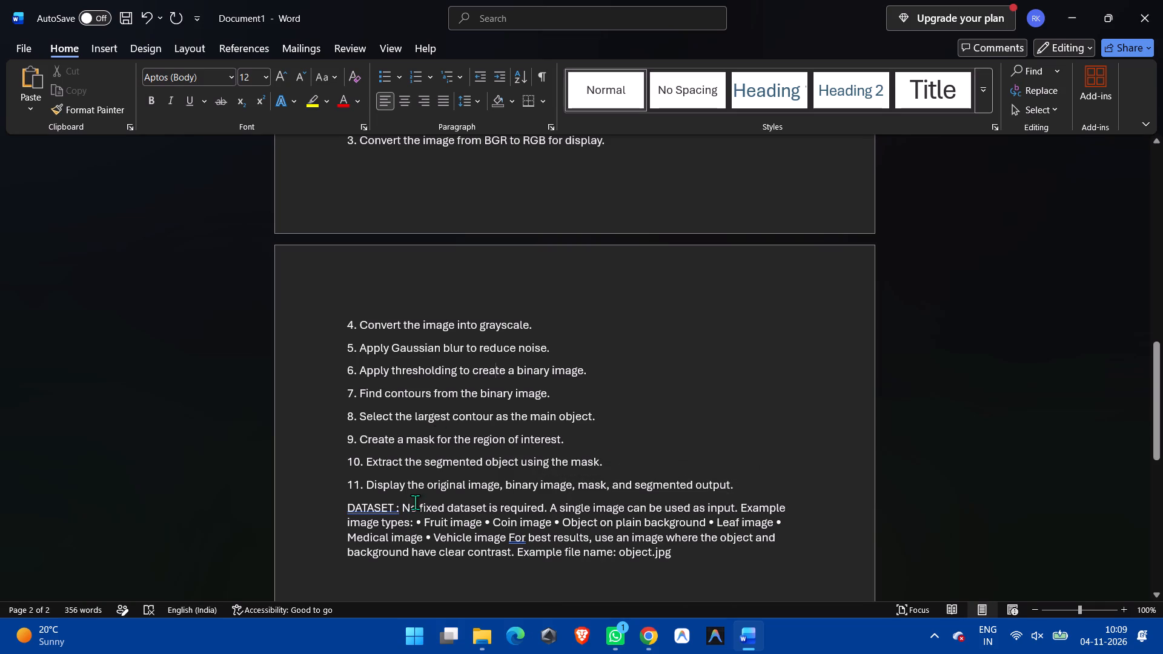
Put "No fixed dataset is required.", "A single image can be used as input." and "Example image types:" on separate lines below the "DATASET :" heading.
click(404, 509)
key(Return)
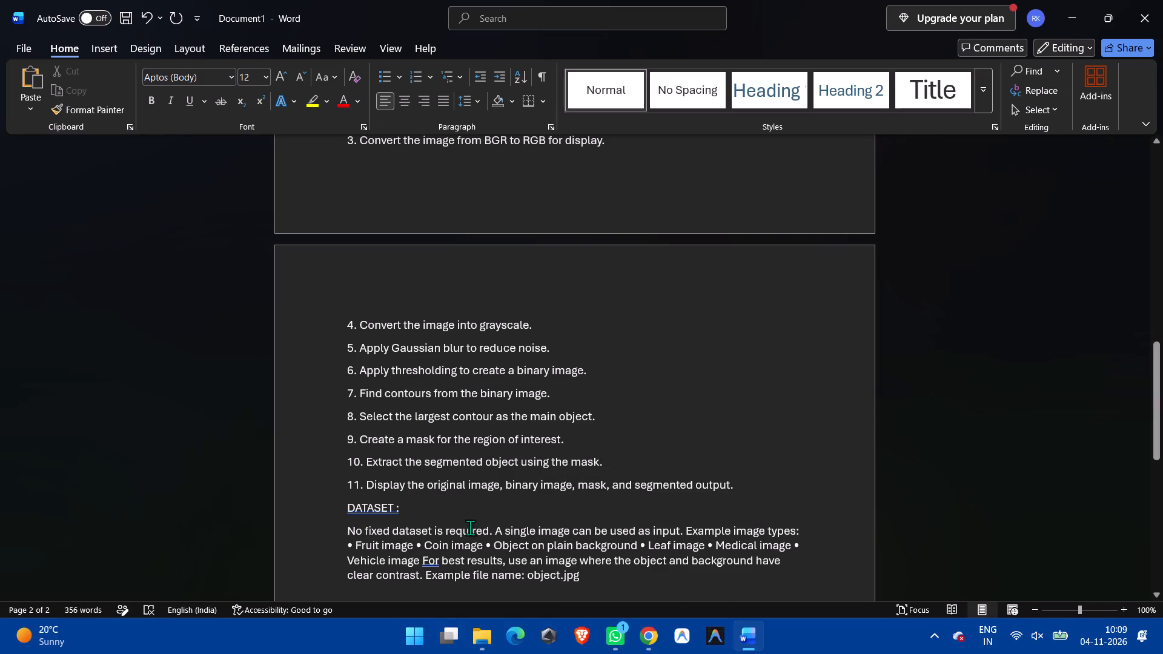
click(495, 531)
key(Return)
scroll(495, 531, down, 1)
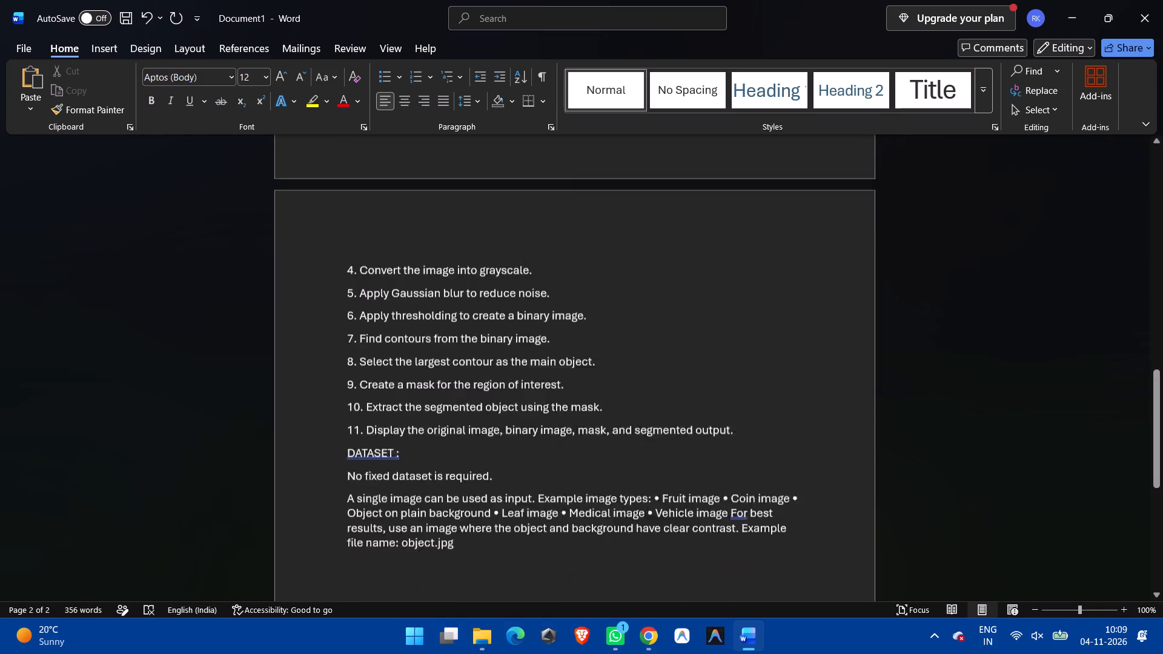
scroll(495, 531, down, 1)
click(538, 424)
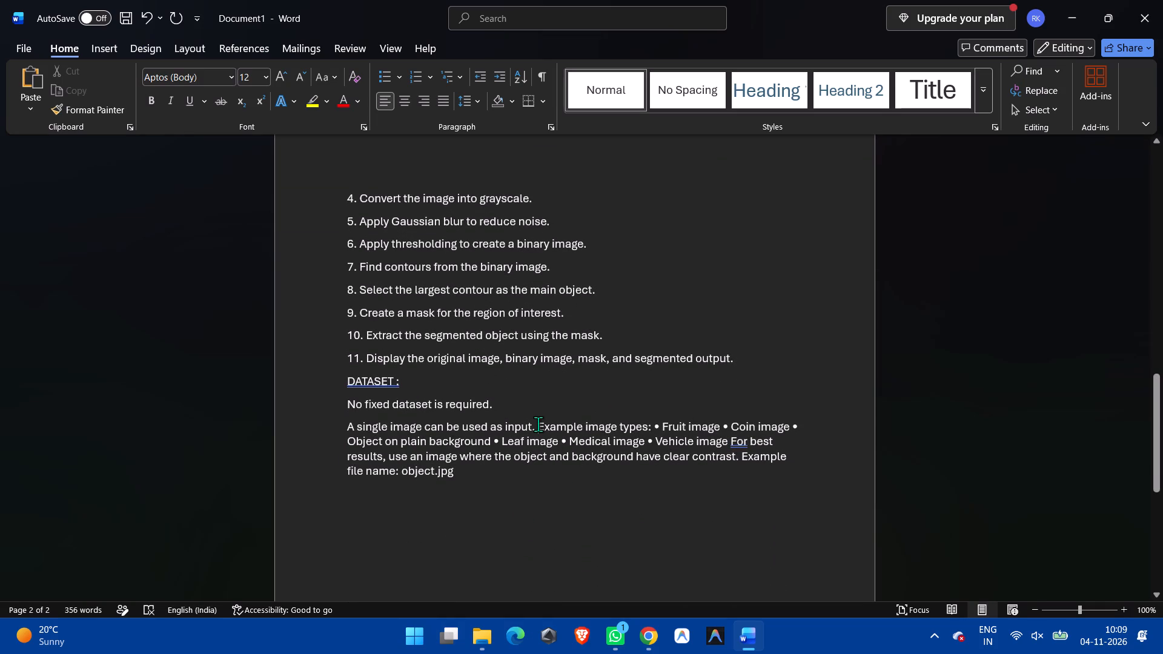
key(Return)
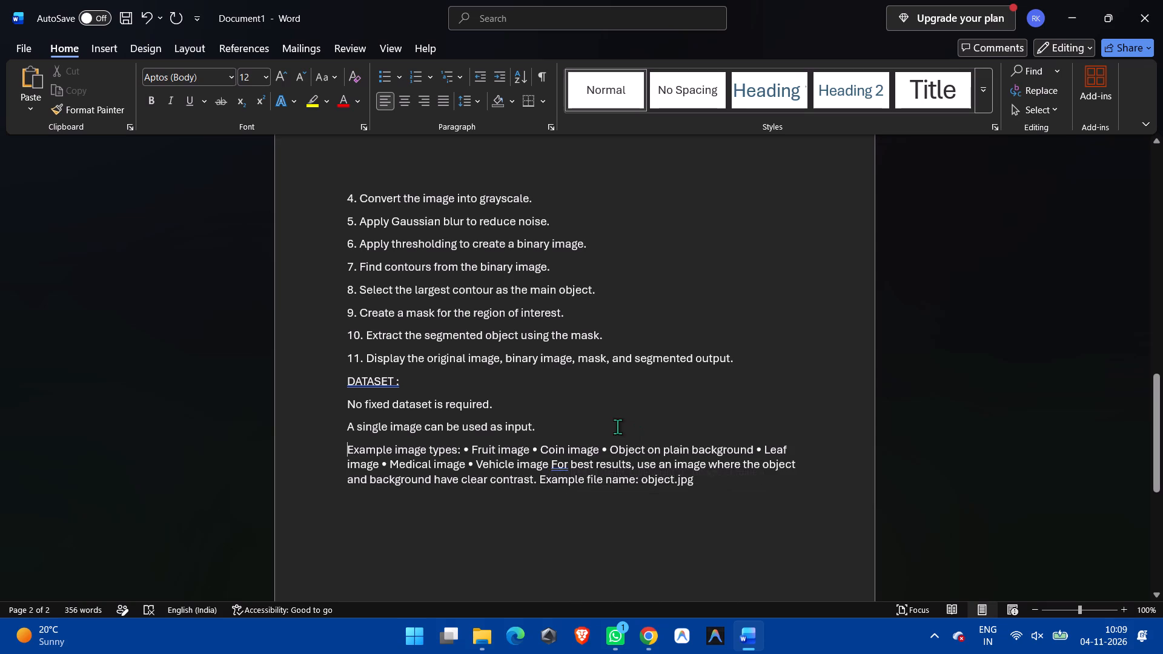
Make the "Example image types:" label and the "DATASET :" heading bold.
drag(462, 451, 439, 449)
drag(439, 449, 344, 447)
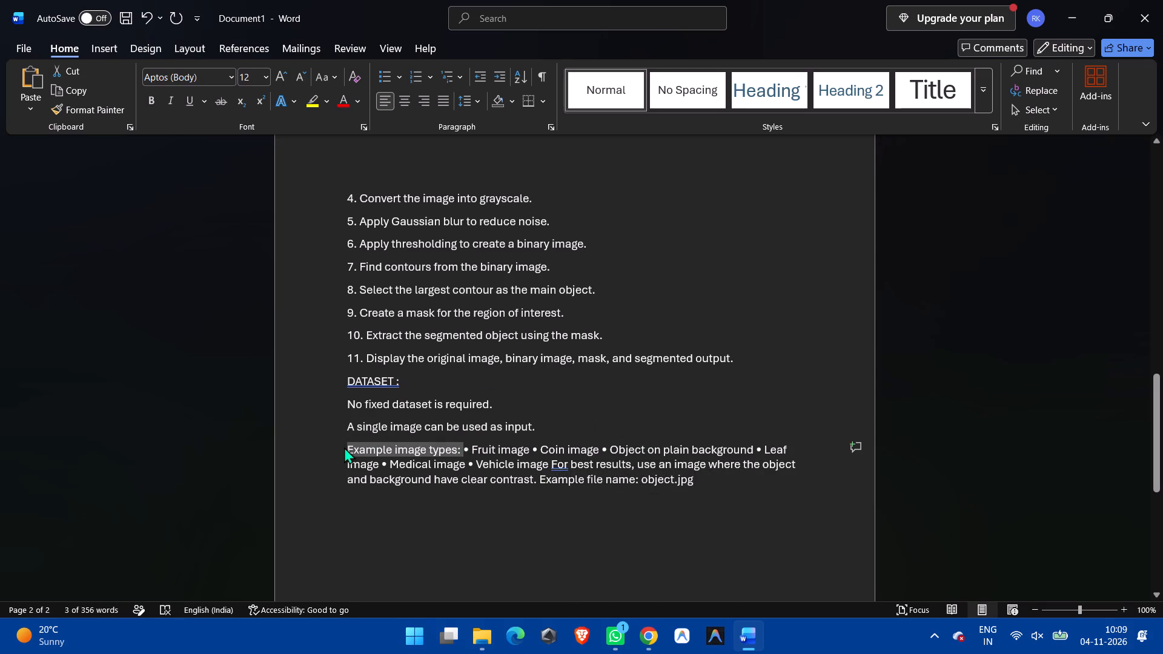
key(ctrl+b)
drag(419, 383, 342, 383)
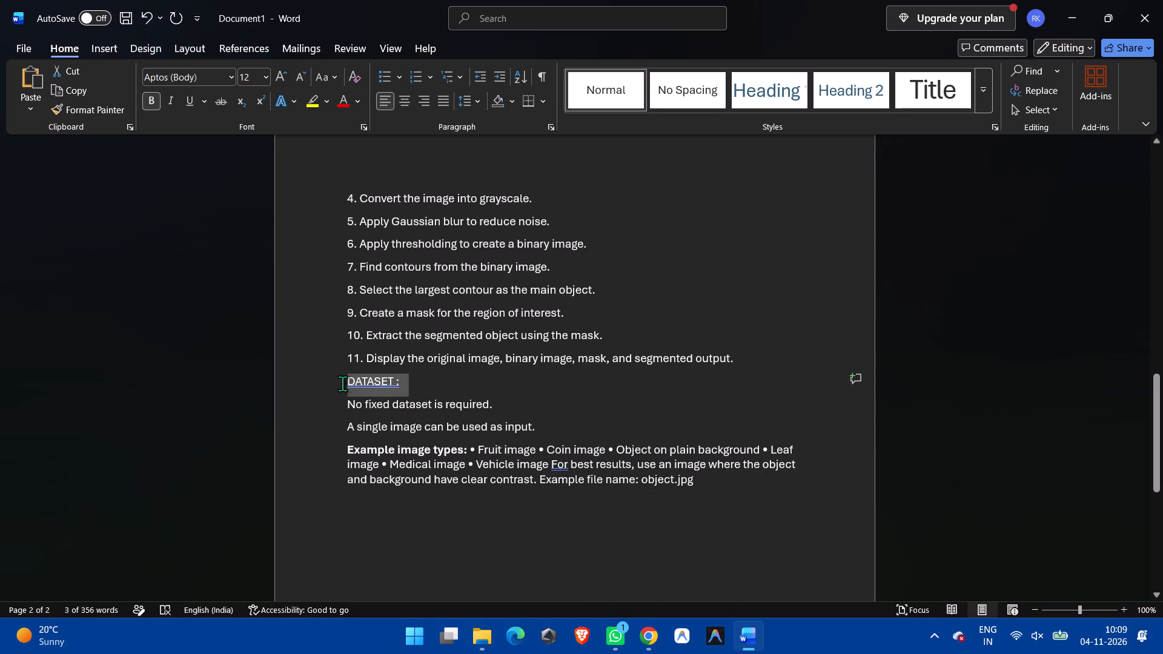
drag(342, 383, 334, 381)
key(ctrl+b)
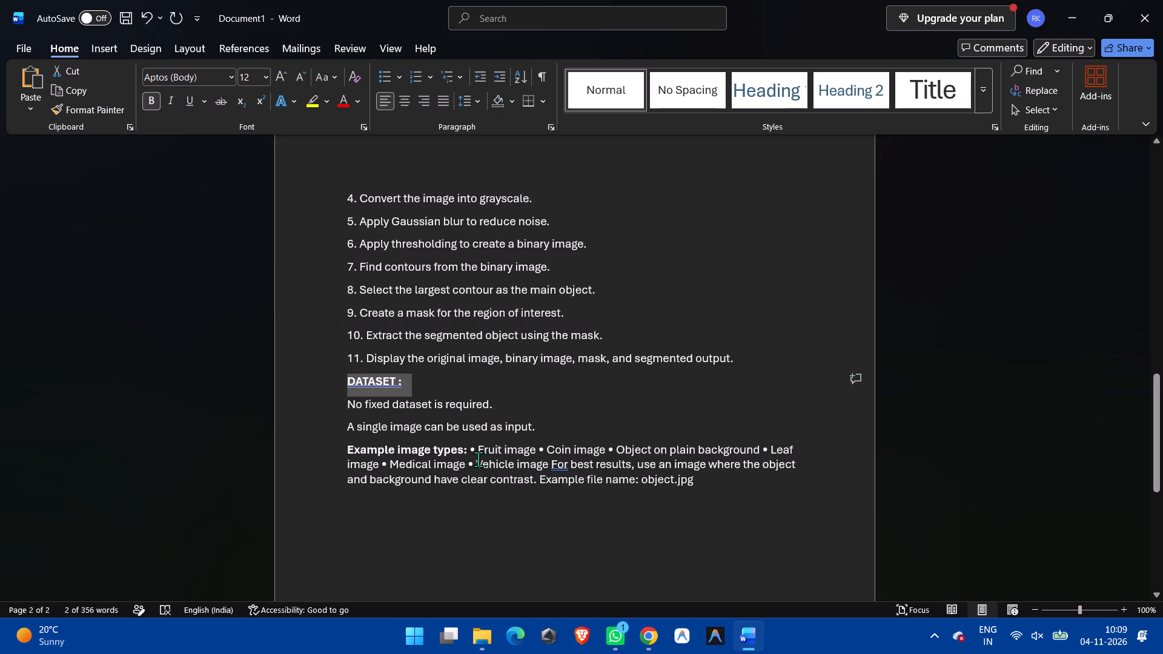
Put the Fruit image, Coin image and Object on plain background bullets each on their own line below "Example image types:".
click(470, 455)
key(Return)
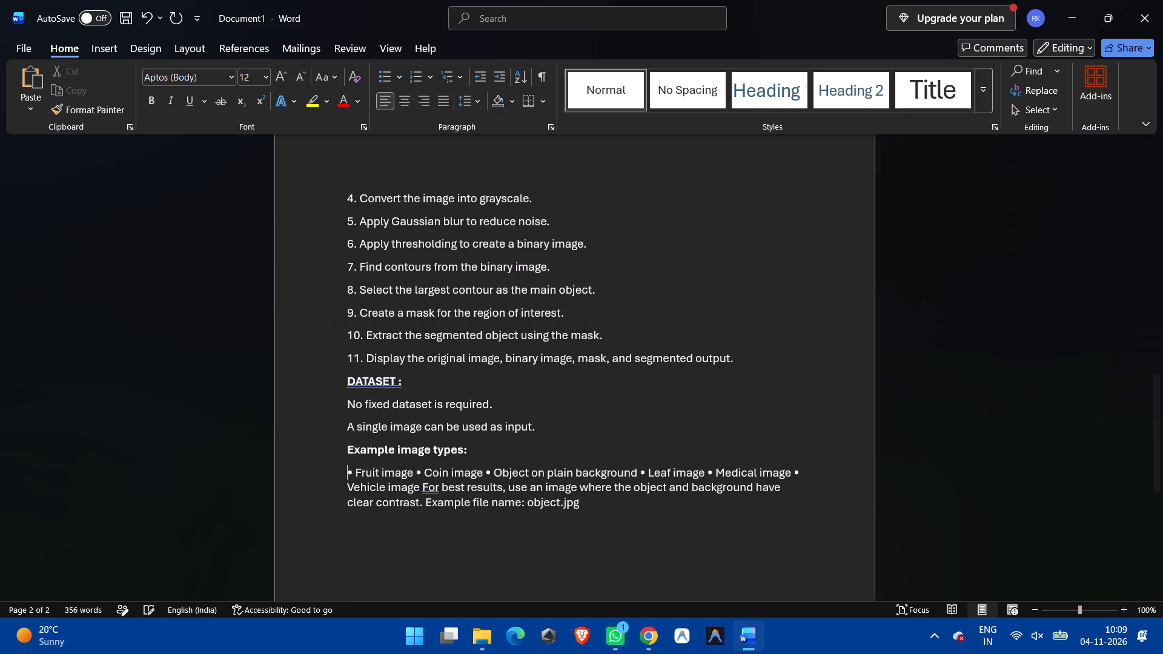
key(Right)
key(Right)
key(Right)
key(Right)
key(Right)
key(Right)
key(Right)
key(Right)
key(Right)
key(Right)
key(Right)
key(Right)
key(Right)
key(Right)
key(Return)
key(Right)
key(Right)
key(Right)
key(Right)
key(Right)
key(Right)
key(Right)
key(Right)
key(Right)
key(Right)
key(Right)
key(Right)
key(Right)
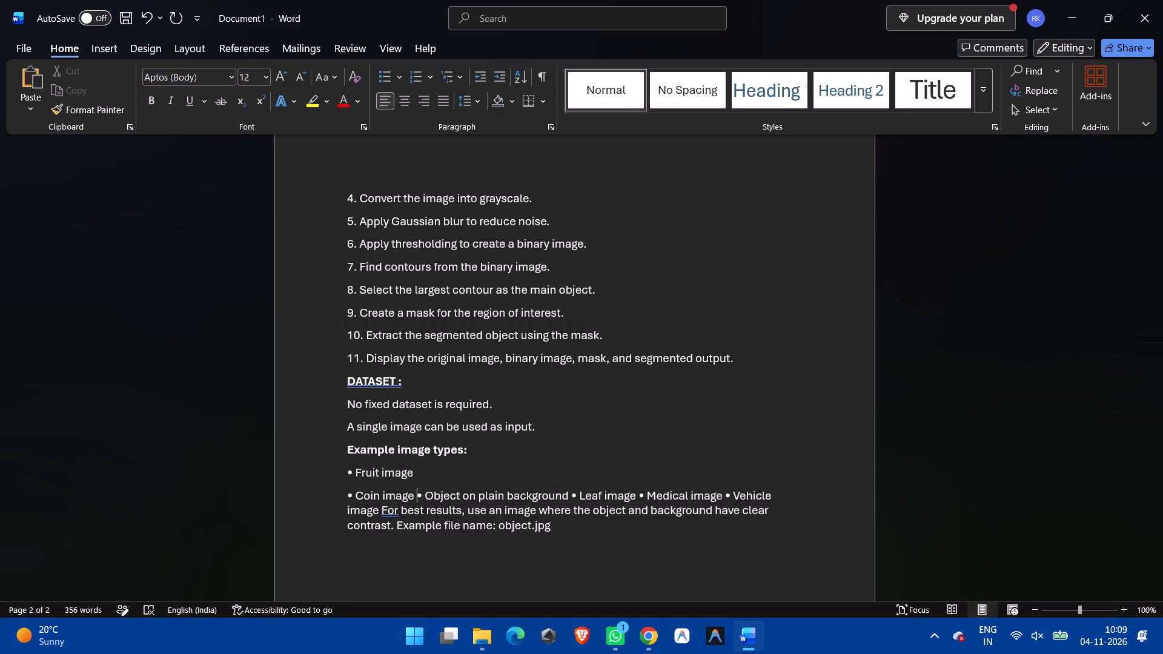
key(Return)
key(Right)
key(Right)
key(Right)
key(Right)
key(Right)
key(Right)
key(Right)
key(Right)
key(Right)
key(Right)
key(Right)
key(Right)
key(Right)
key(Right)
key(Right)
key(Right)
key(Right)
key(Right)
key(Right)
key(Right)
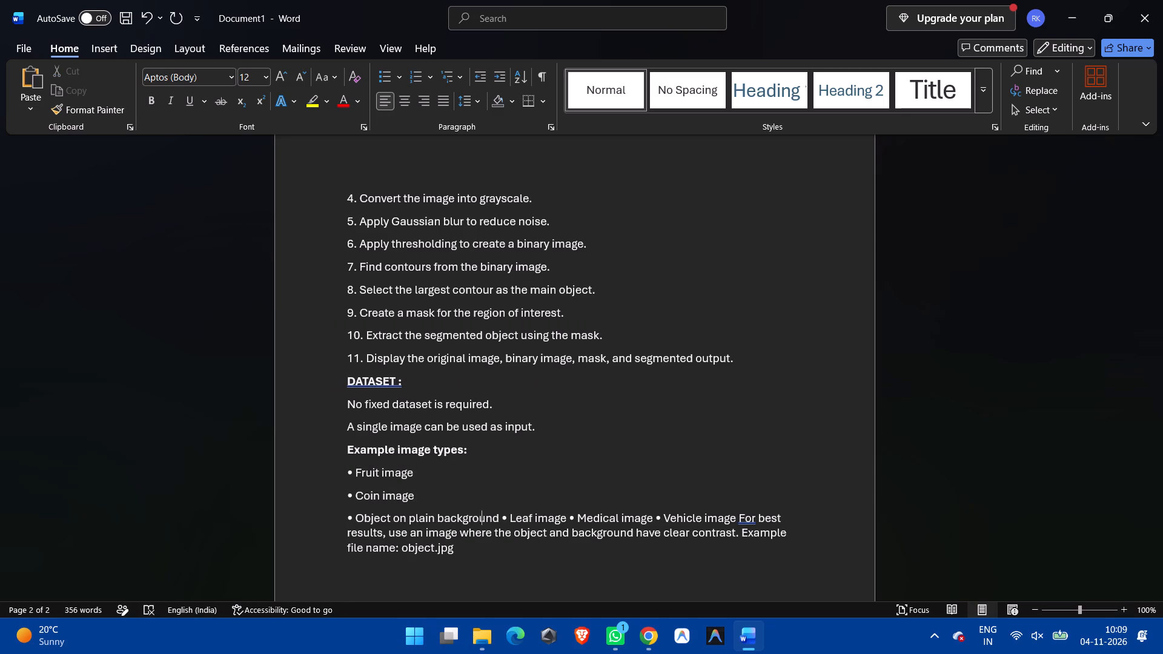
key(Left)
key(Left)
key(Return)
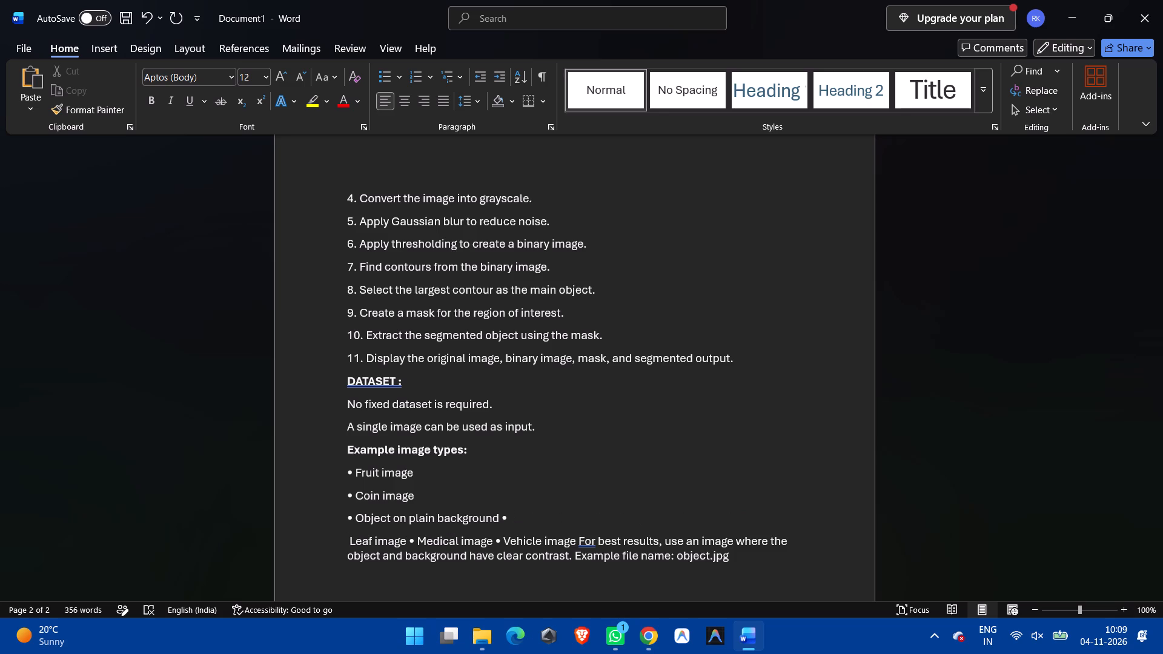
key(BackSpace)
key(Left)
key(Return)
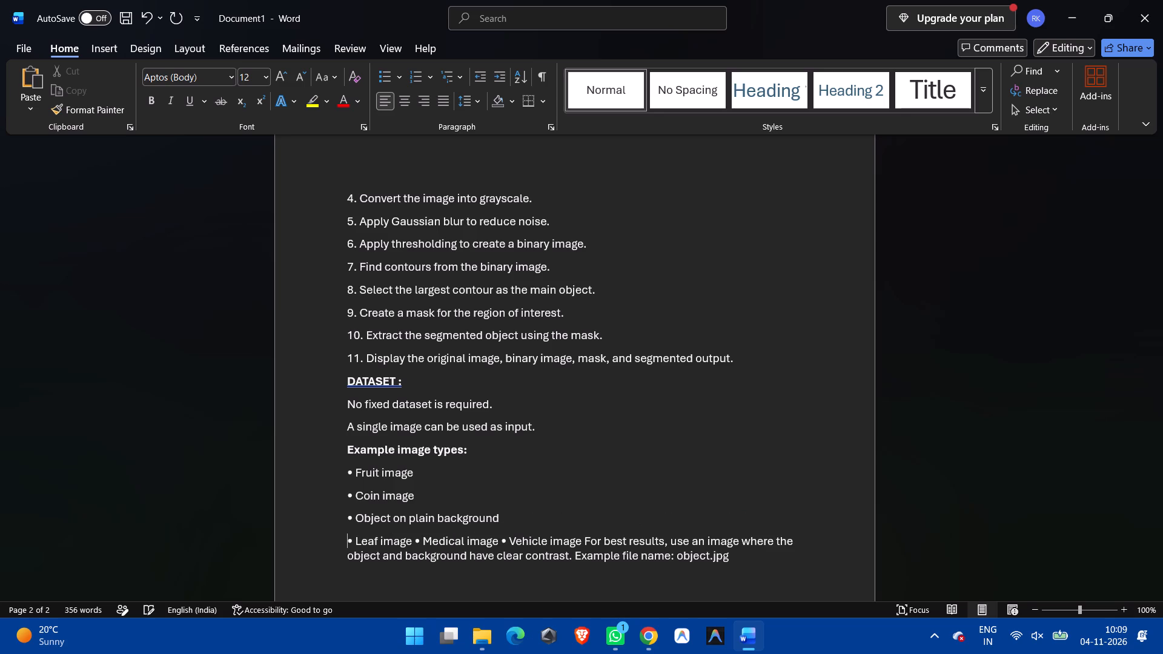
Put the Leaf image, Medical image and Vehicle image bullets on separate lines and start "For best results" on a new line.
key(Right)
key(Right)
key(Right)
key(Right)
key(Right)
key(Right)
key(Right)
key(Right)
key(Right)
key(Right)
key(Right)
key(Right)
key(Right)
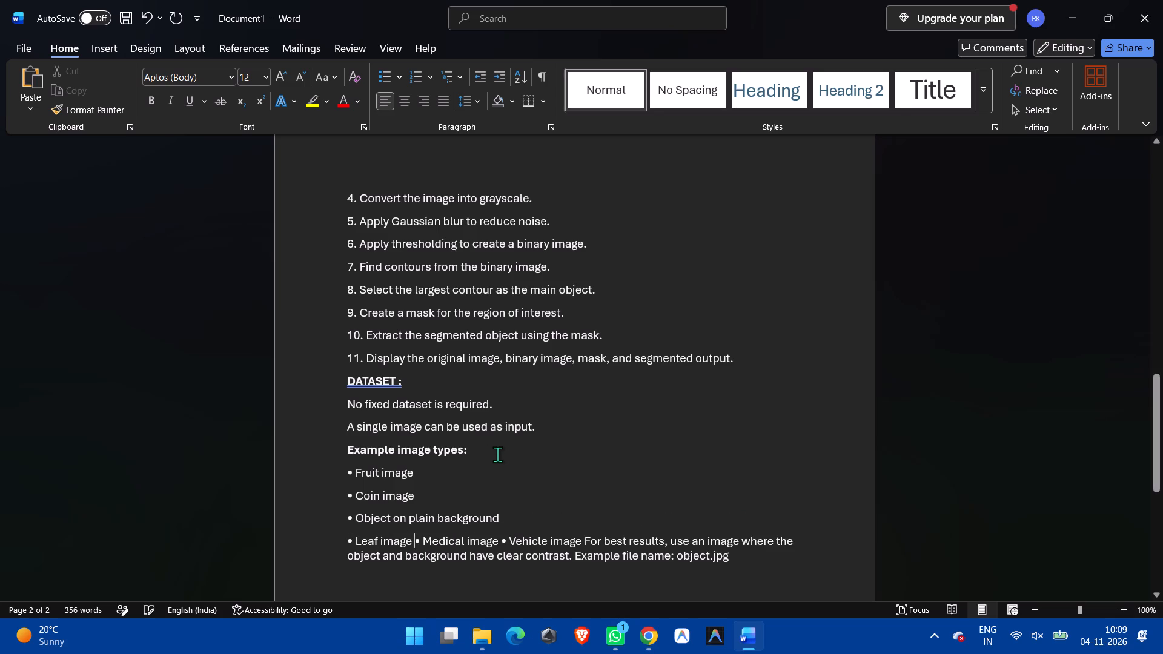
key(Return)
key(Right)
key(Right)
key(Right)
key(Right)
key(Right)
key(Right)
key(Right)
key(Right)
key(Right)
key(Right)
key(Right)
key(Right)
key(Right)
key(Right)
key(Right)
key(Right)
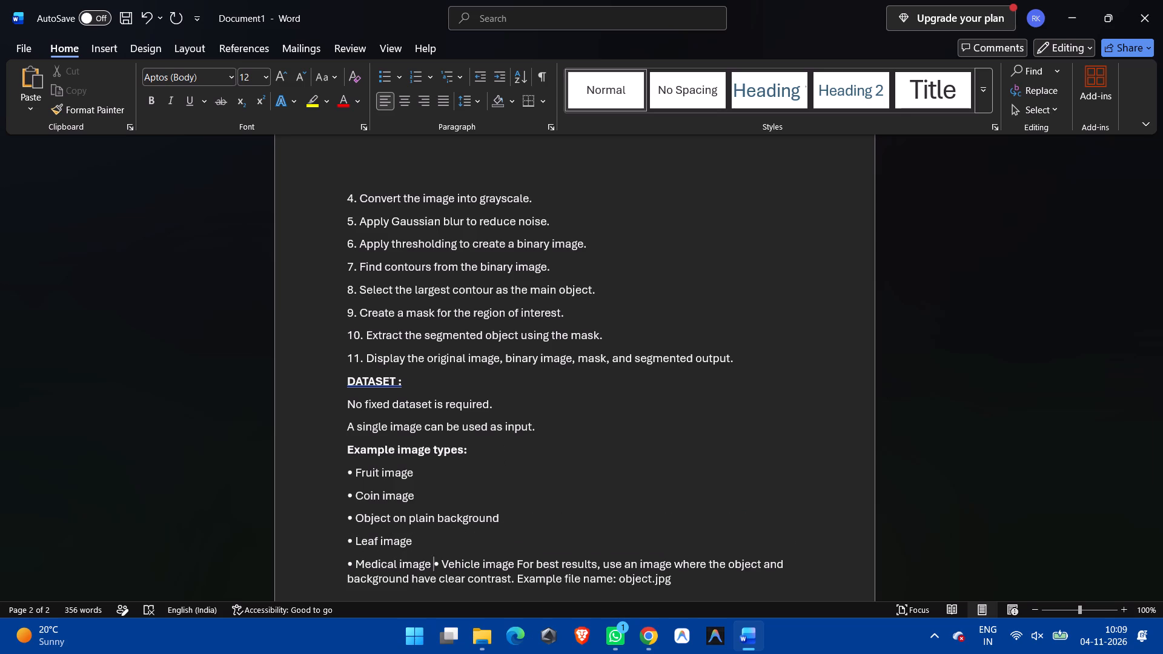
key(Right)
key(Left)
key(Return)
key(Right)
key(Right)
key(Right)
key(Right)
key(Right)
key(Right)
key(Right)
key(Right)
key(Right)
key(Right)
key(Right)
key(Right)
key(Right)
key(Right)
key(Right)
key(Right)
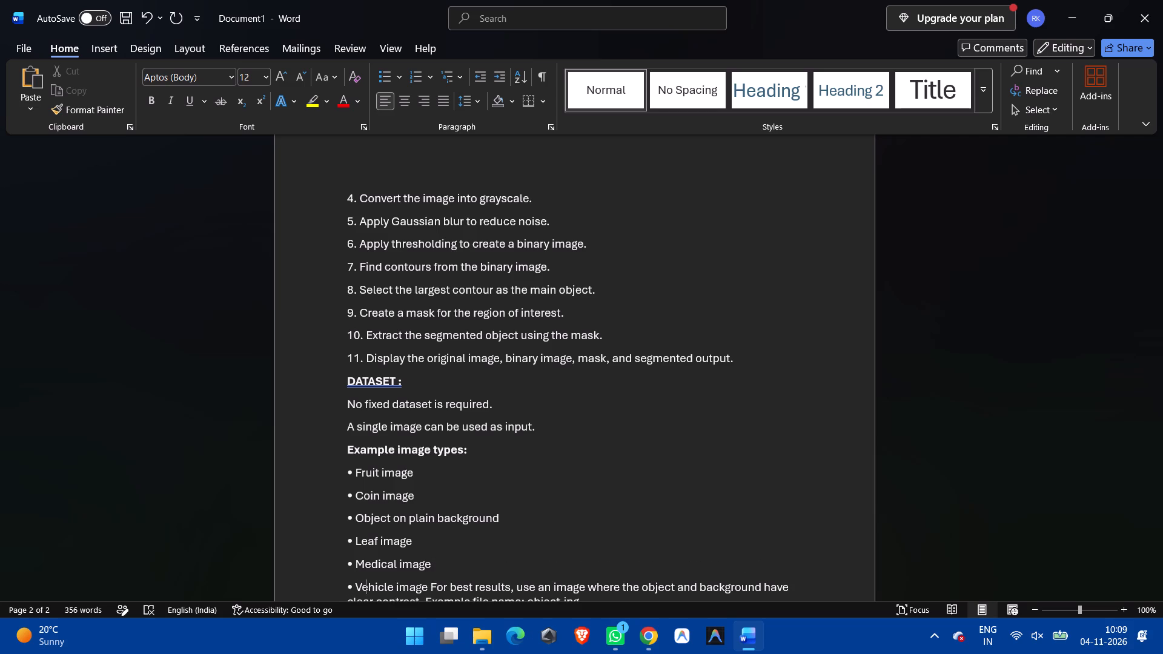
scroll(497, 454, down, 2)
key(Return)
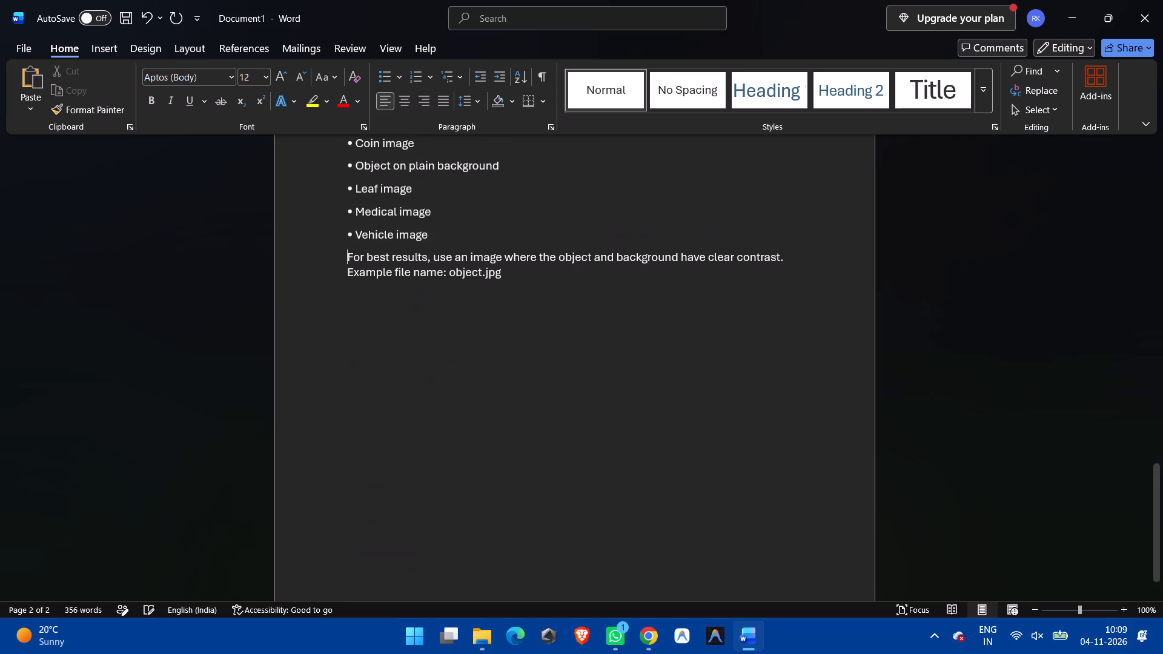
Switch to the source PDF in Chrome and copy the "CODE & OUTPUT :" heading from its third page.
scroll(538, 464, down, 3)
scroll(538, 464, up, 3)
scroll(538, 464, down, 3)
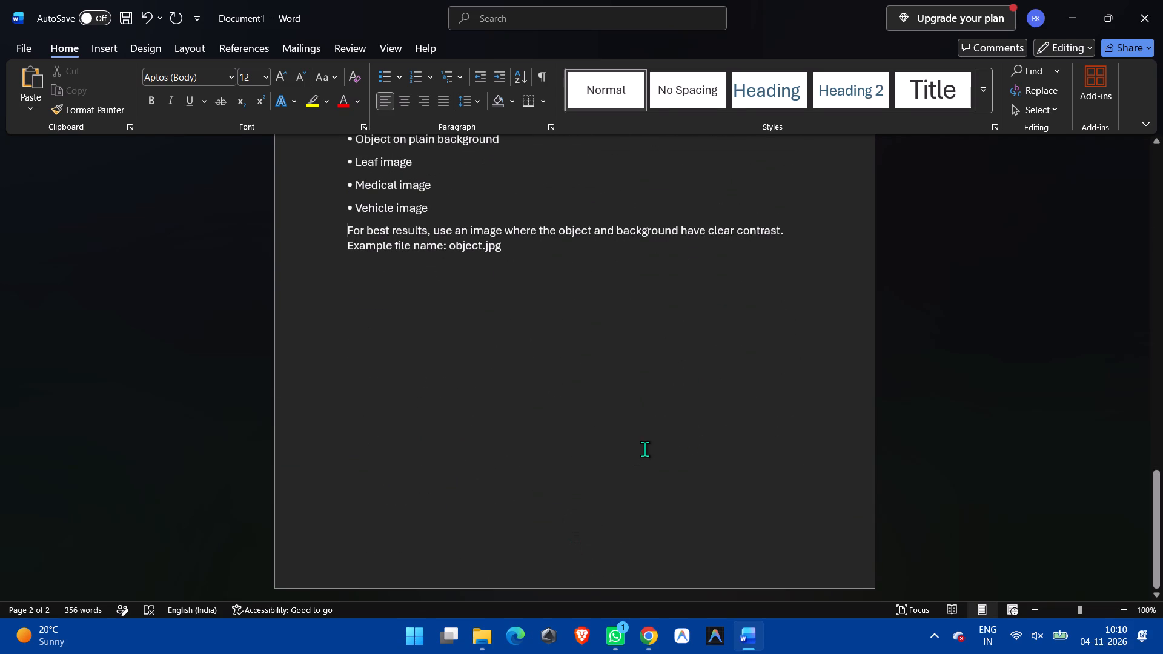
click(770, 158)
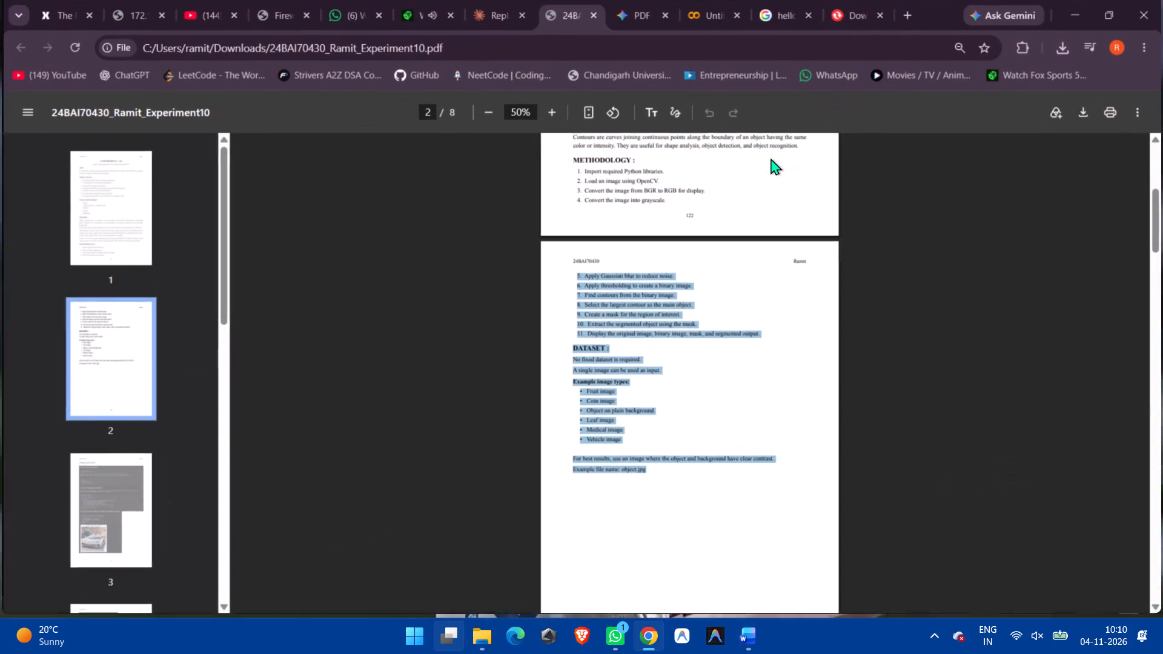
scroll(770, 158, down, 4)
scroll(767, 360, down, 4)
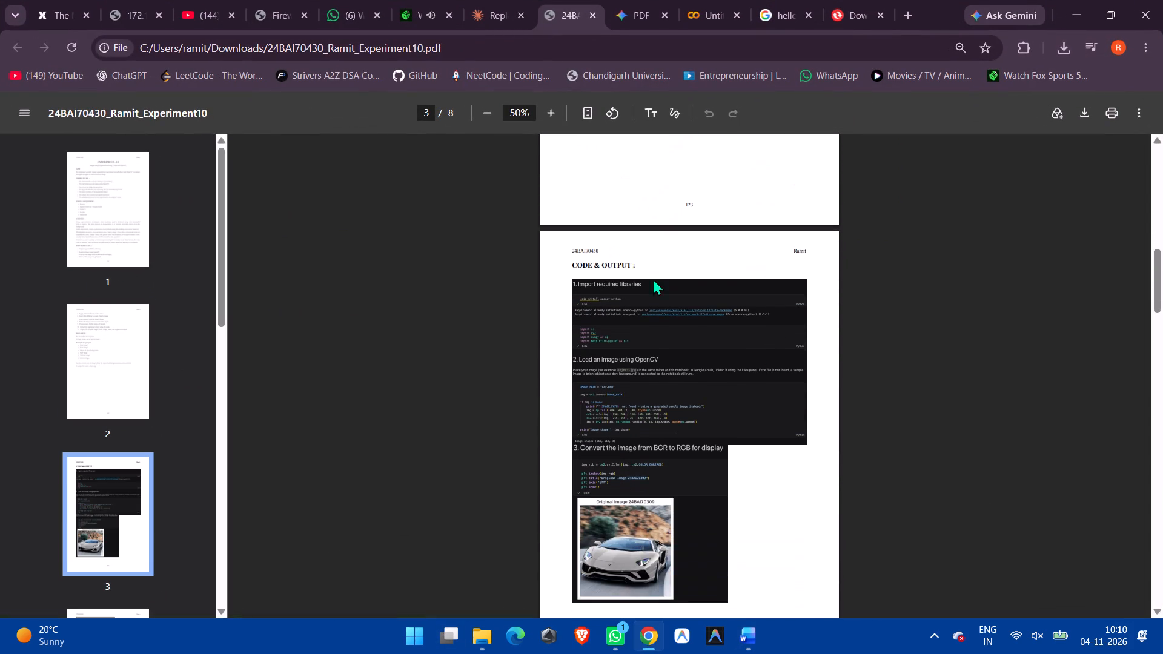
drag(637, 260, 566, 262)
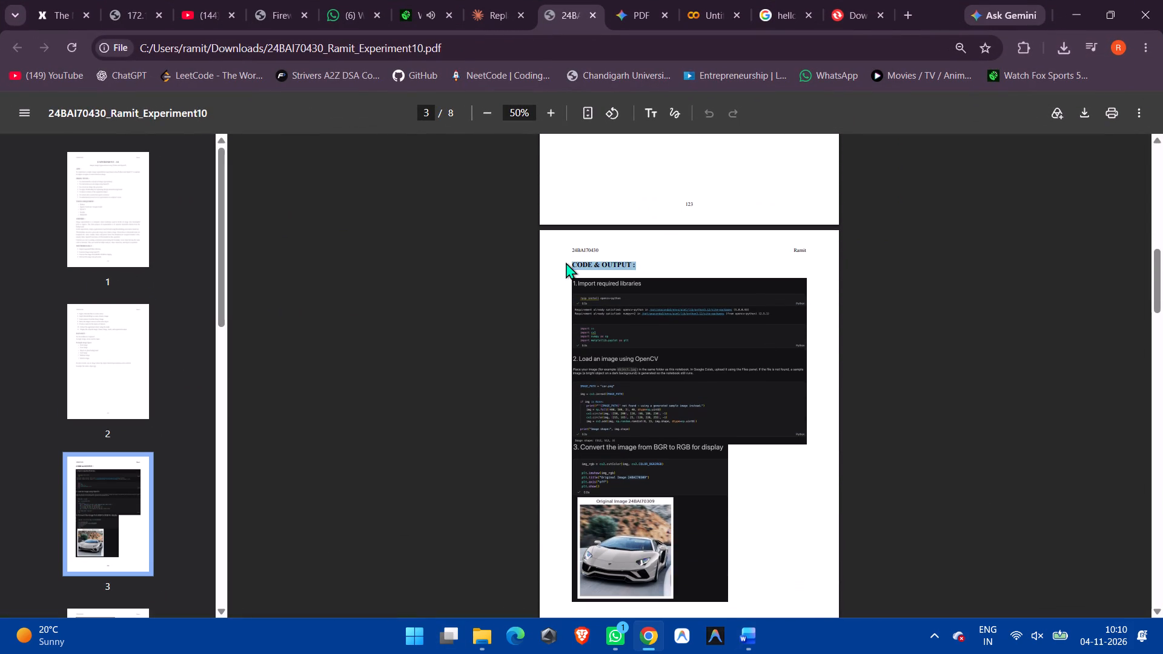
key(ctrl+c)
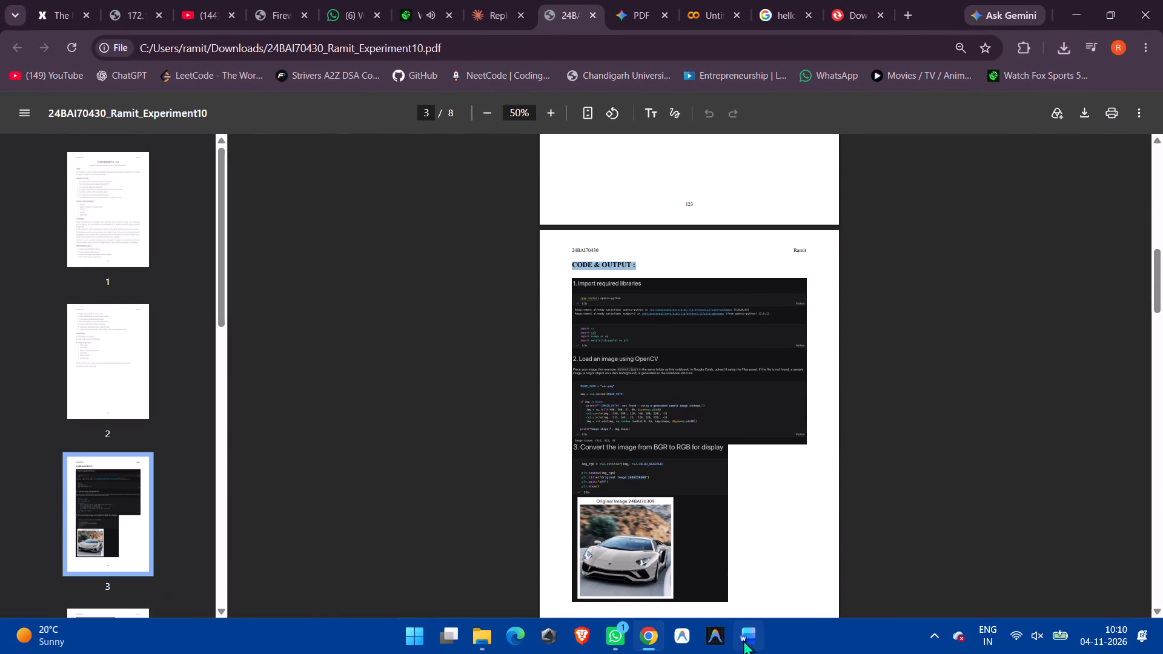
Switch to Word, add empty lines after the dataset text until a third page starts, and paste "CODE & OUTPUT :" at its top.
click(743, 640)
click(570, 434)
key(Return)
key(Return)
key(Return)
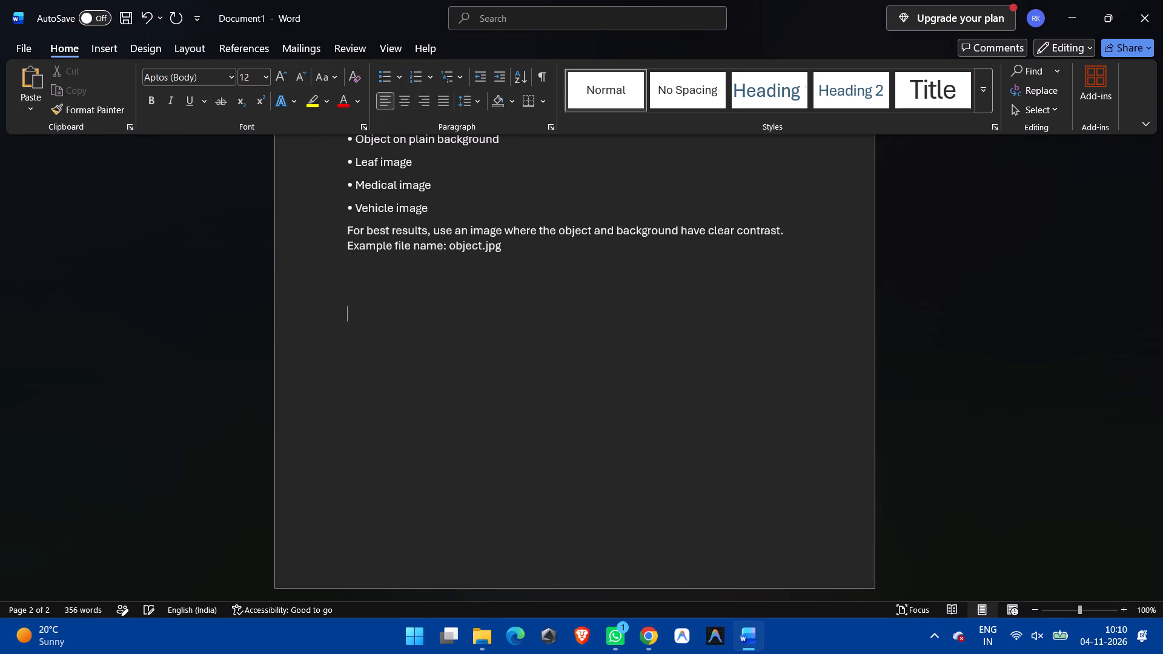
key(Return)
key(Return)
key(Return)
key(Return)
key(Return)
key(Return)
key(Return)
key(Return)
key(Return)
key(Return)
key(Return)
scroll(570, 434, down, 1)
key(BackSpace)
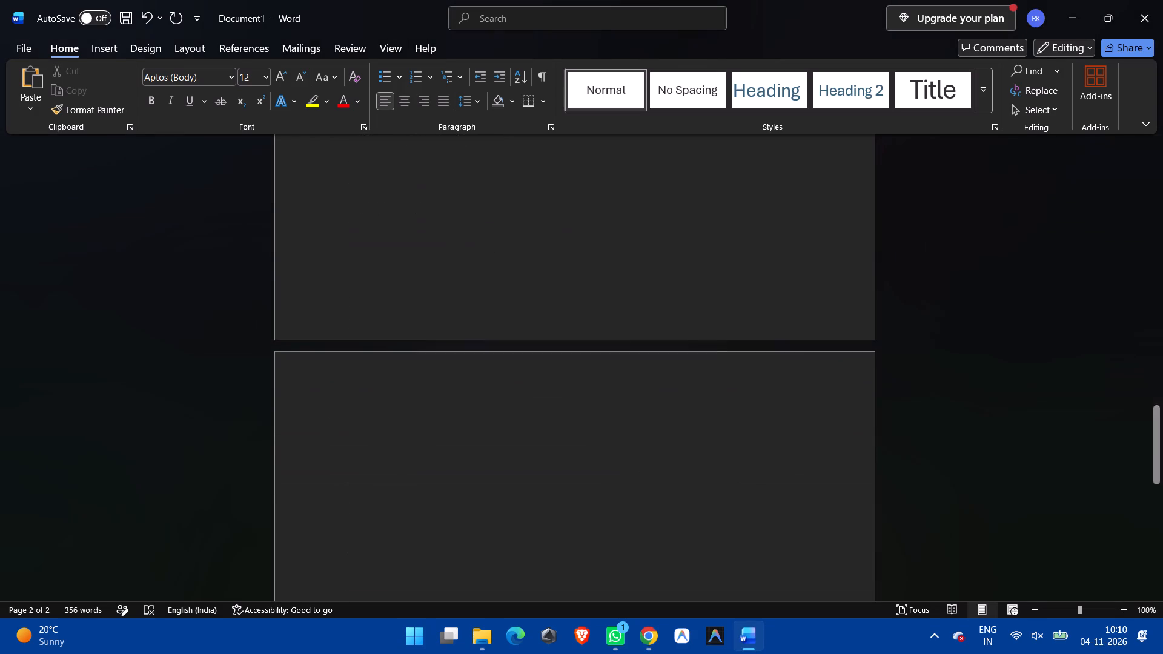
key(BackSpace)
key(BackSpace)
key(Return)
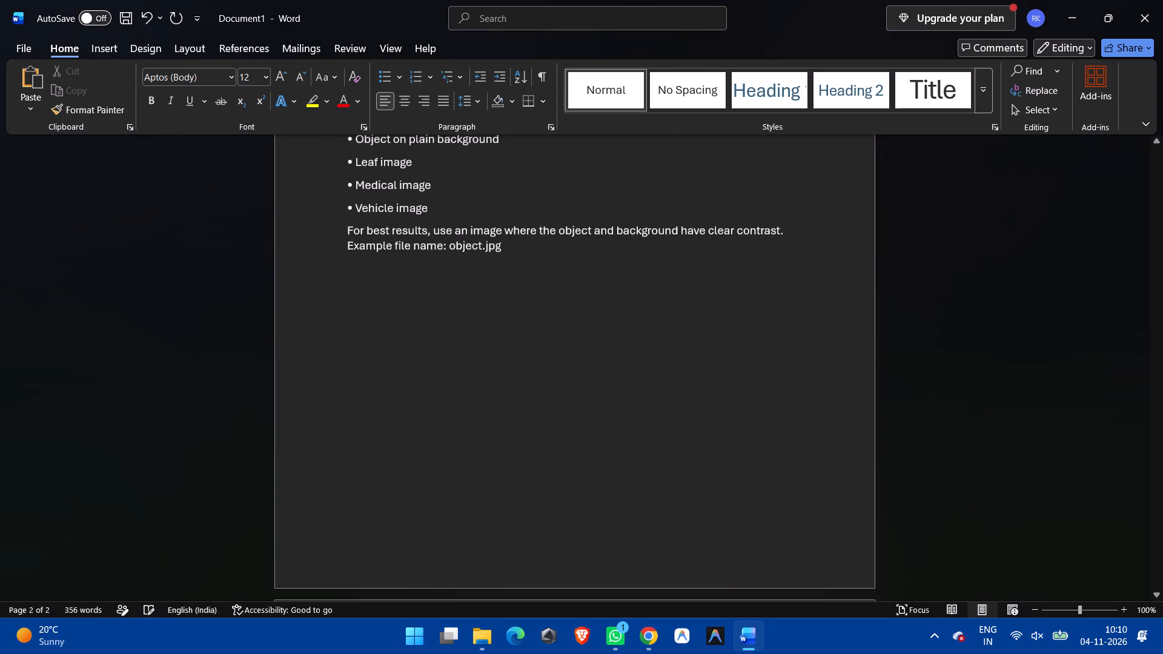
key(ctrl+v)
scroll(612, 533, down, 1)
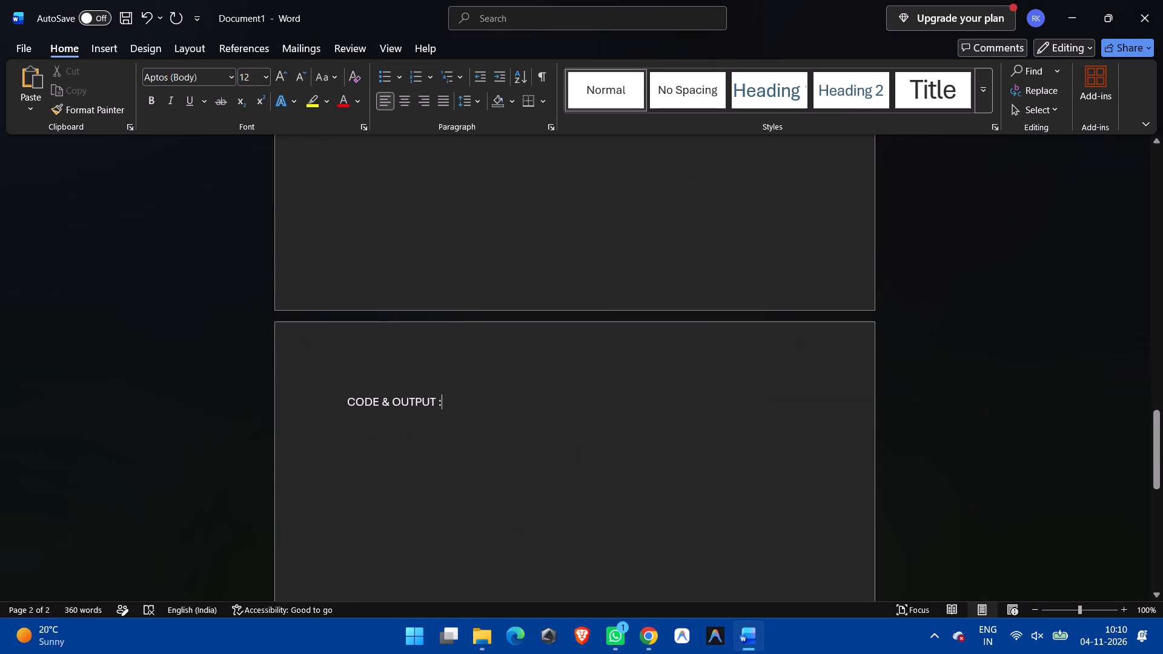
Start a new line below the "CODE & OUTPUT :" heading on the third page, leaving one empty line between them.
double_click(612, 533)
key(Return)
key(BackSpace)
key(BackSpace)
key(BackSpace)
key(BackSpace)
key(BackSpace)
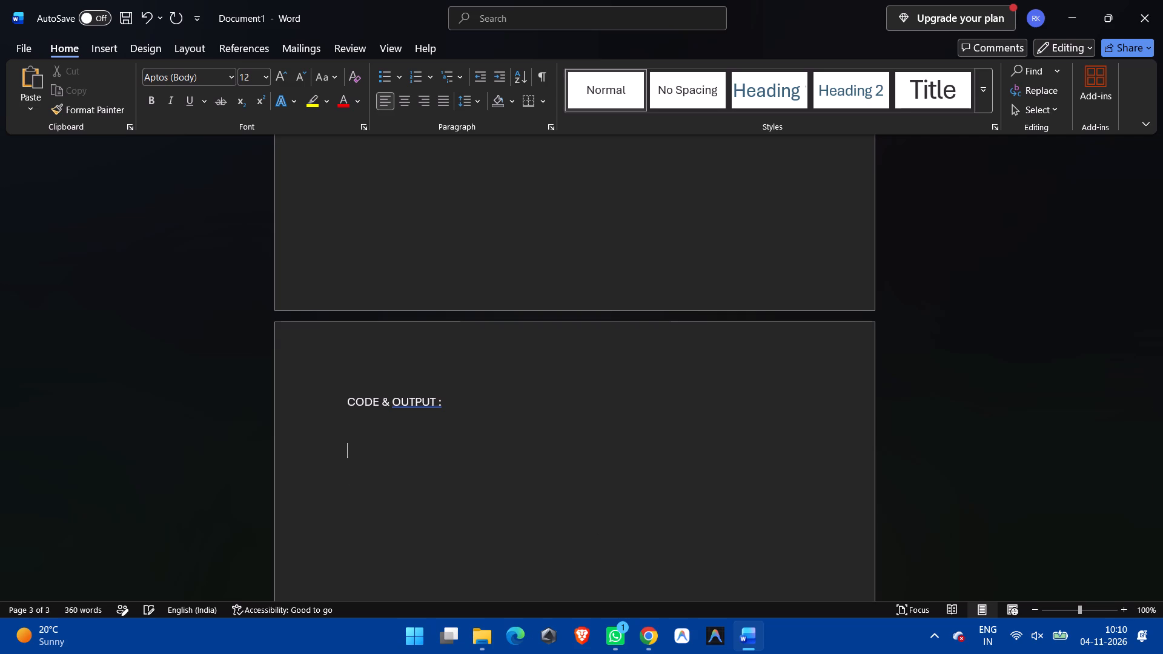
click(645, 628)
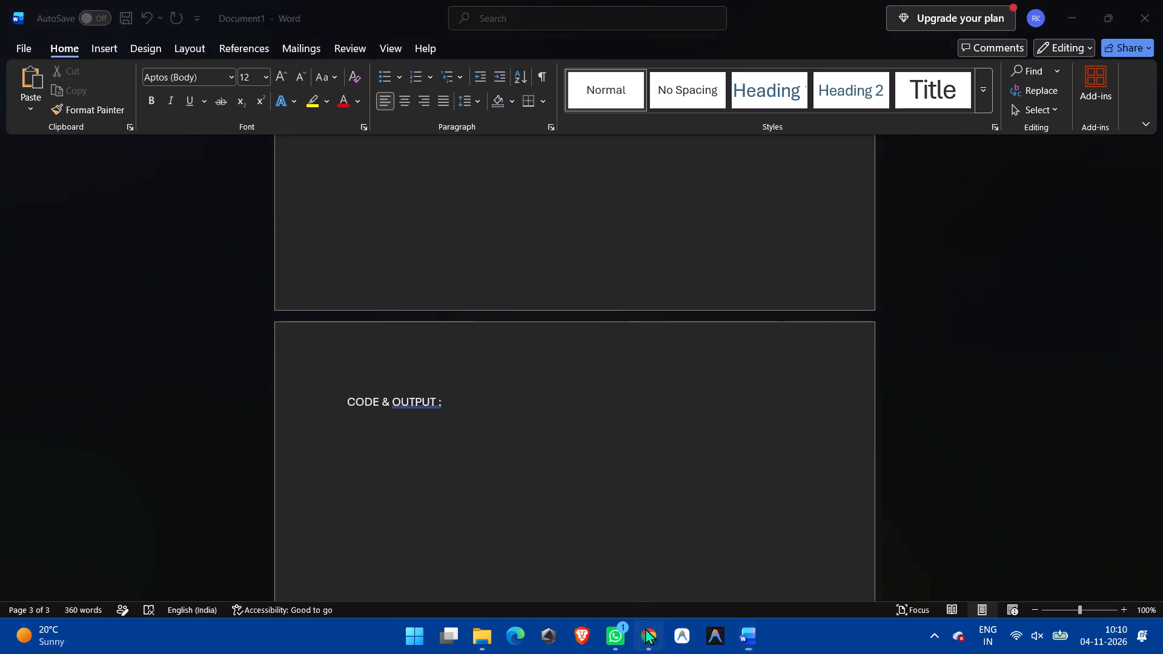
click(417, 0)
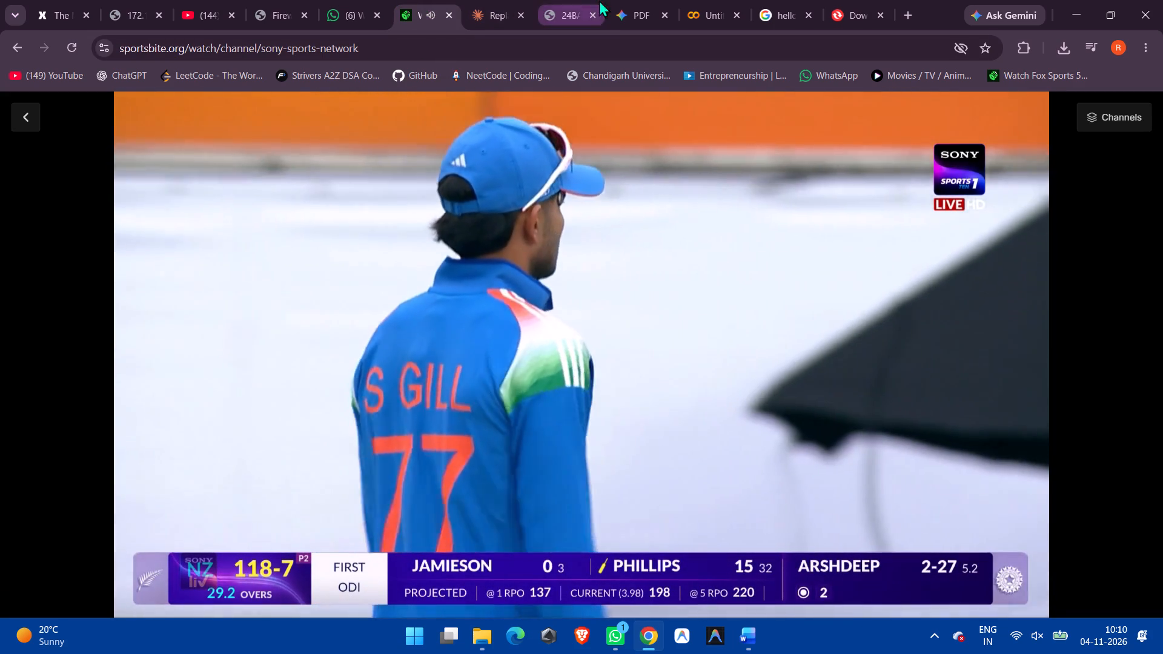
click(688, 0)
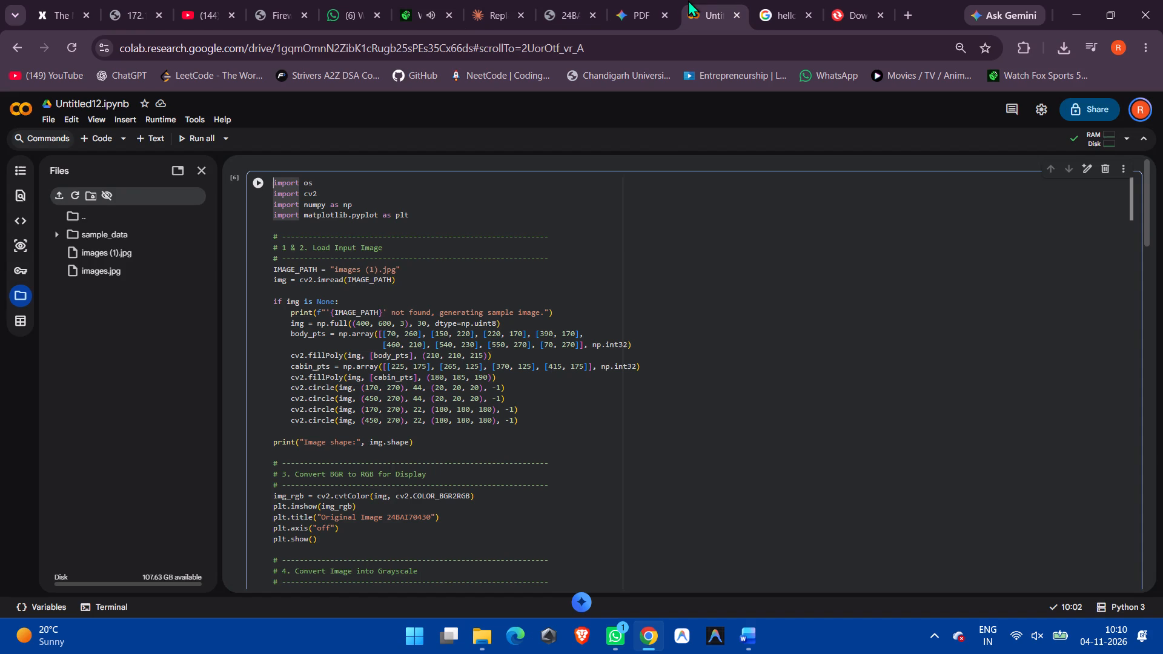
scroll(621, 259, up, 2)
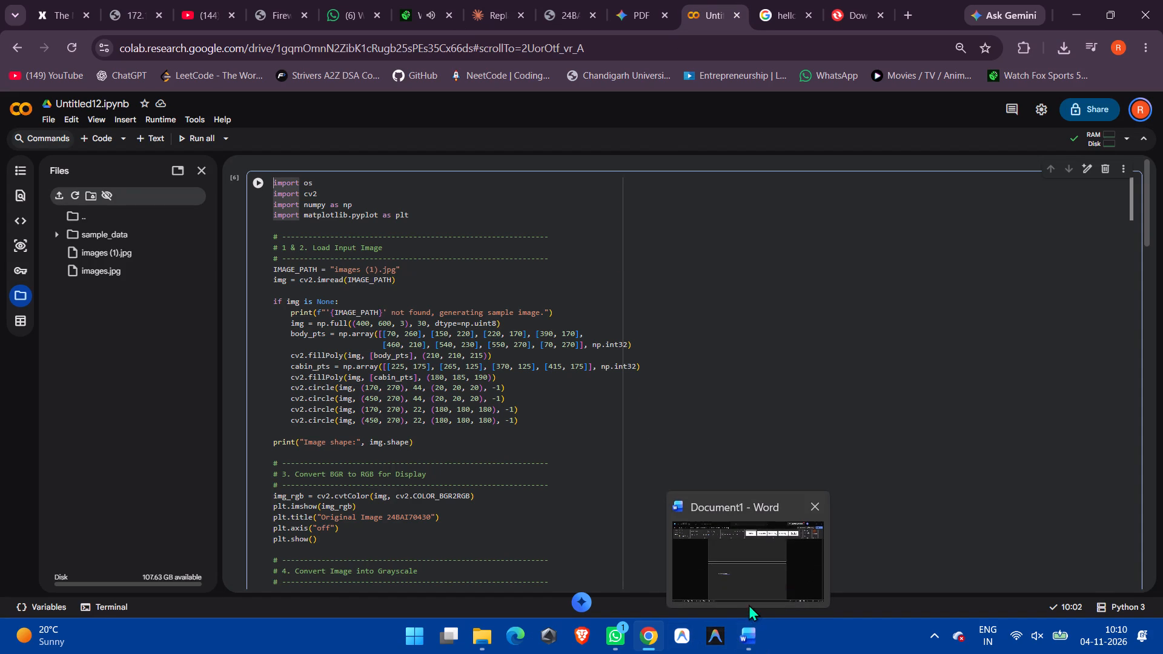
click(659, 584)
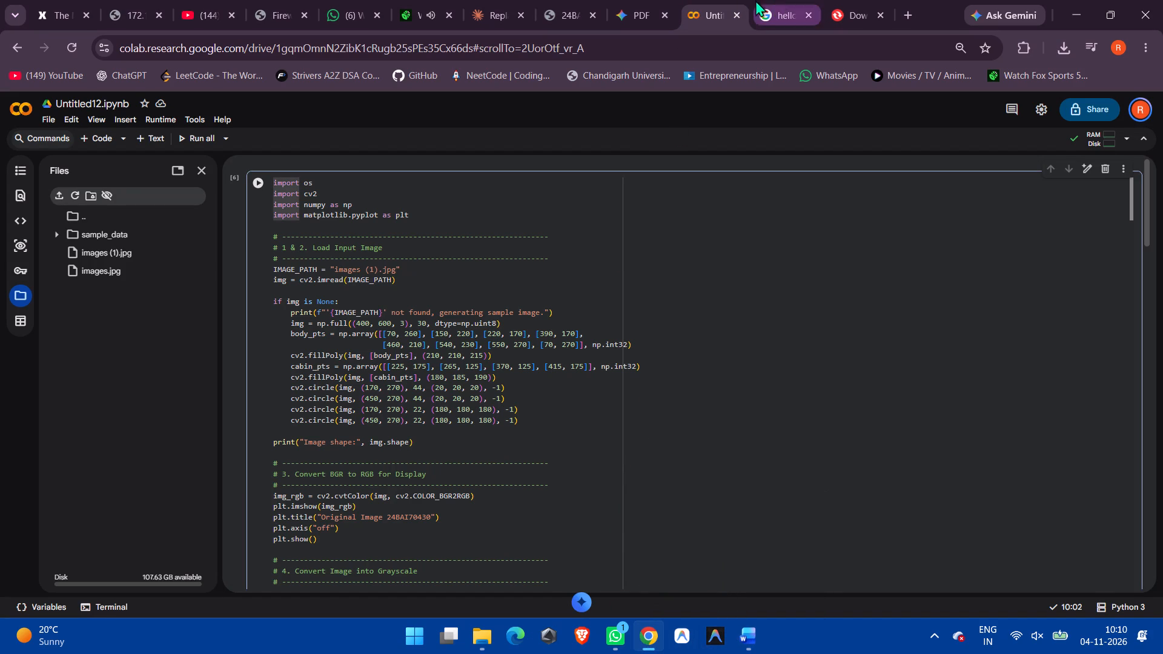
click(563, 0)
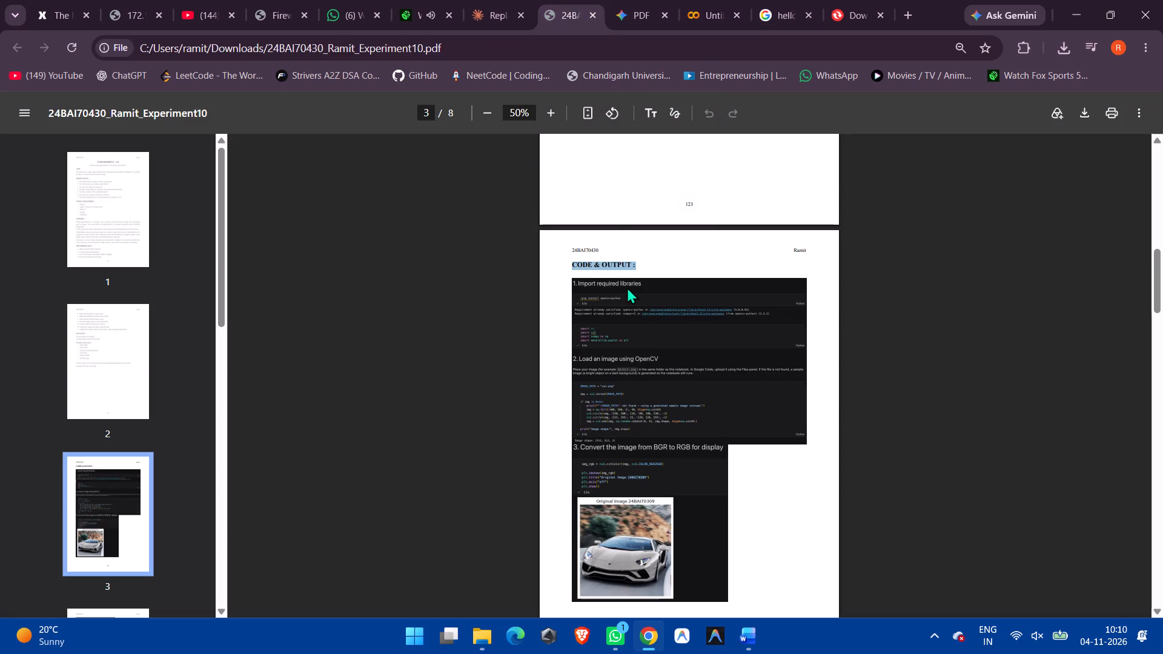
click(724, 0)
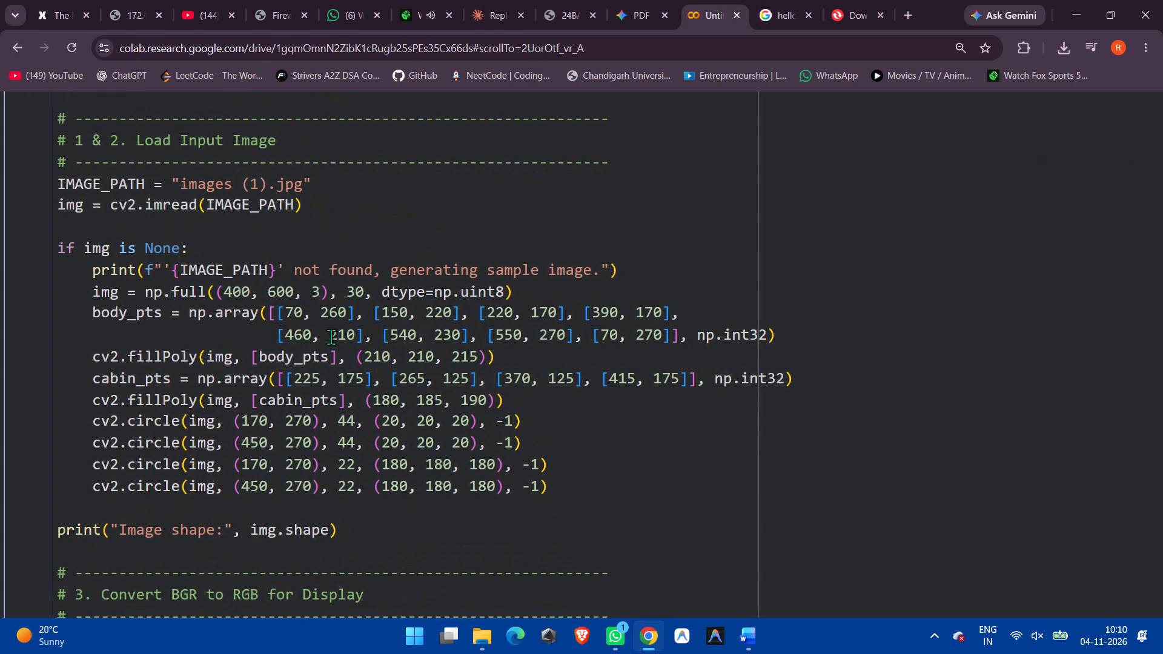
scroll(331, 337, right, 2)
scroll(331, 337, up, 2)
scroll(331, 337, down, 1)
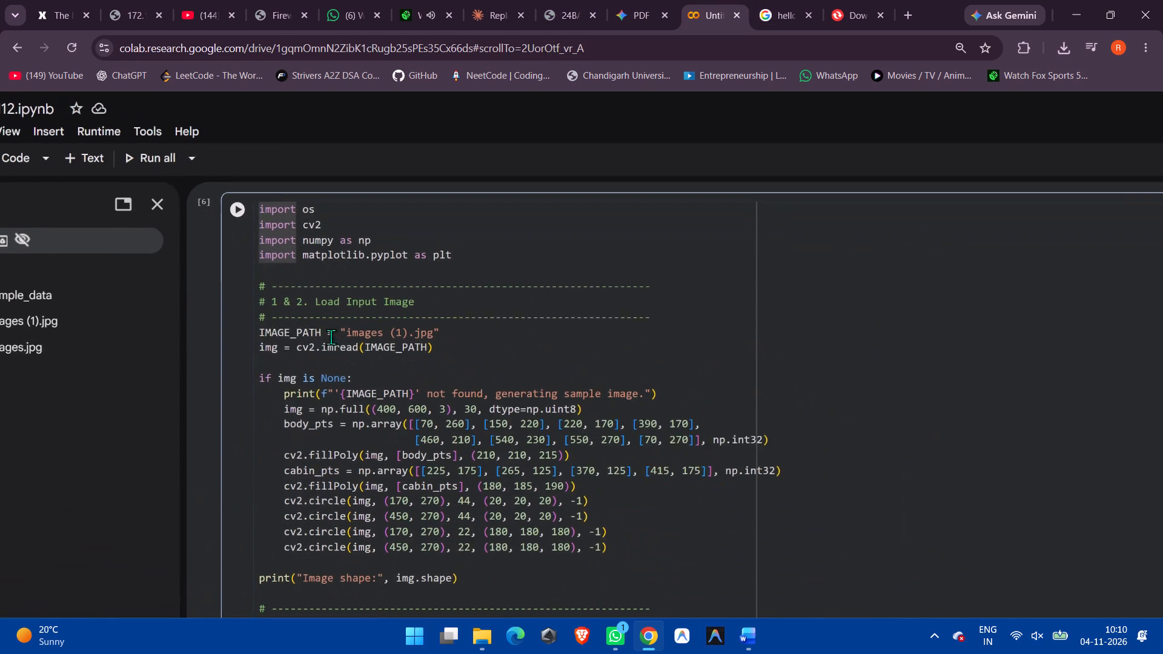
scroll(375, 440, down, 9)
scroll(375, 440, up, 1)
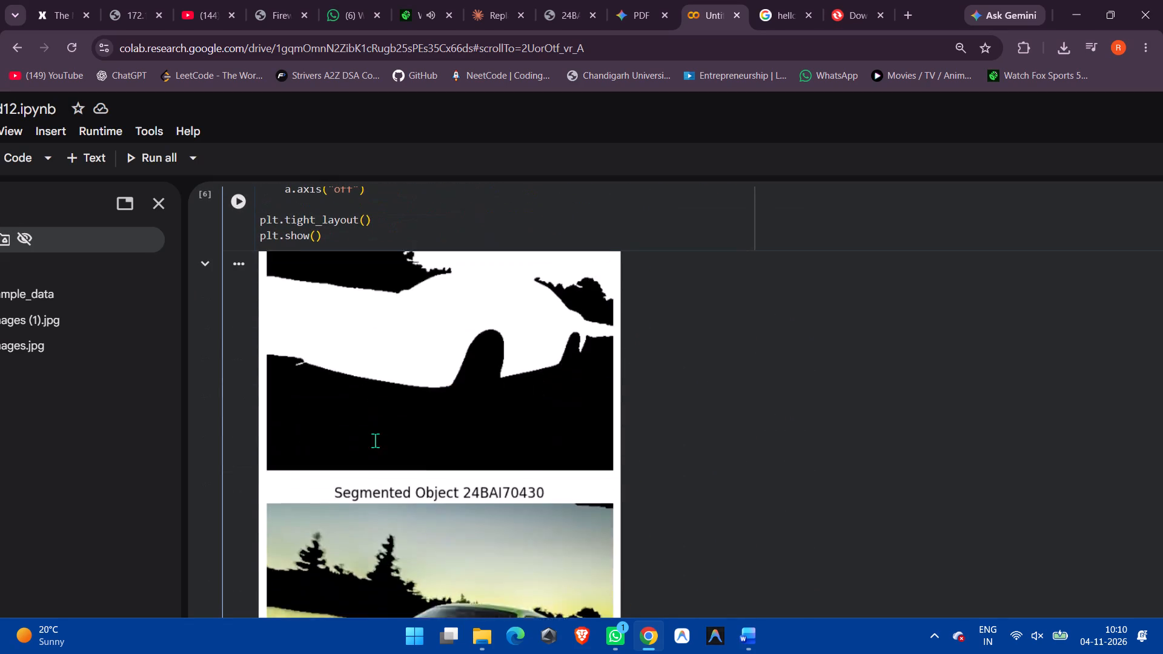
scroll(375, 440, up, 8)
scroll(375, 440, down, 1)
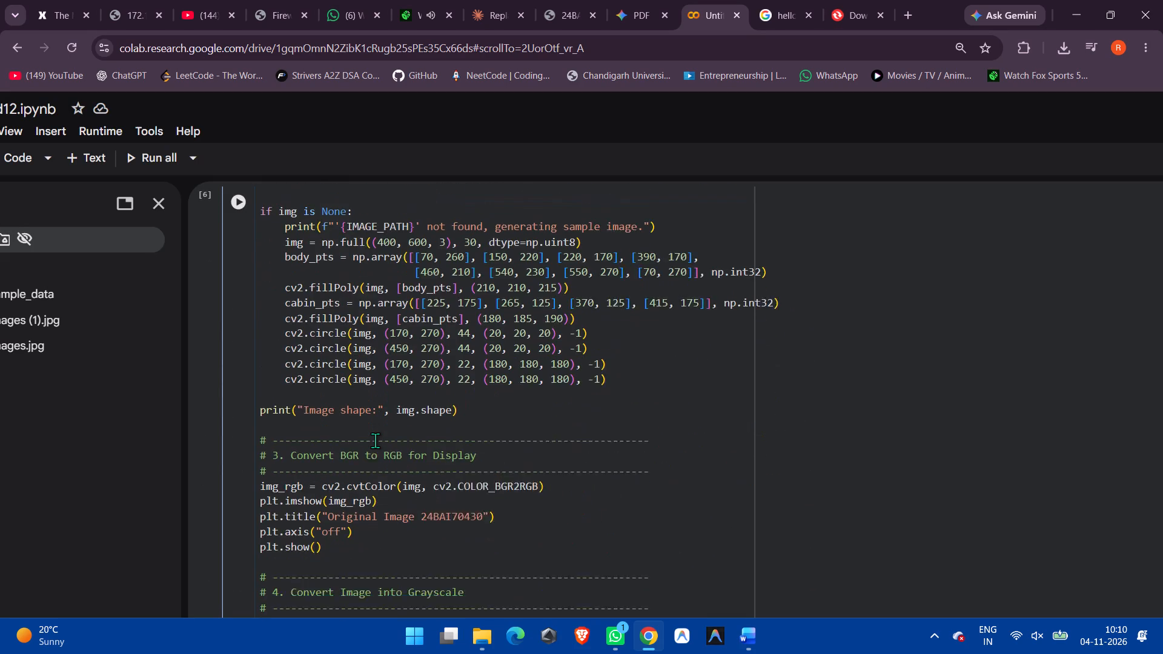
scroll(375, 440, down, 6)
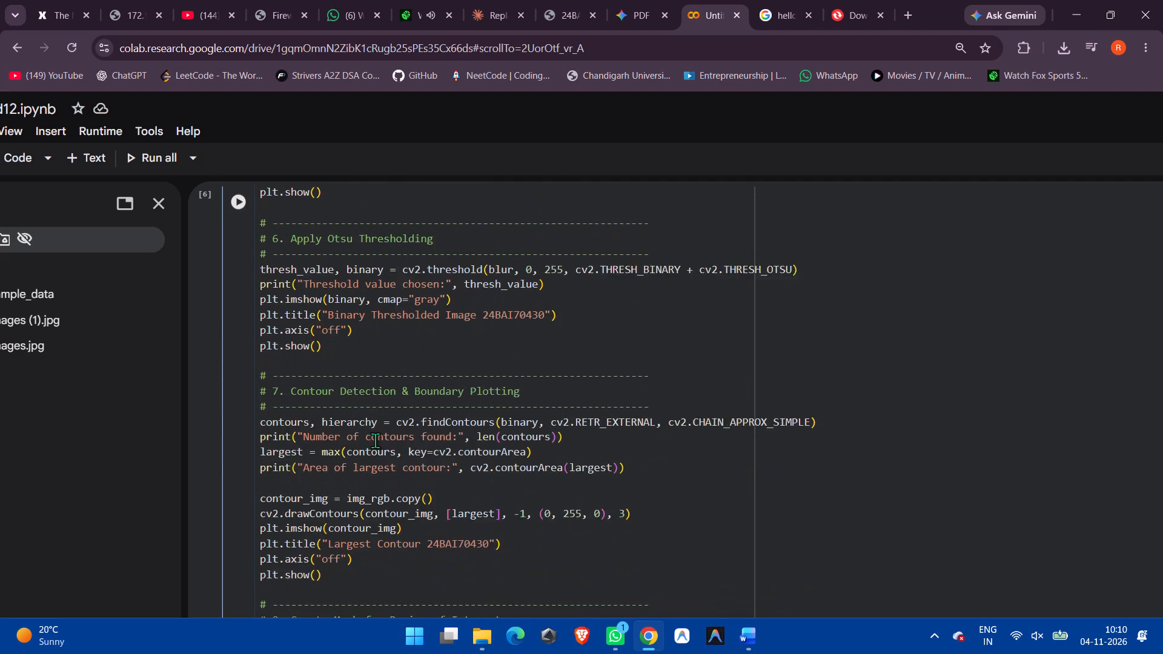
scroll(375, 440, down, 5)
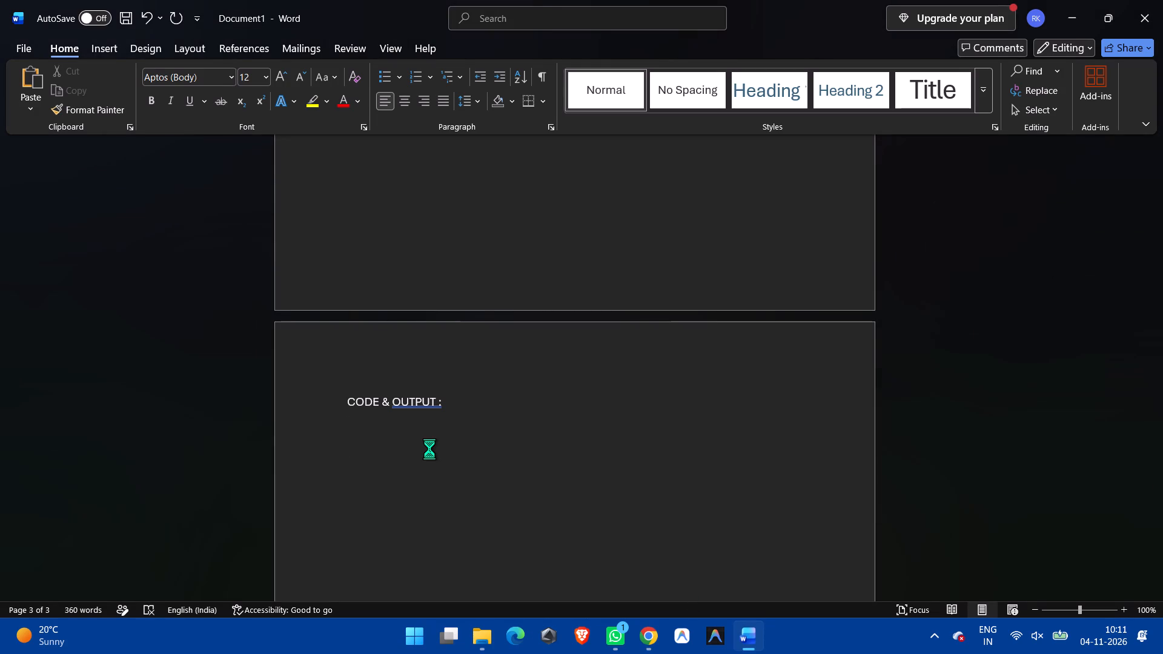
scroll(429, 449, down, 3)
scroll(429, 449, up, 2)
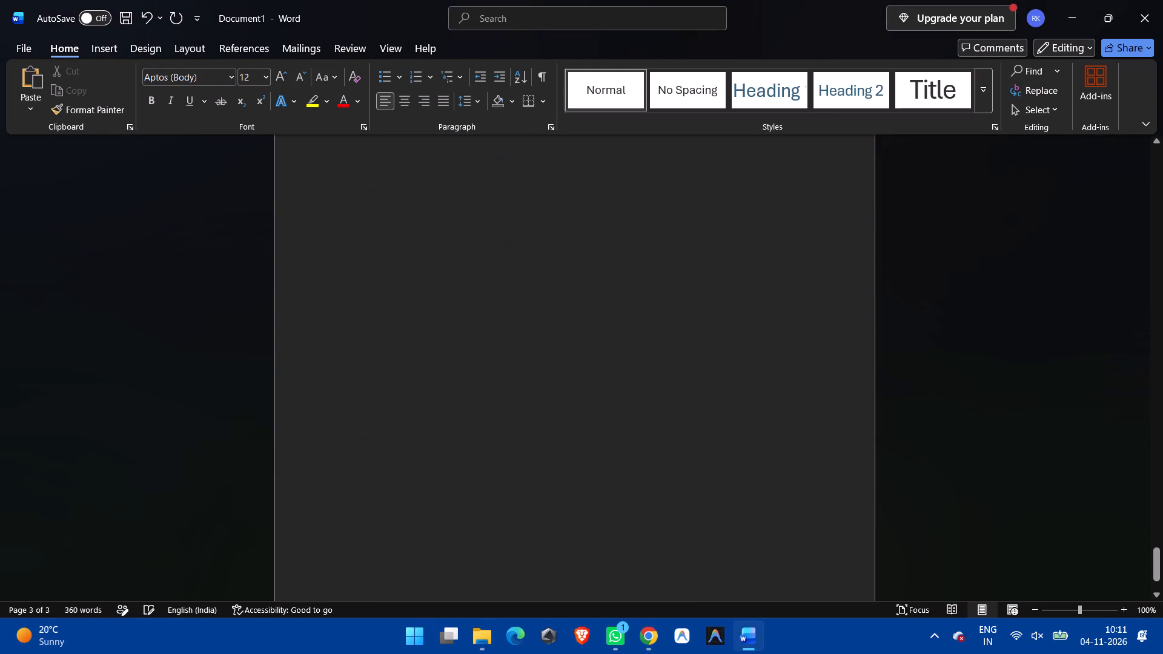
scroll(429, 449, up, 6)
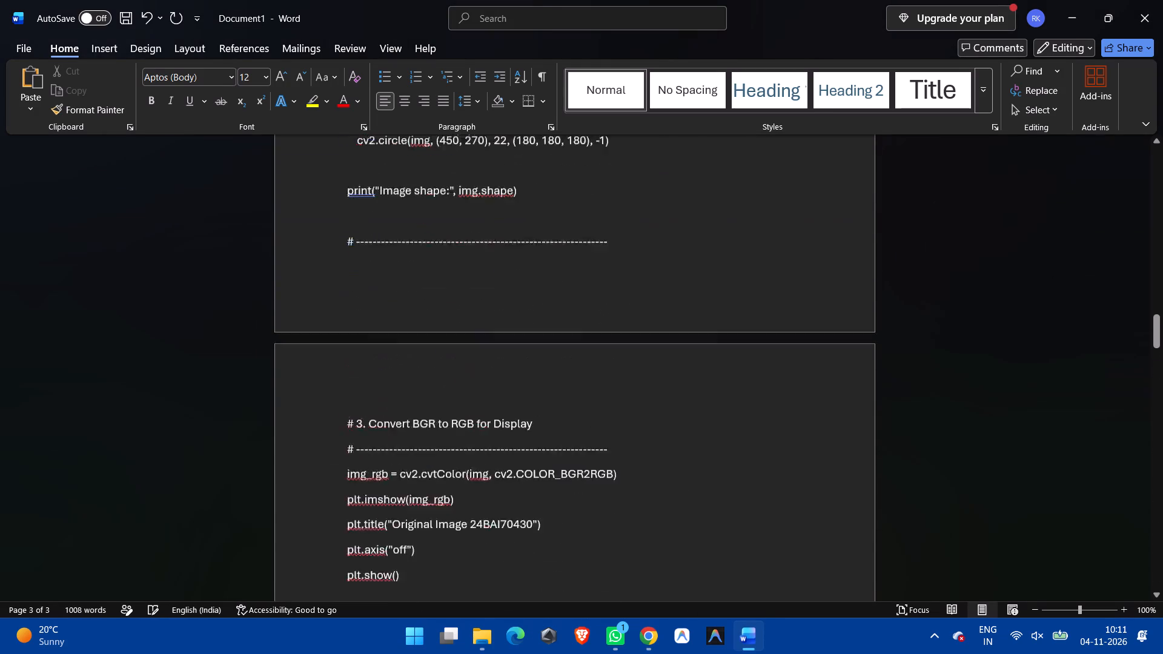
scroll(429, 449, up, 1)
scroll(429, 449, down, 1)
scroll(429, 449, up, 1)
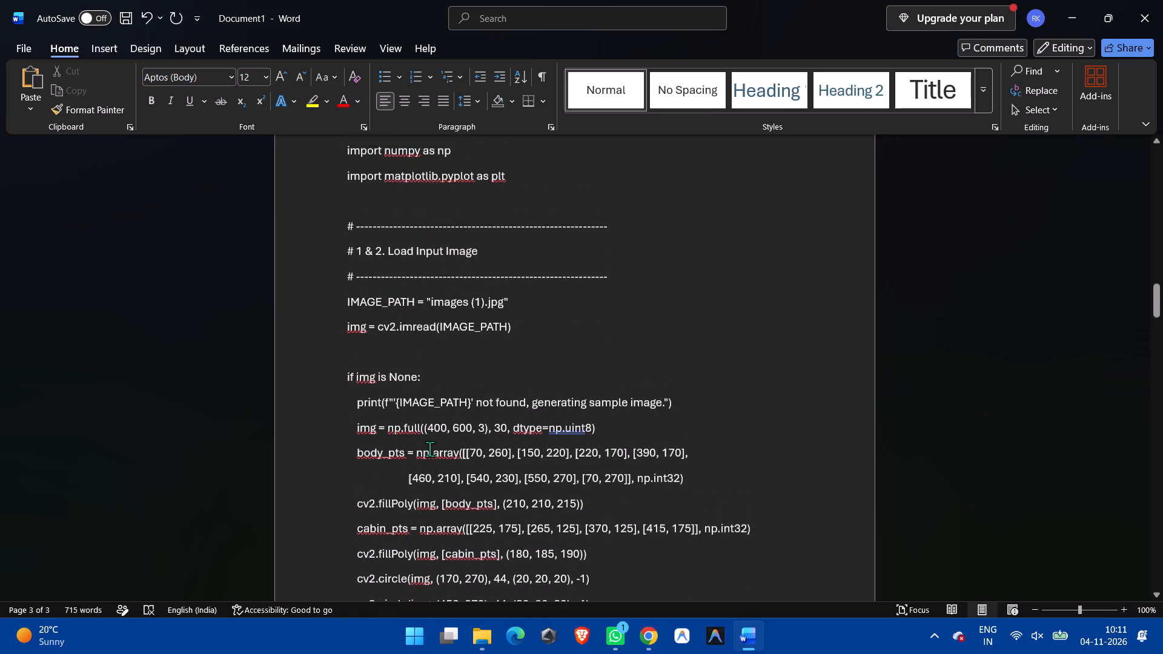
scroll(429, 449, up, 2)
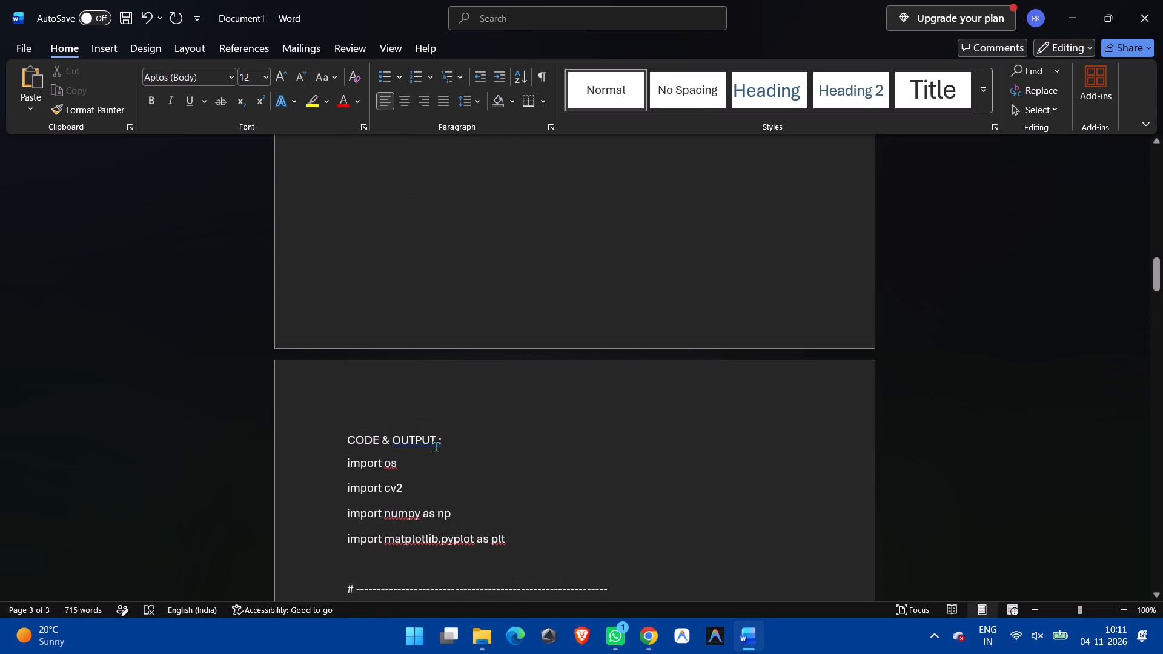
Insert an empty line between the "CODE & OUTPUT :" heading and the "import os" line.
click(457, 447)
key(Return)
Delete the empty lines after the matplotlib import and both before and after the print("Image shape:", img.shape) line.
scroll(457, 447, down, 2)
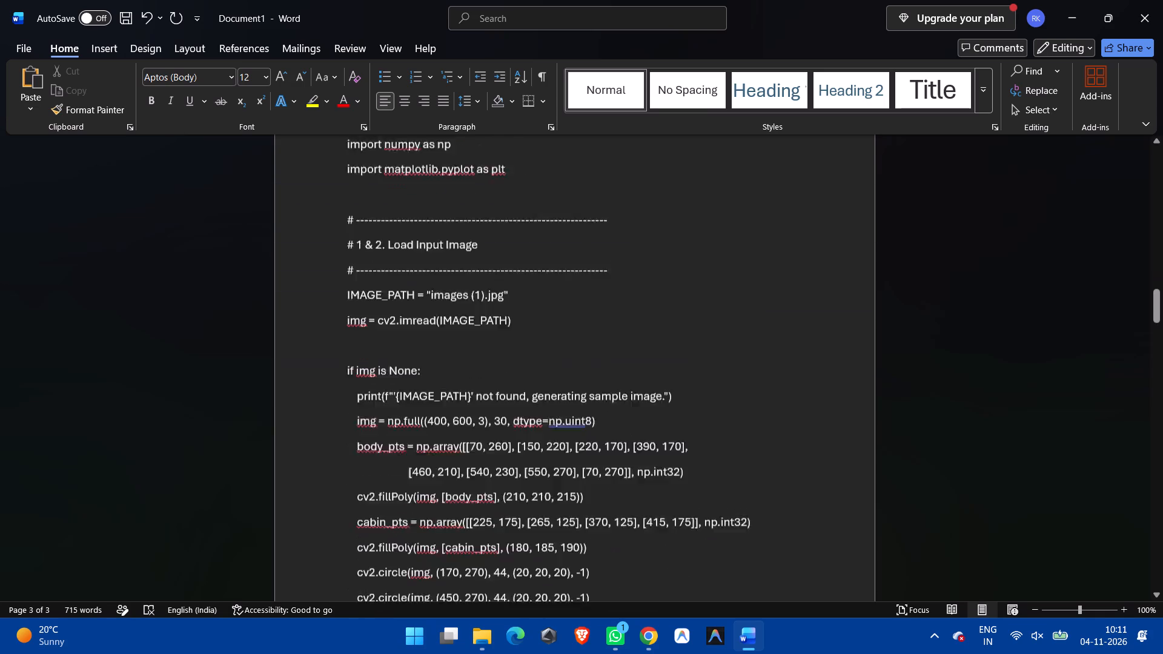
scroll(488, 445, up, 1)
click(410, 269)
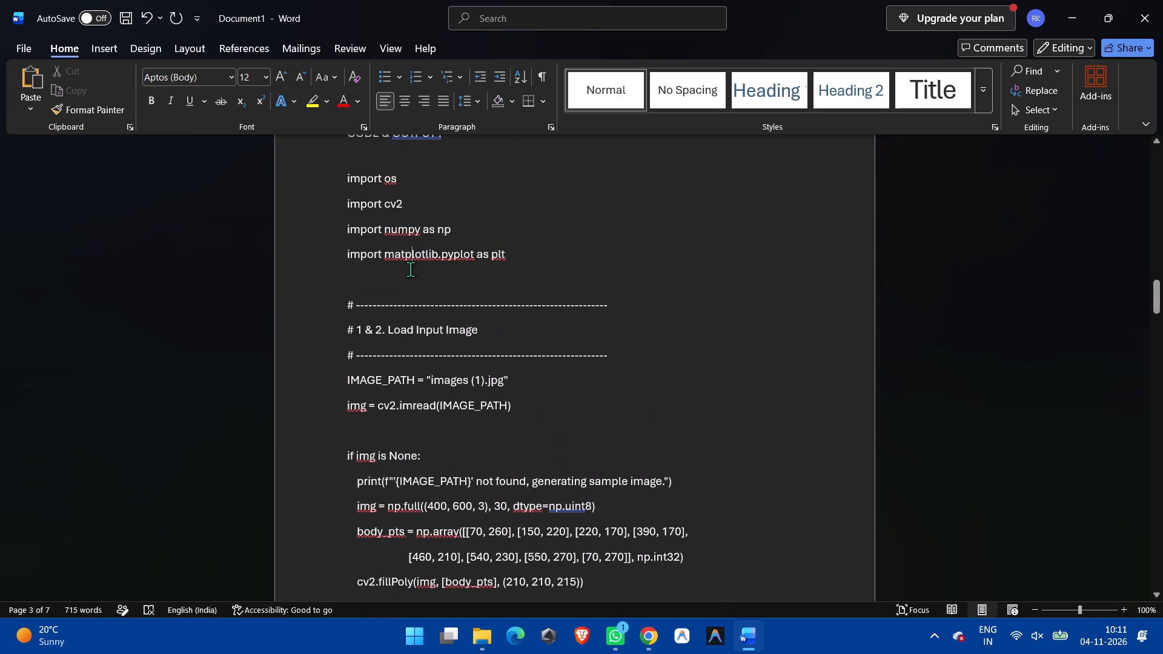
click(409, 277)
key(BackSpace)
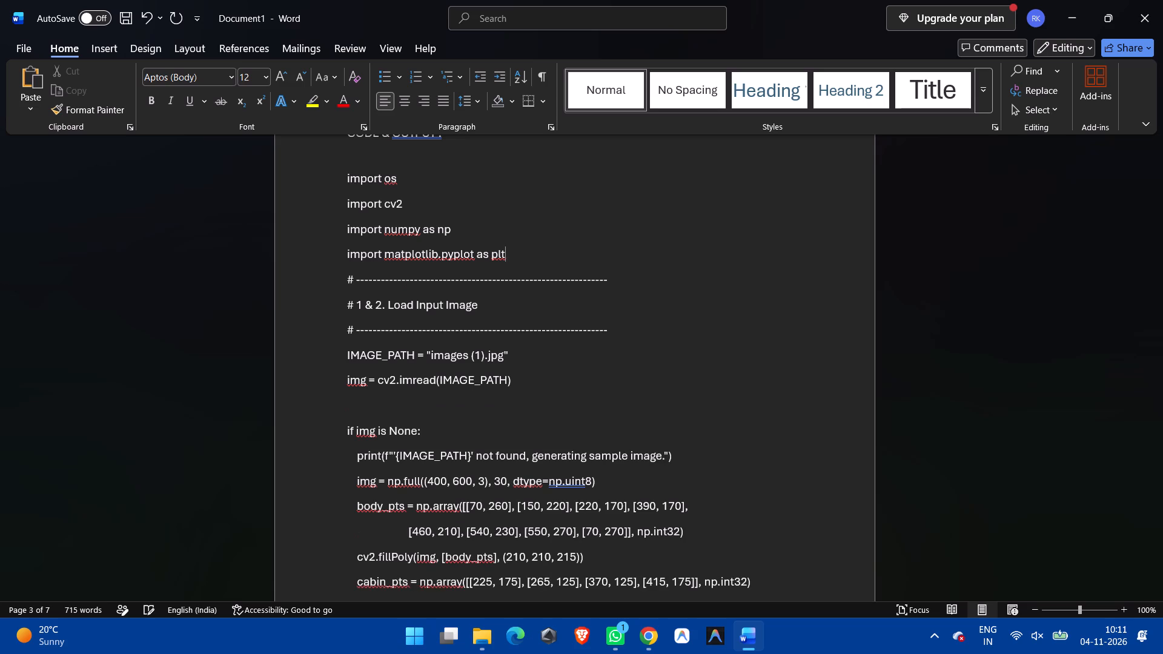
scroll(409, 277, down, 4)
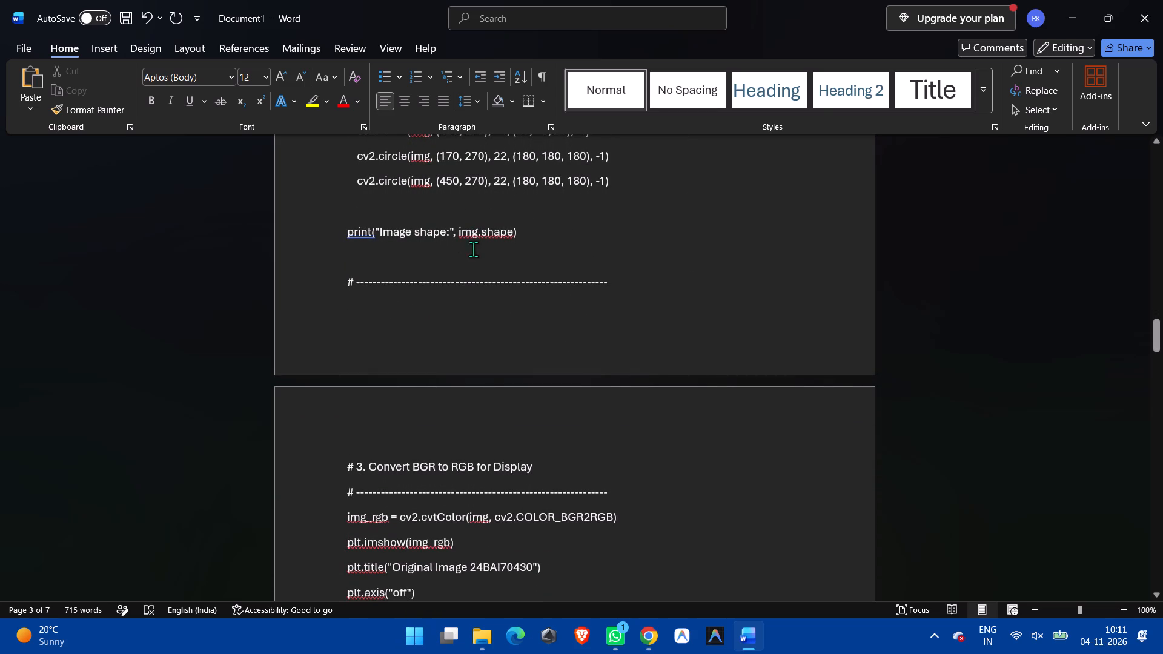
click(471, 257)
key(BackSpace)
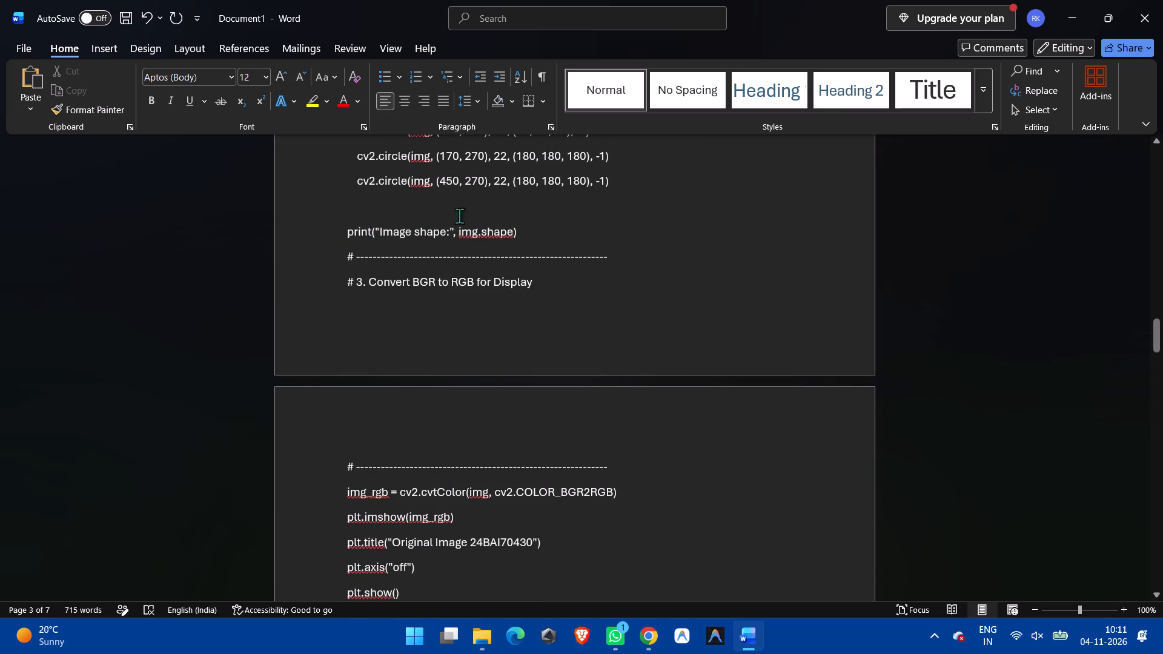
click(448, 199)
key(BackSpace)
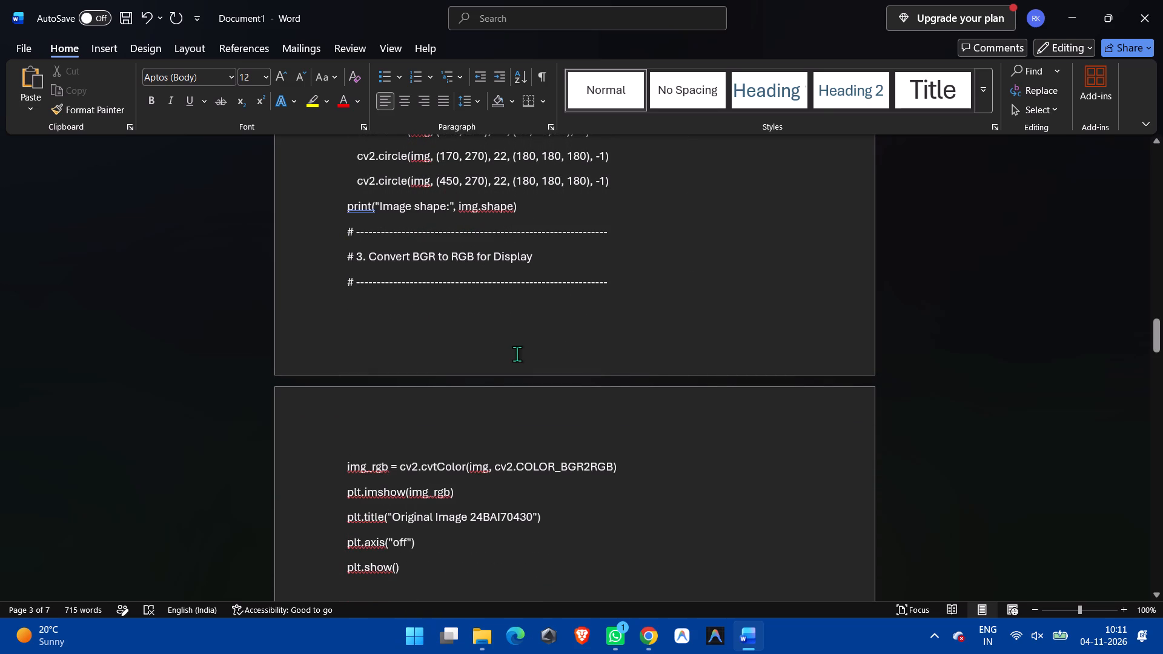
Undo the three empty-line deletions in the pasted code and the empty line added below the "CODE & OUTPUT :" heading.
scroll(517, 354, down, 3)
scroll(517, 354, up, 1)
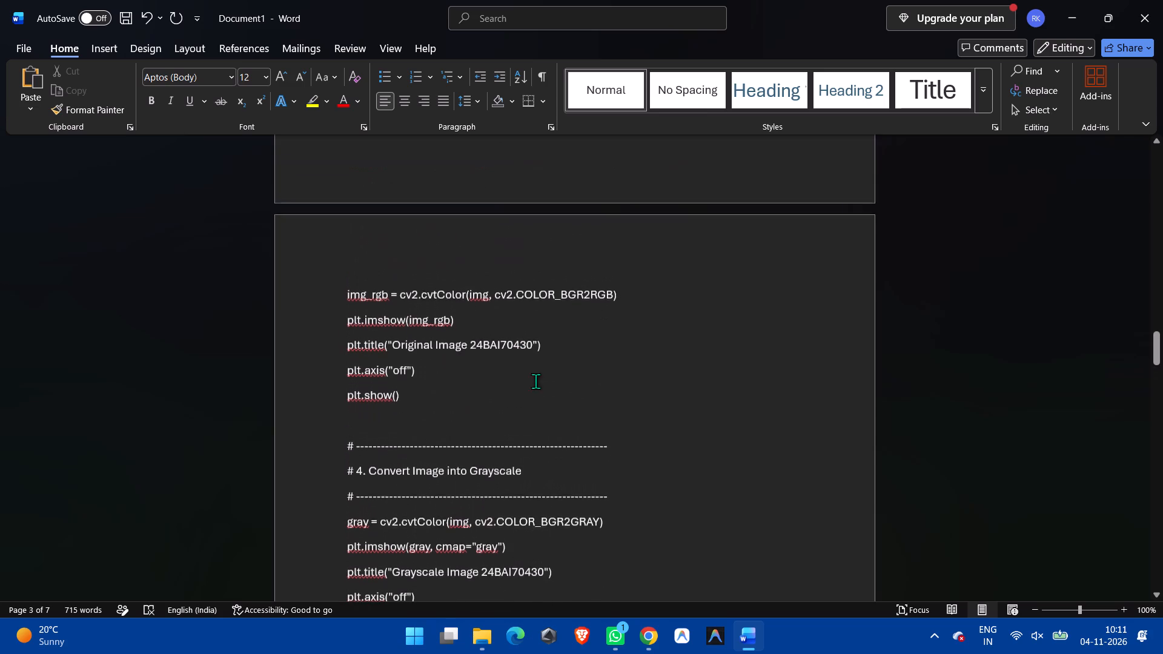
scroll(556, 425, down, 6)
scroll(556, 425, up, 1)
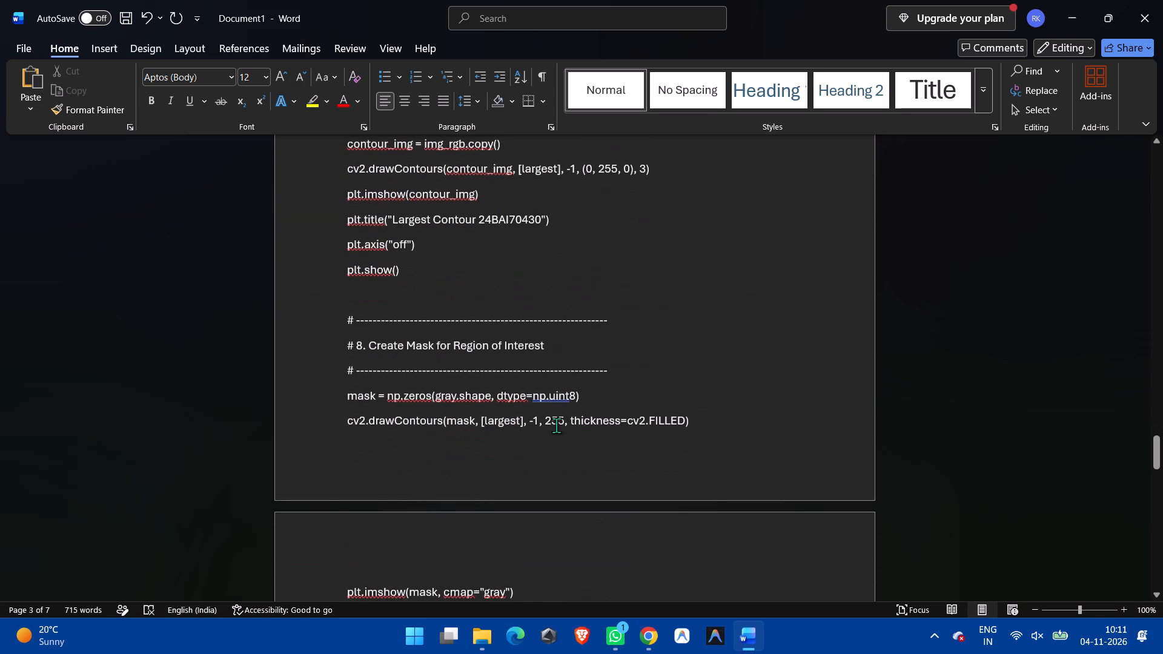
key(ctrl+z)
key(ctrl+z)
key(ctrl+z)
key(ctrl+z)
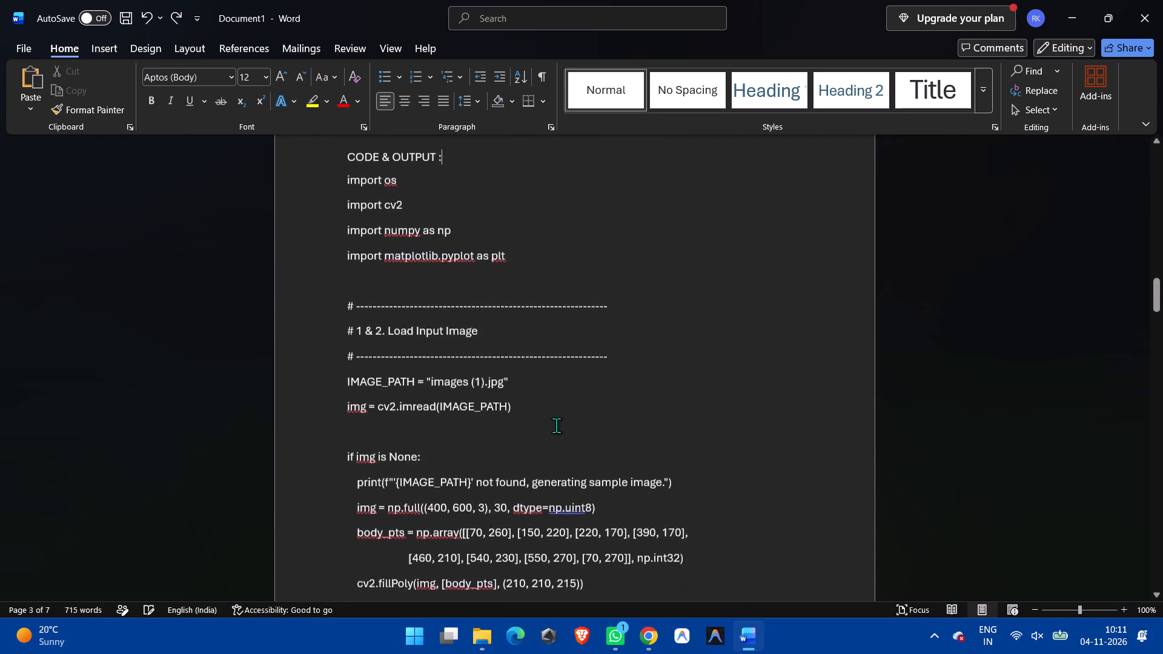
Undo pasting the code text below the "CODE & OUTPUT :" heading.
key(ctrl+z)
scroll(556, 425, up, 1)
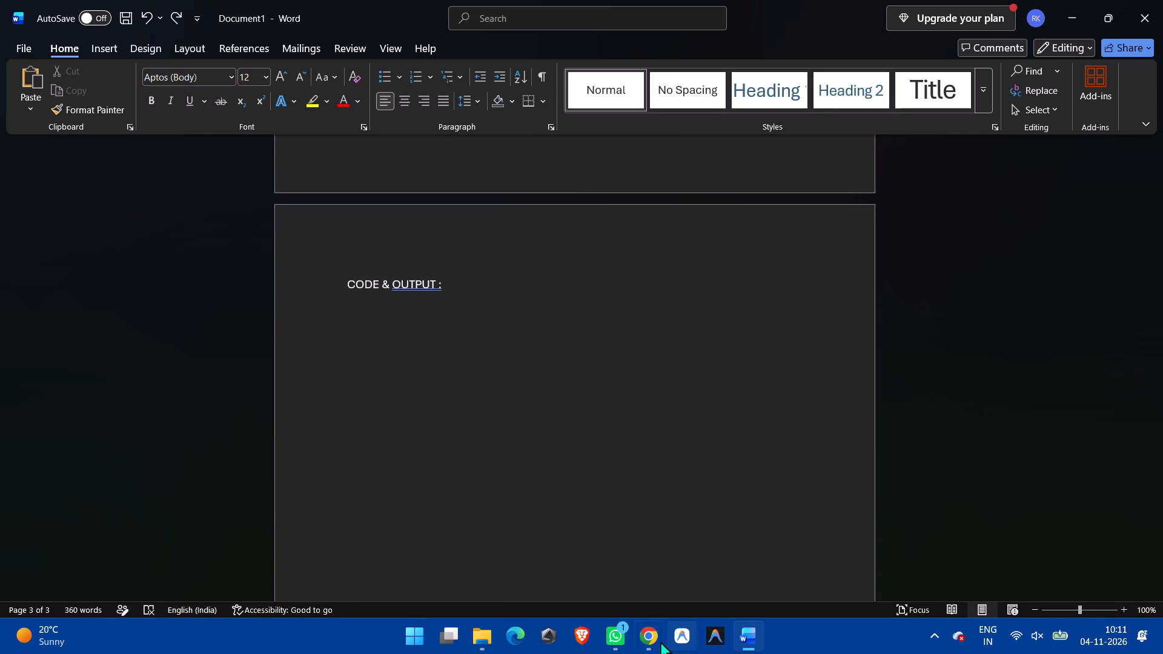
Switch to the Colab notebook in Chrome and capture a screenshot of the code from "import os" through the end of section 4.
click(654, 638)
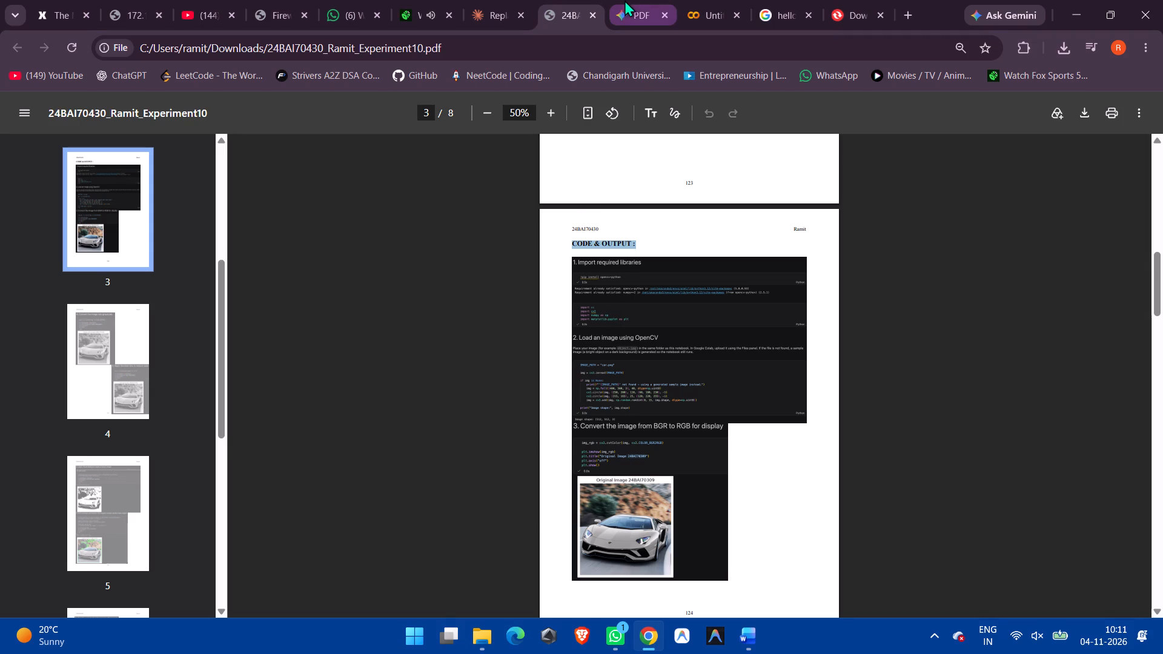
click(734, 1)
scroll(412, 462, up, 4)
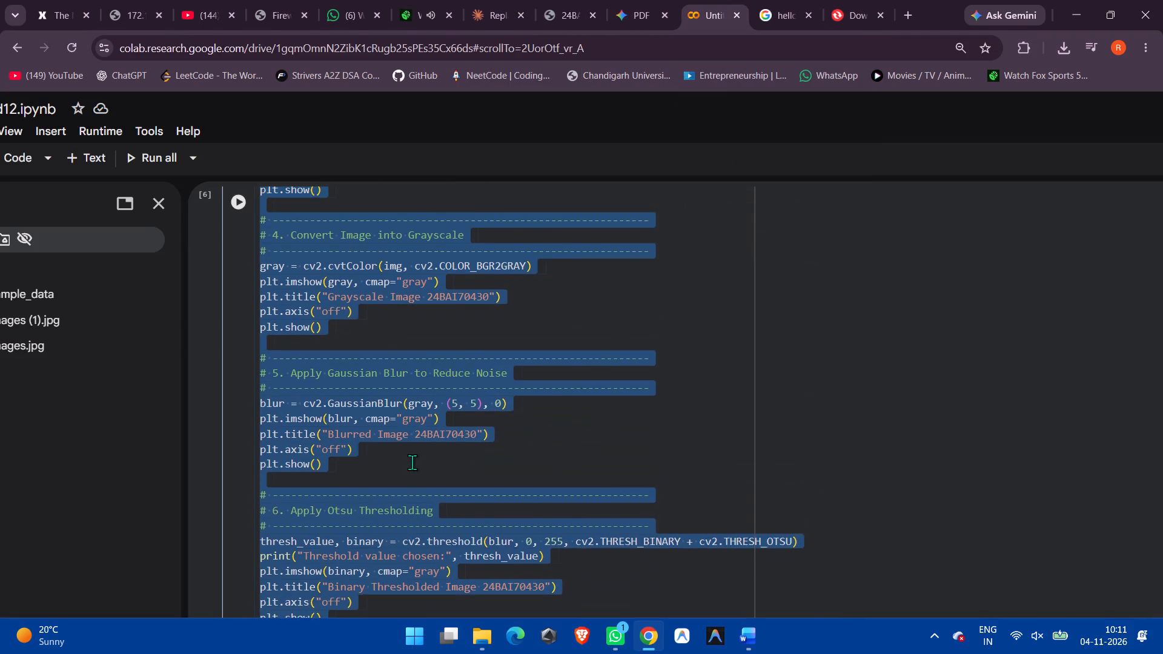
click(412, 462)
scroll(412, 462, up, 4)
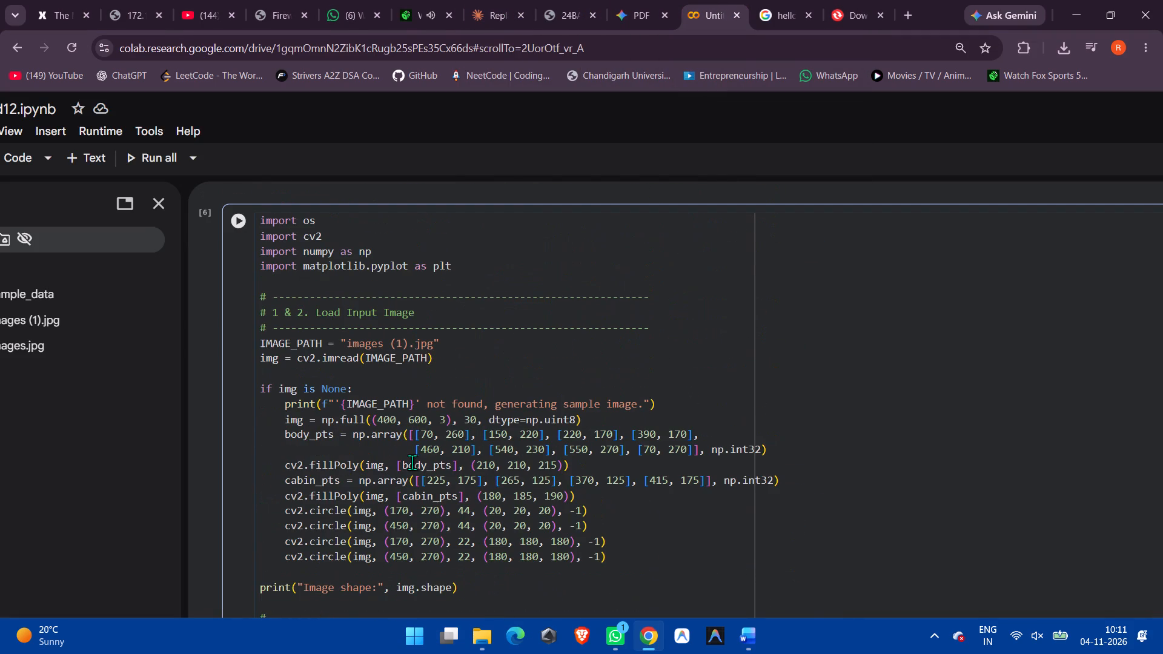
key(ctrl+minus)
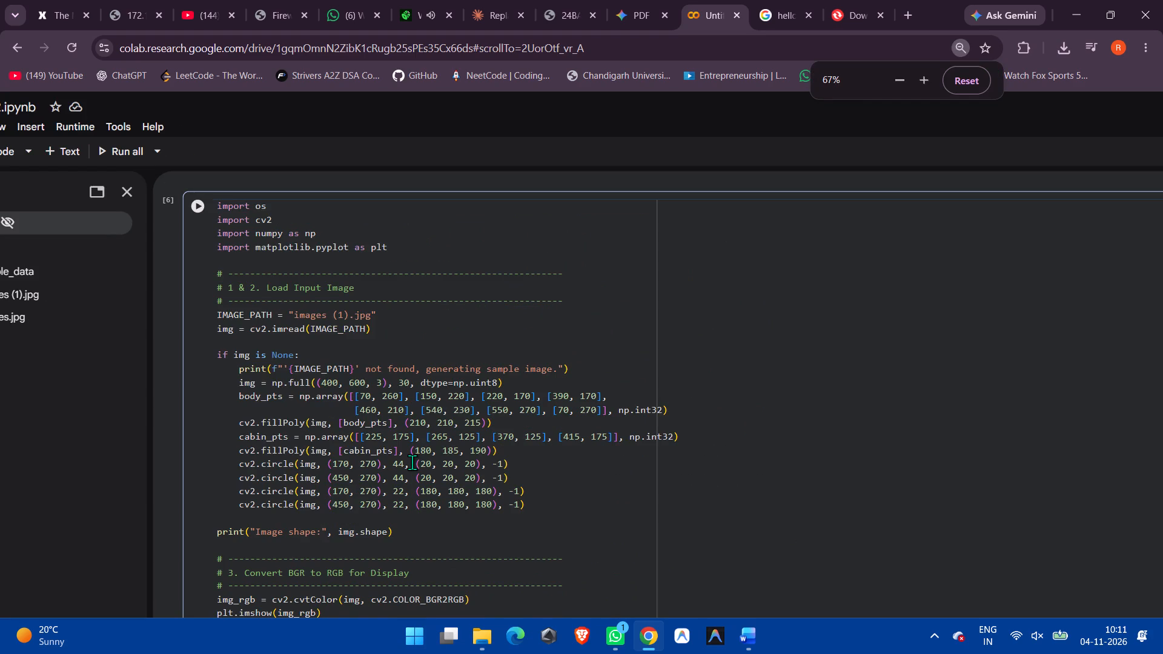
scroll(412, 462, down, 1)
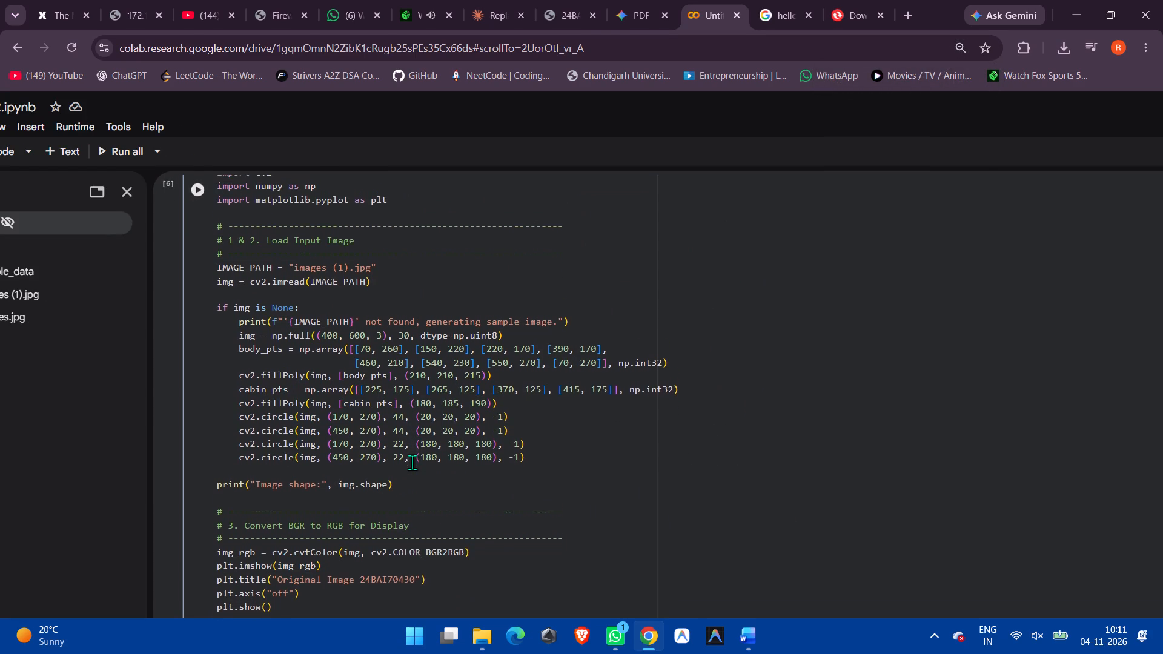
scroll(412, 462, down, 1)
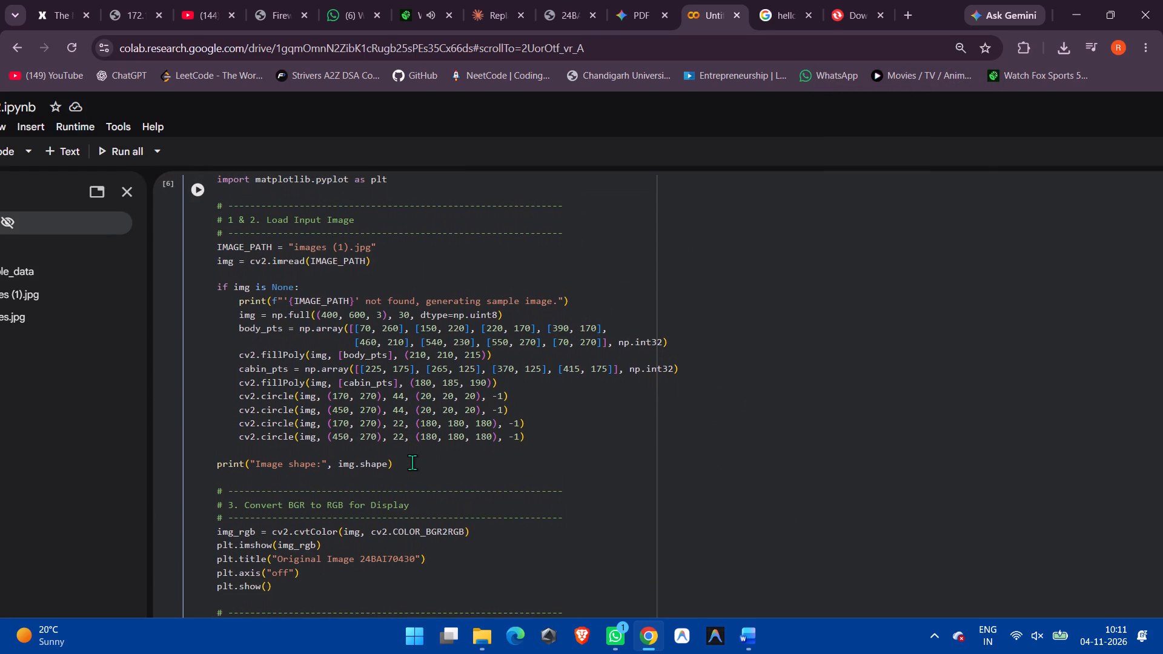
key(ctrl+minus)
scroll(412, 462, up, 2)
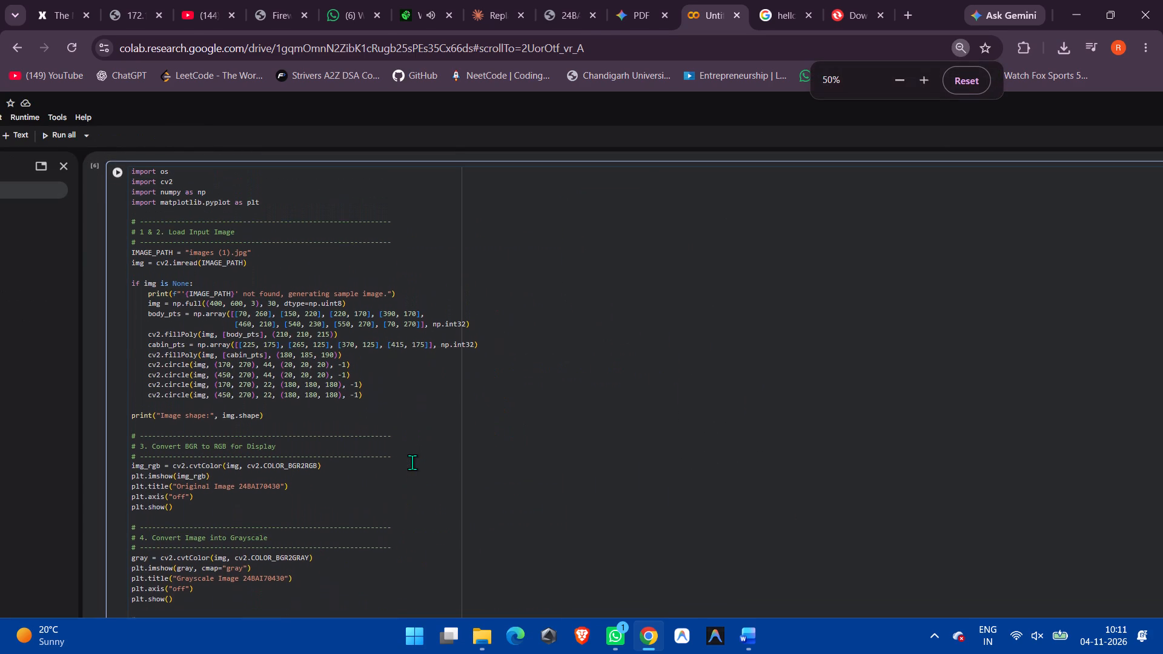
scroll(412, 462, up, 1)
key(Print)
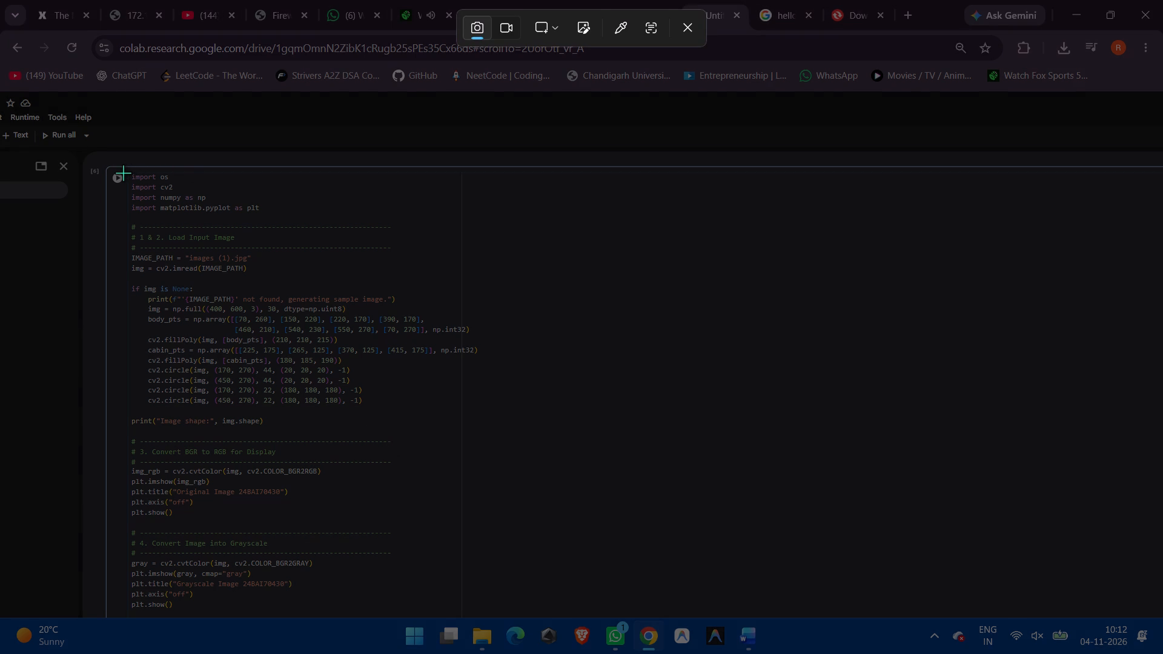
drag(104, 169, 324, 574)
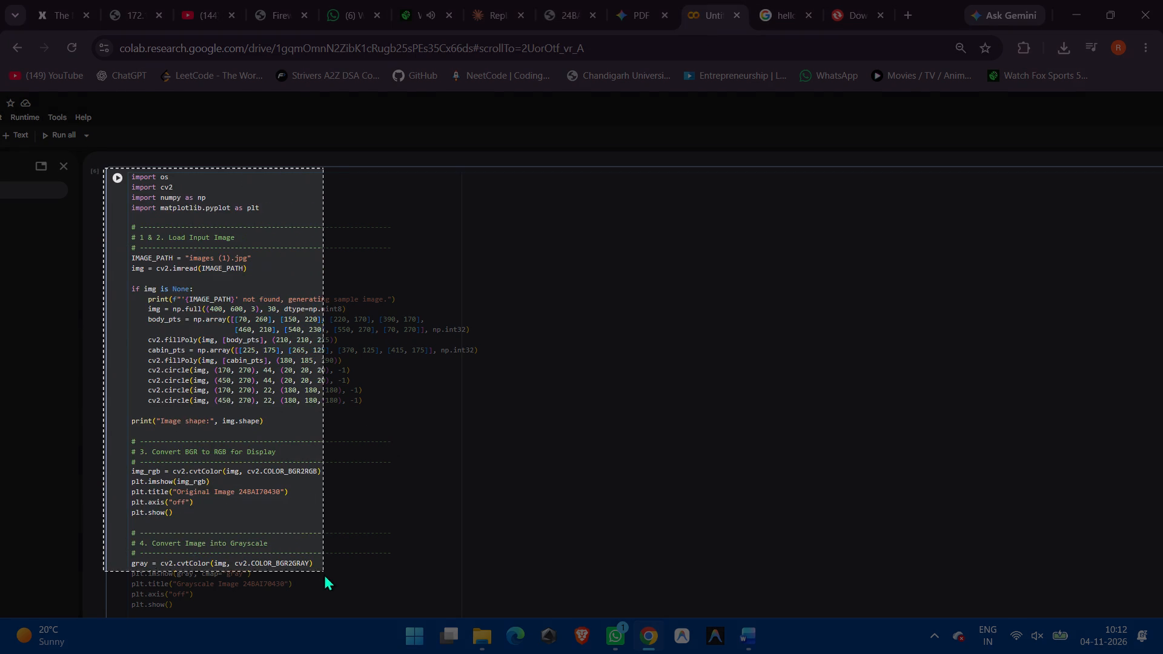
drag(324, 574, 492, 612)
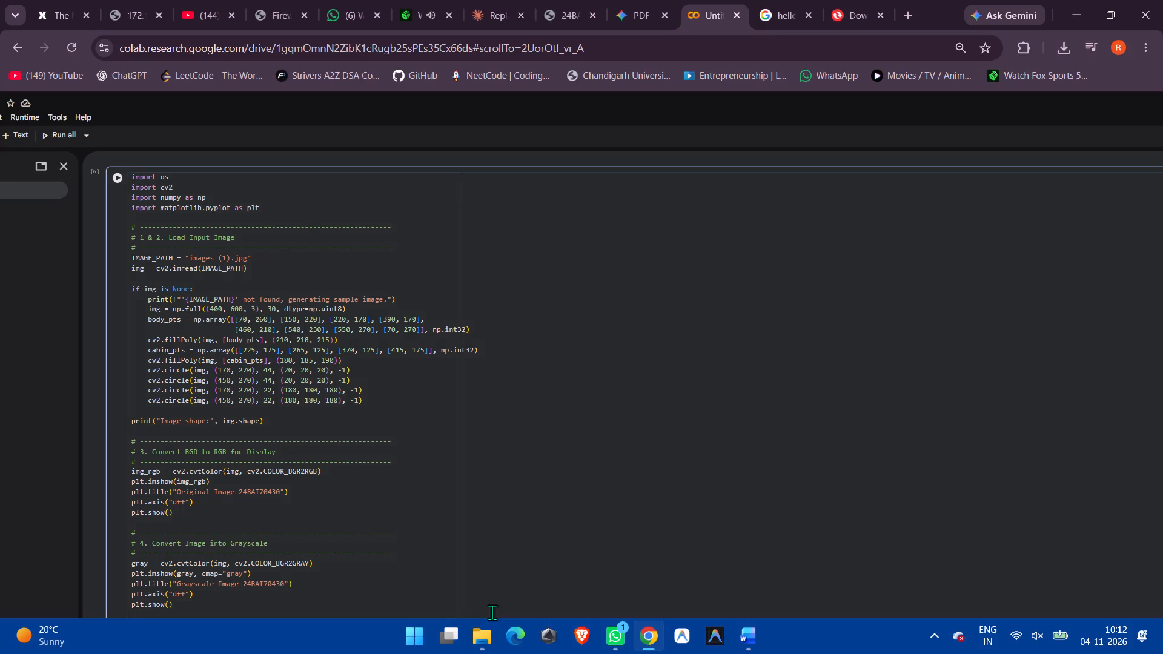
Switch to Word and paste the captured code screenshot below the "CODE & OUTPUT :" heading.
click(744, 632)
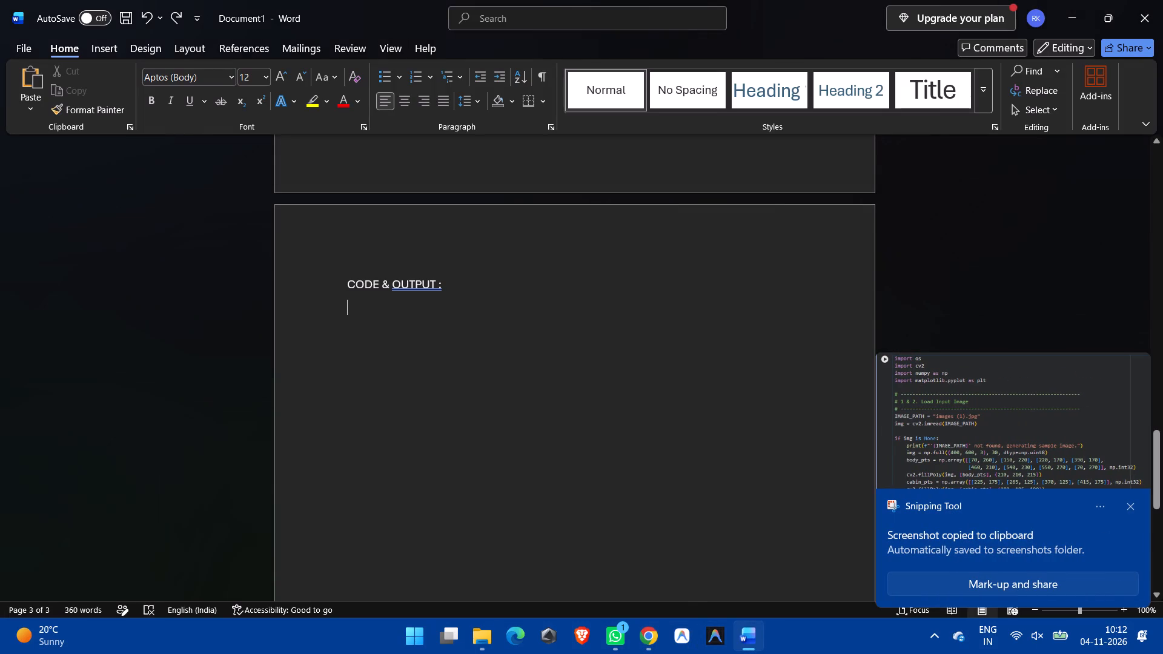
key(ctrl+v)
Reduce the pasted code screenshot's height, and scale it down proportionally to about two thirds of the text width.
scroll(575, 456, up, 1)
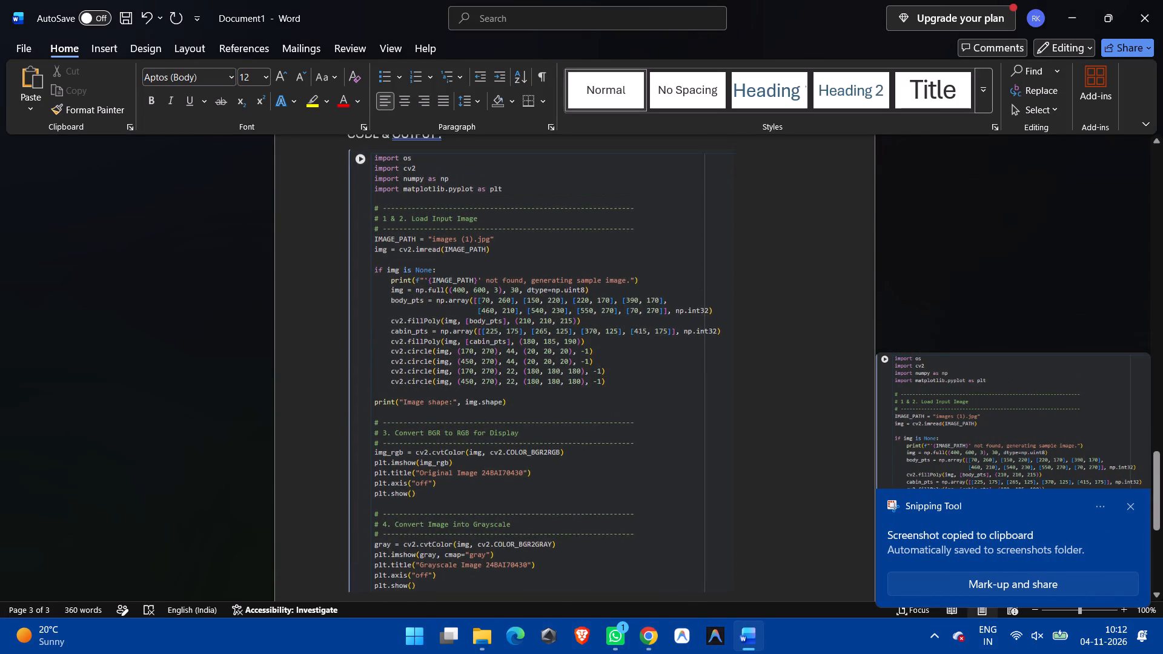
scroll(575, 456, up, 1)
click(575, 456)
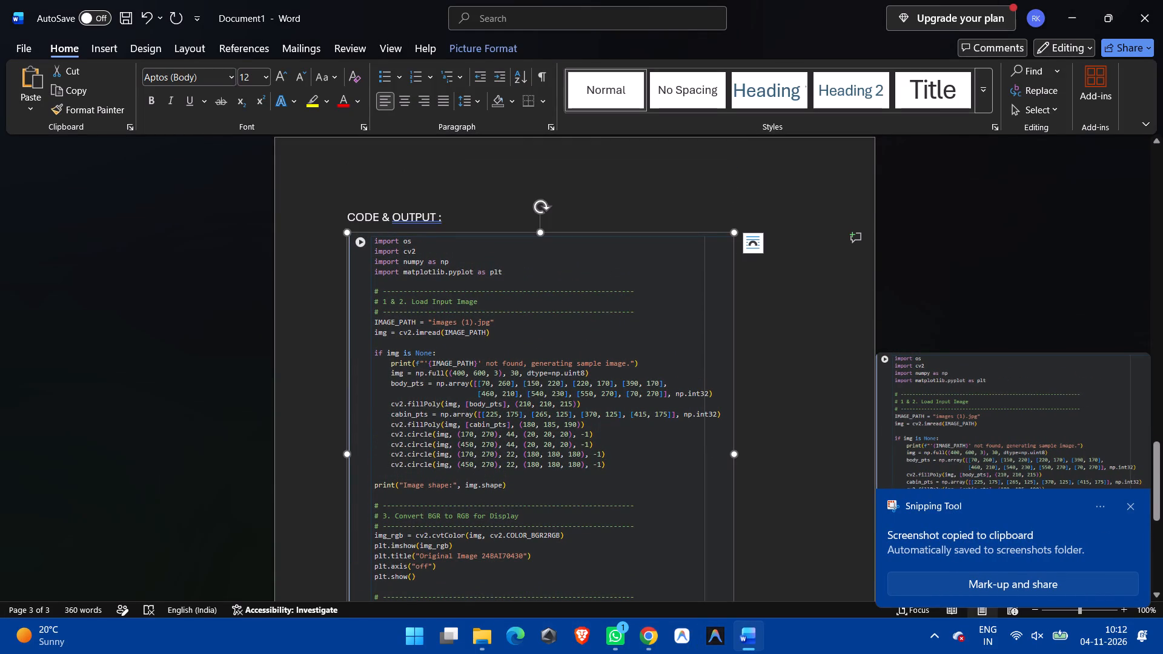
scroll(626, 472, down, 3)
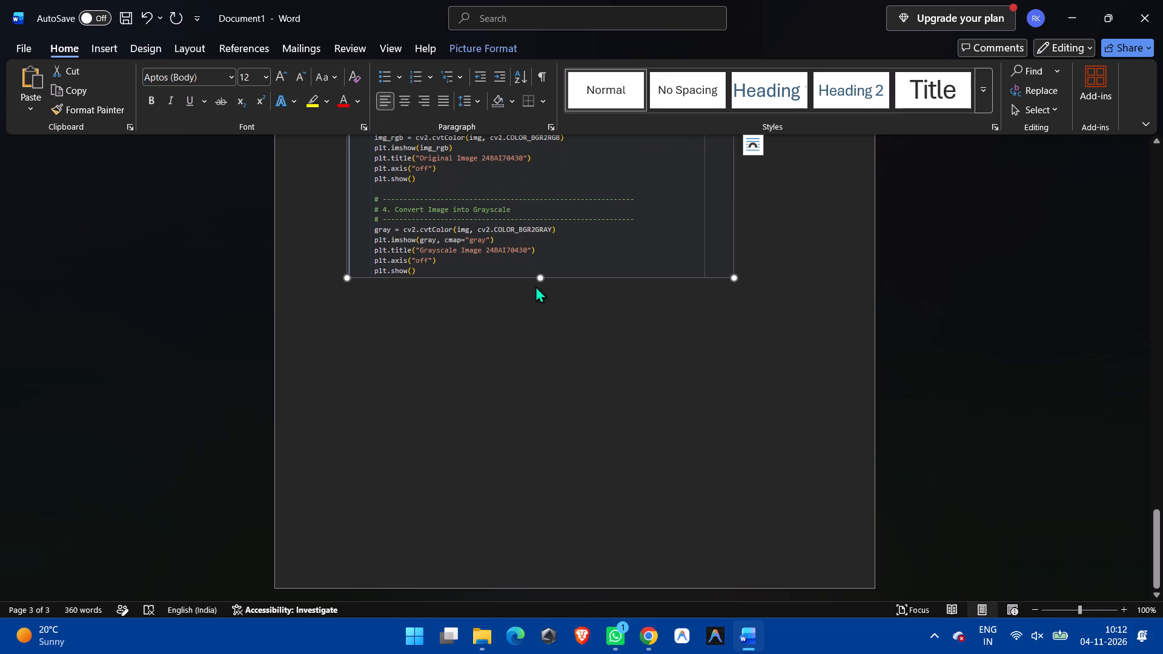
drag(535, 281, 541, 239)
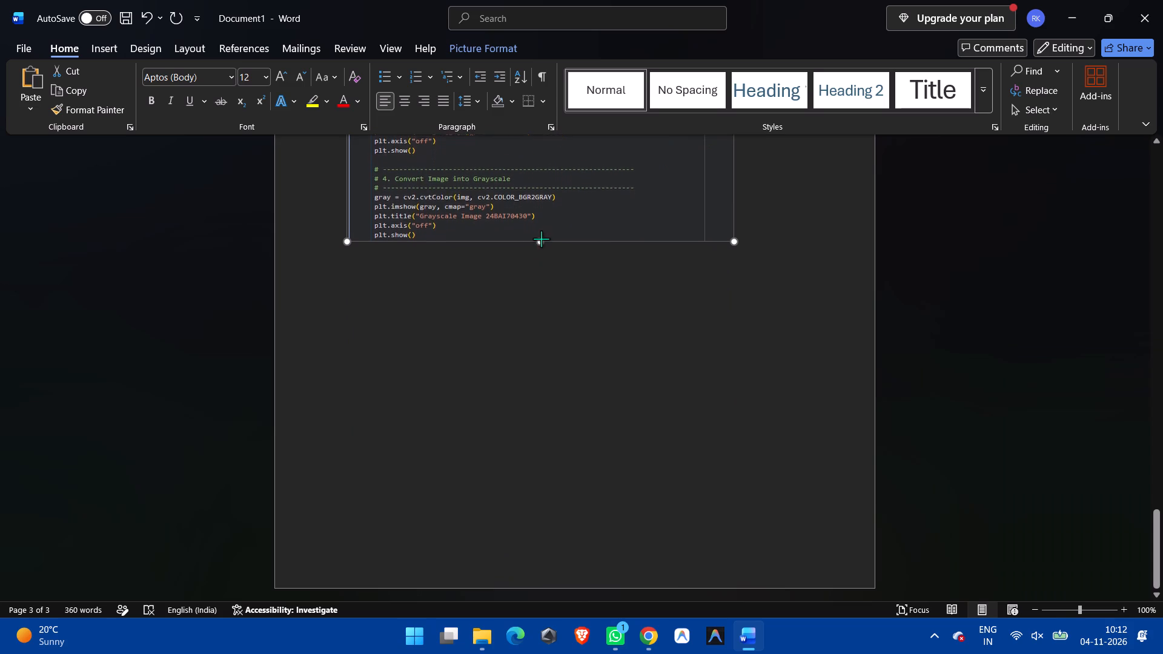
drag(541, 239, 546, 226)
scroll(546, 226, up, 1)
scroll(546, 226, down, 1)
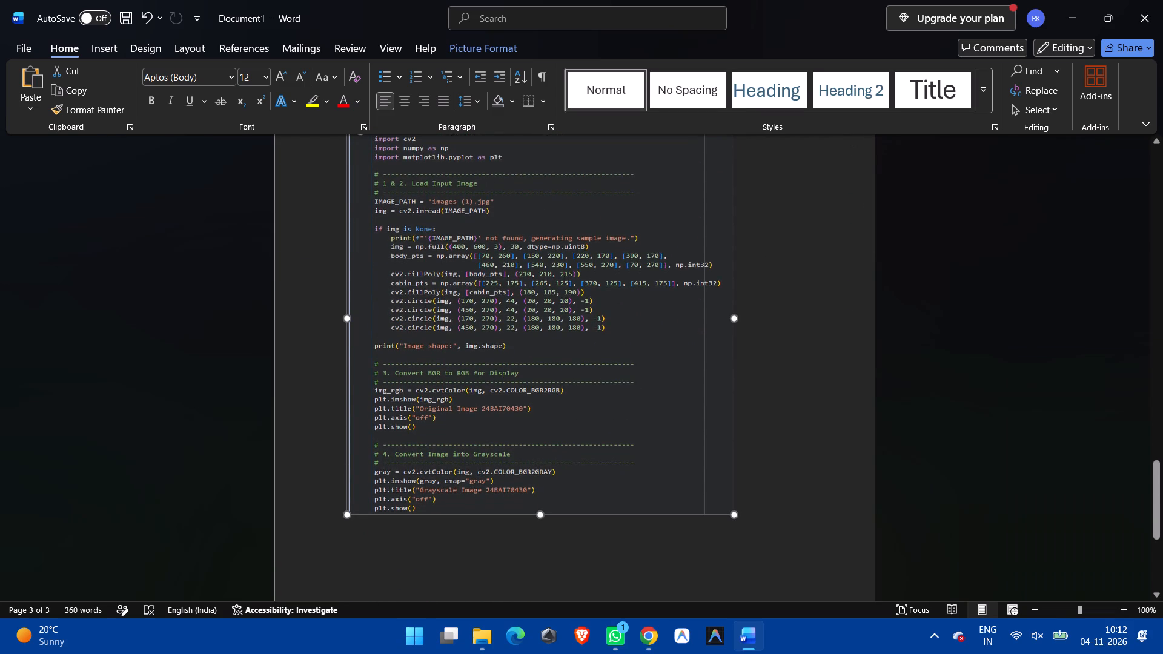
drag(735, 515, 671, 409)
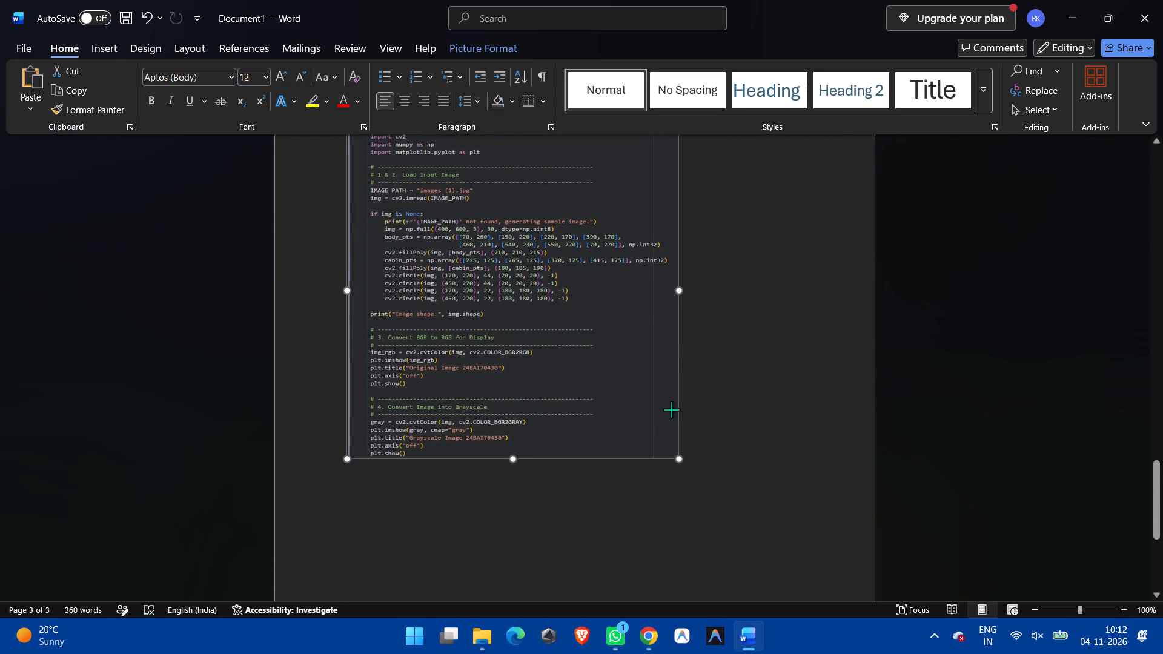
drag(671, 409, 651, 386)
scroll(651, 386, up, 1)
scroll(651, 386, down, 1)
Add a new empty line below the resized code screenshot.
click(762, 484)
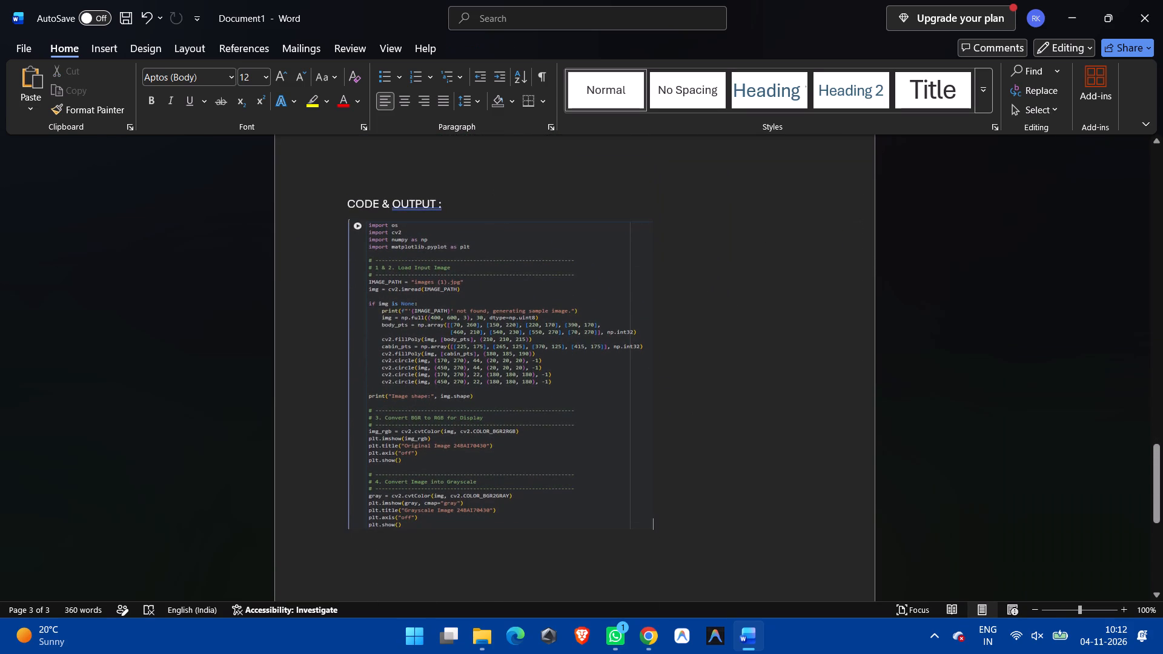
scroll(762, 484, down, 1)
key(Return)
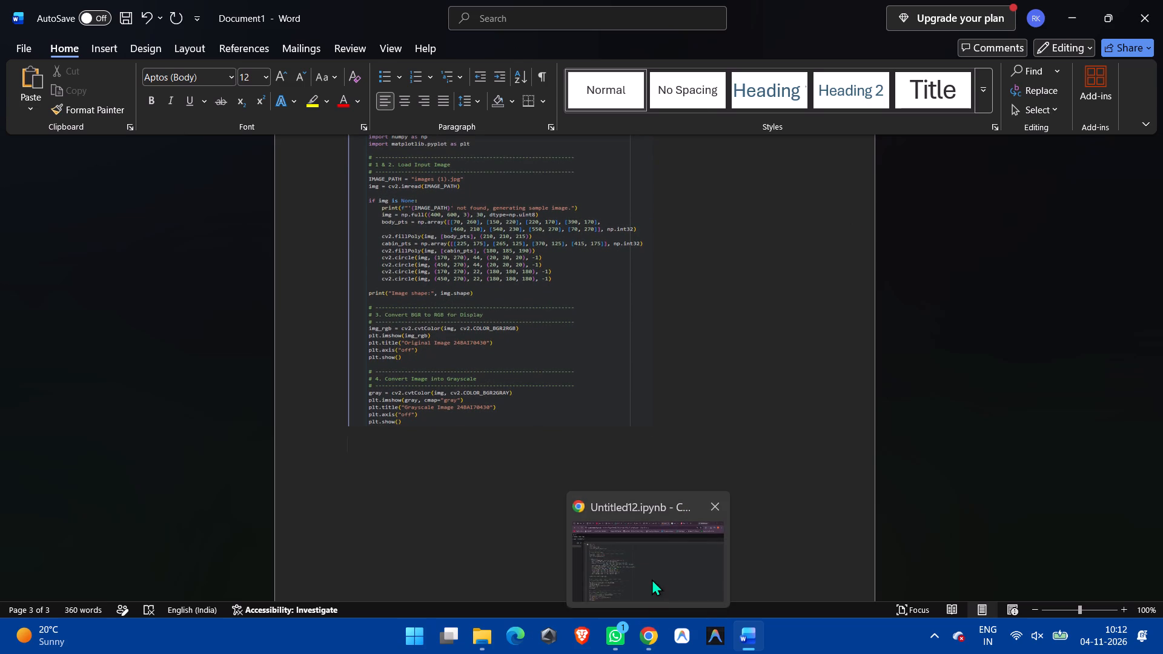
Switch to the Colab notebook in Chrome and capture a screenshot of the code from section 4 through the end of section 8.
click(652, 579)
scroll(183, 498, down, 3)
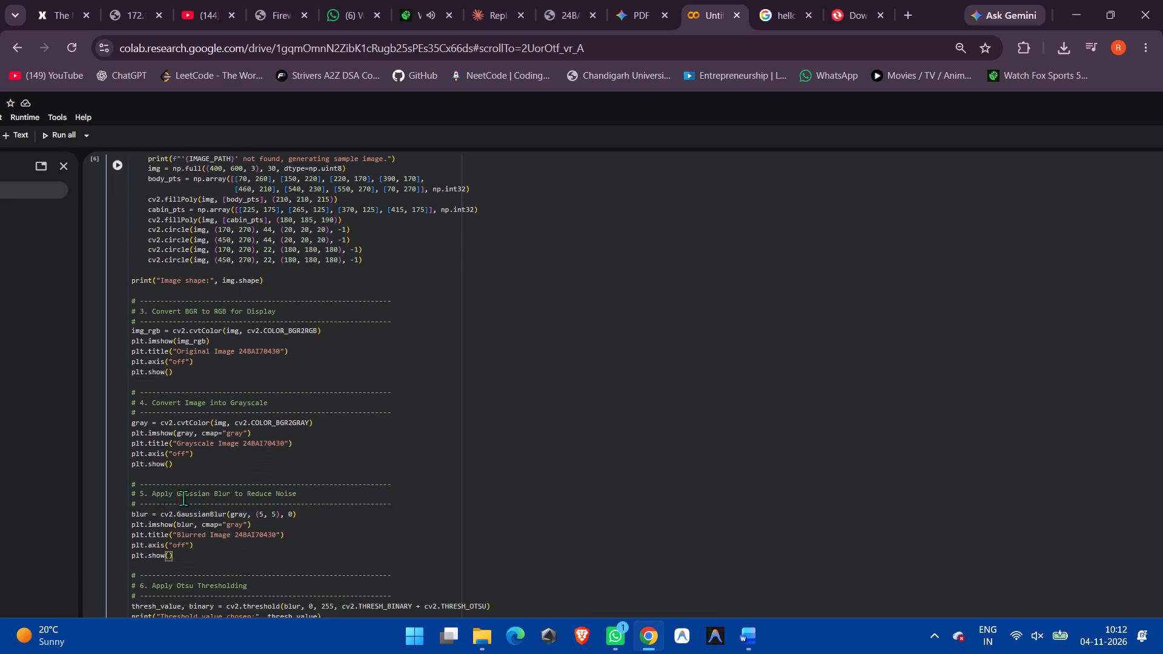
scroll(183, 498, down, 4)
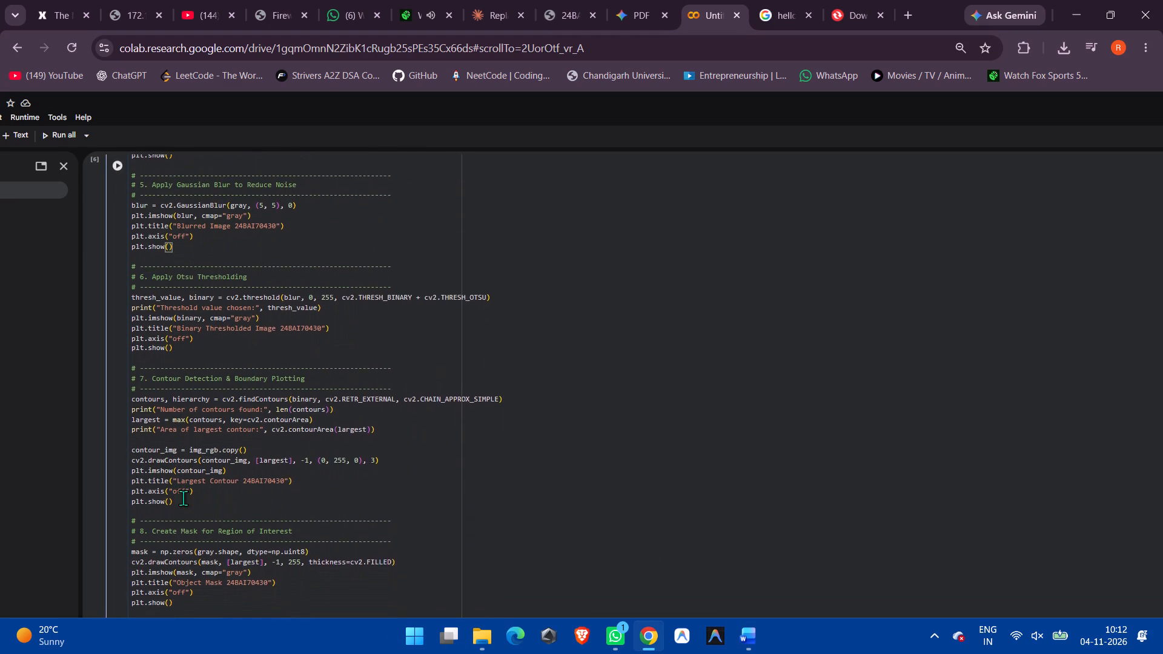
scroll(183, 498, down, 1)
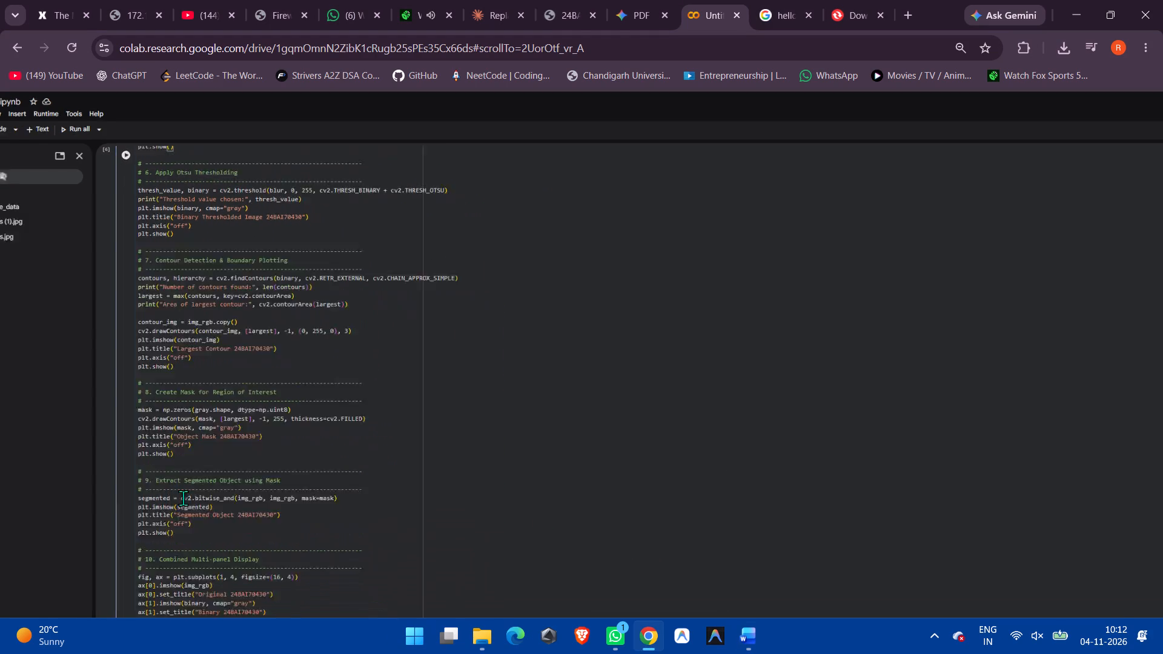
scroll(183, 498, right, 1)
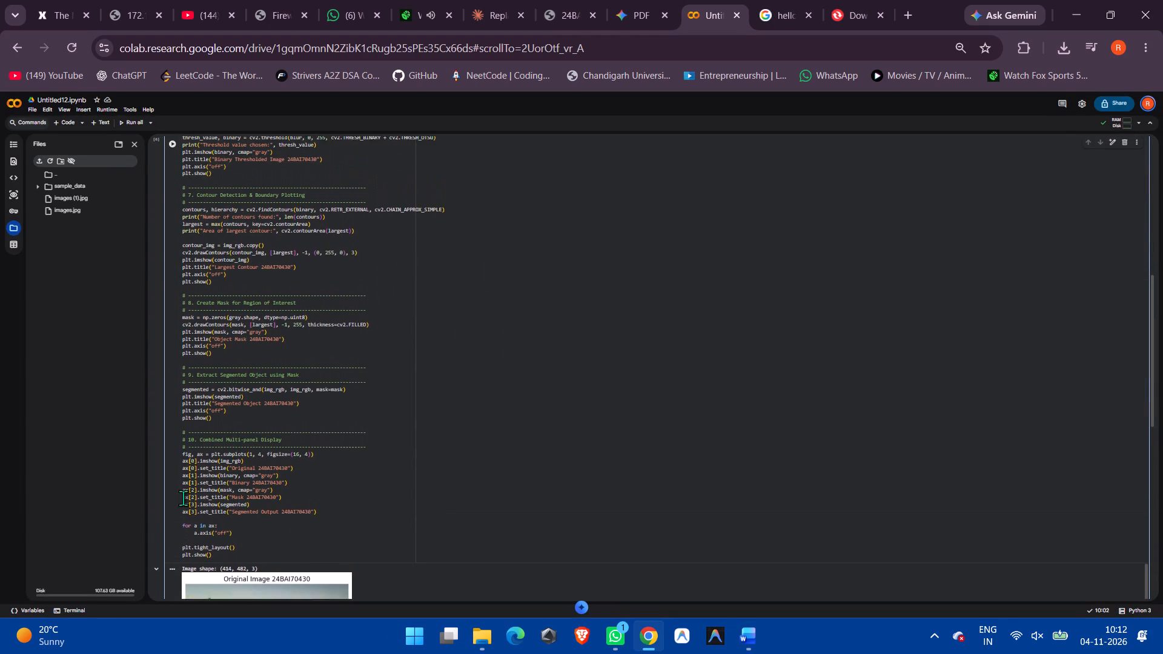
scroll(183, 498, right, 1)
scroll(183, 498, up, 2)
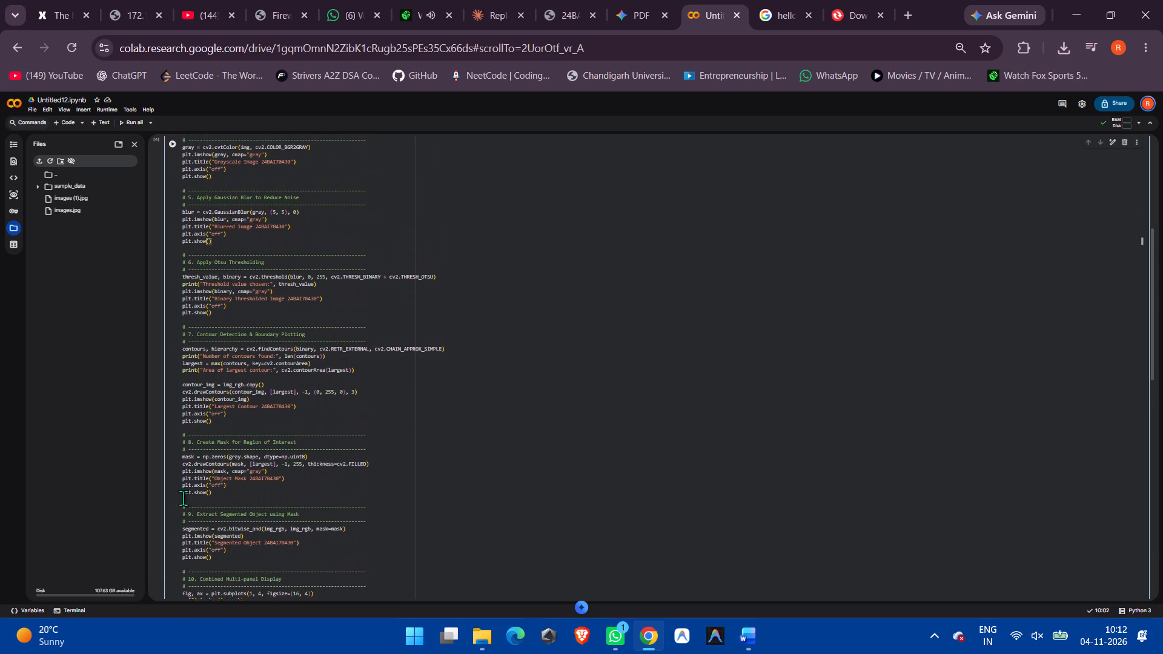
scroll(183, 498, up, 1)
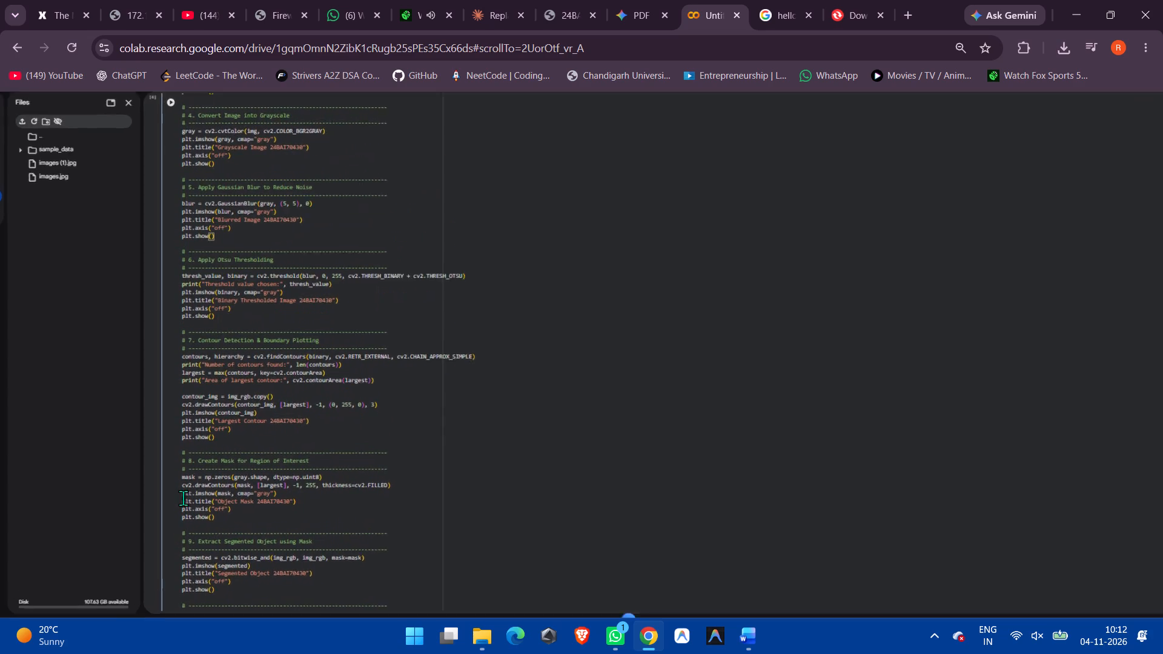
scroll(183, 498, up, 1)
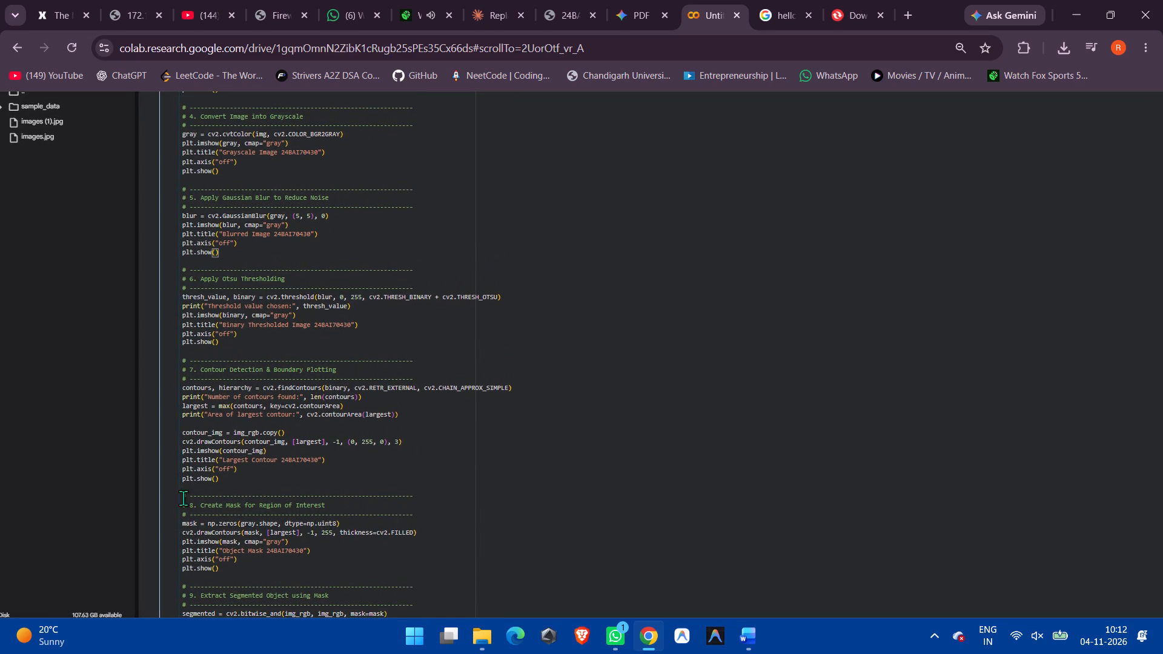
scroll(183, 498, up, 1)
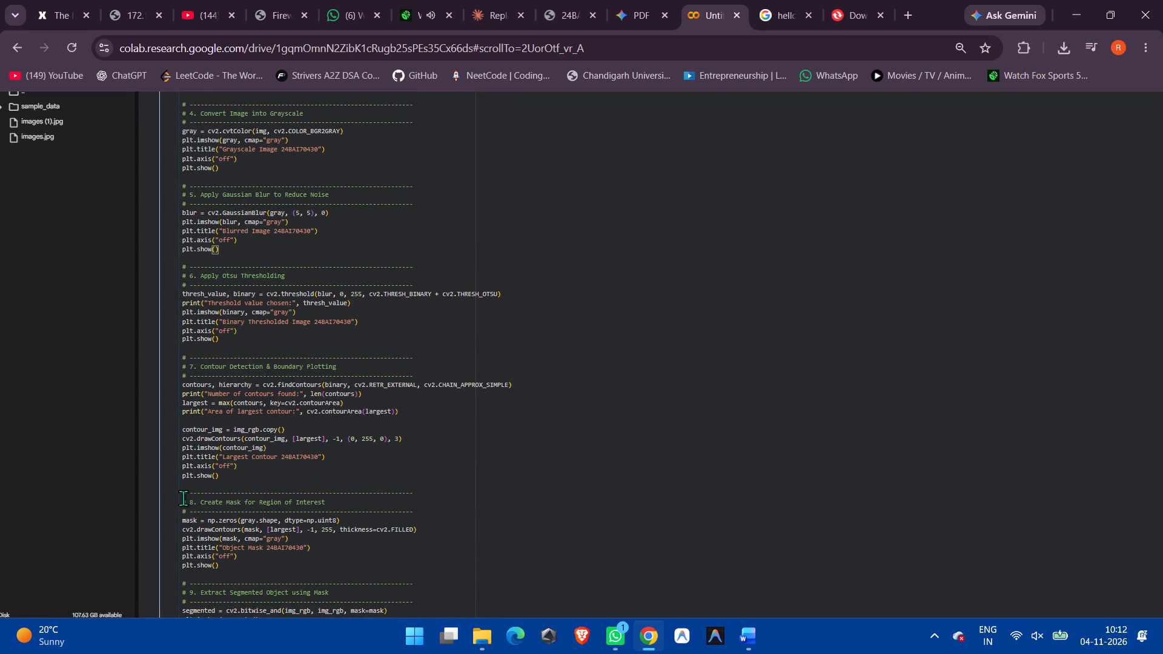
key(Print)
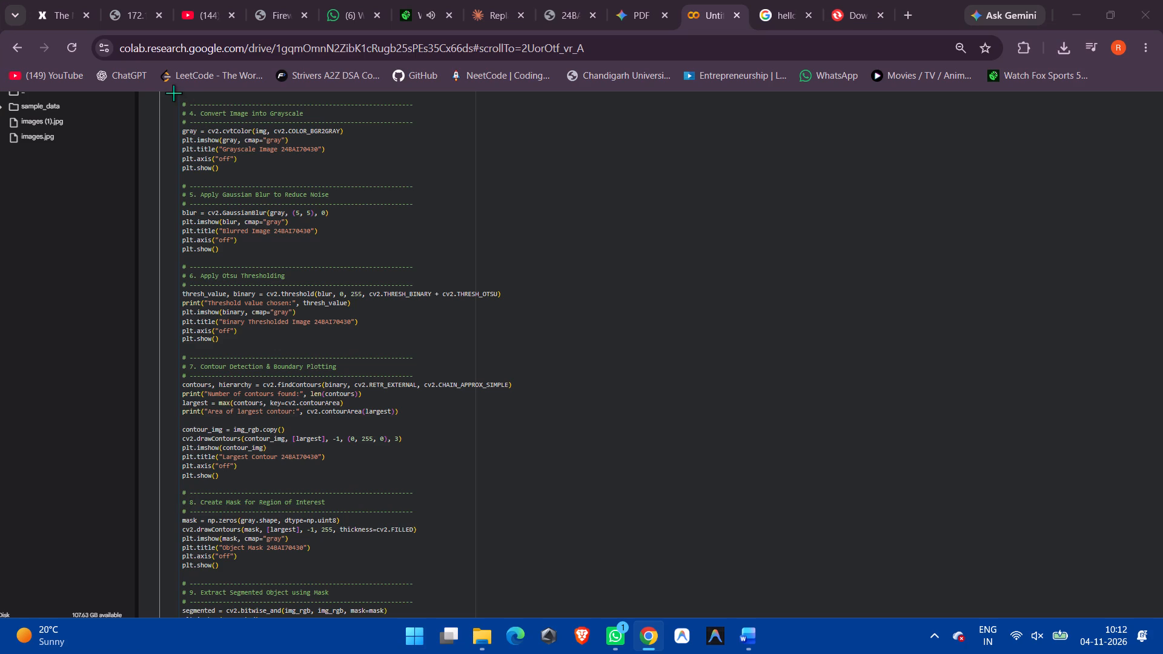
drag(173, 99, 531, 567)
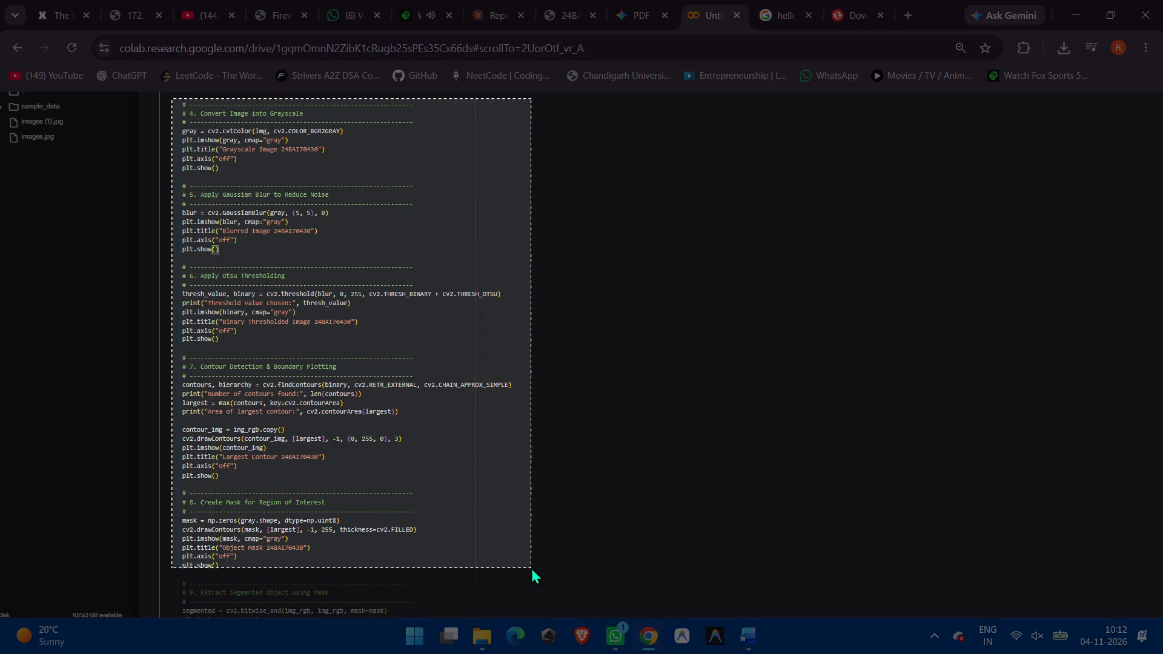
drag(531, 567, 523, 571)
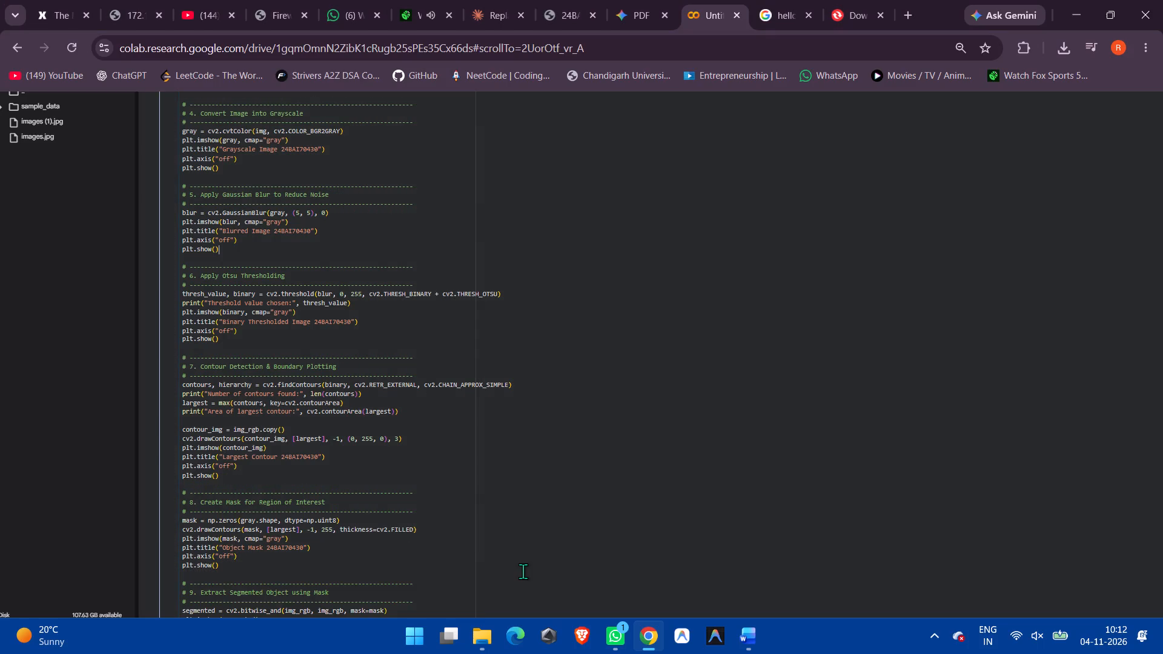
Switch to Word and paste the second code screenshot on the empty line below the first one.
click(753, 650)
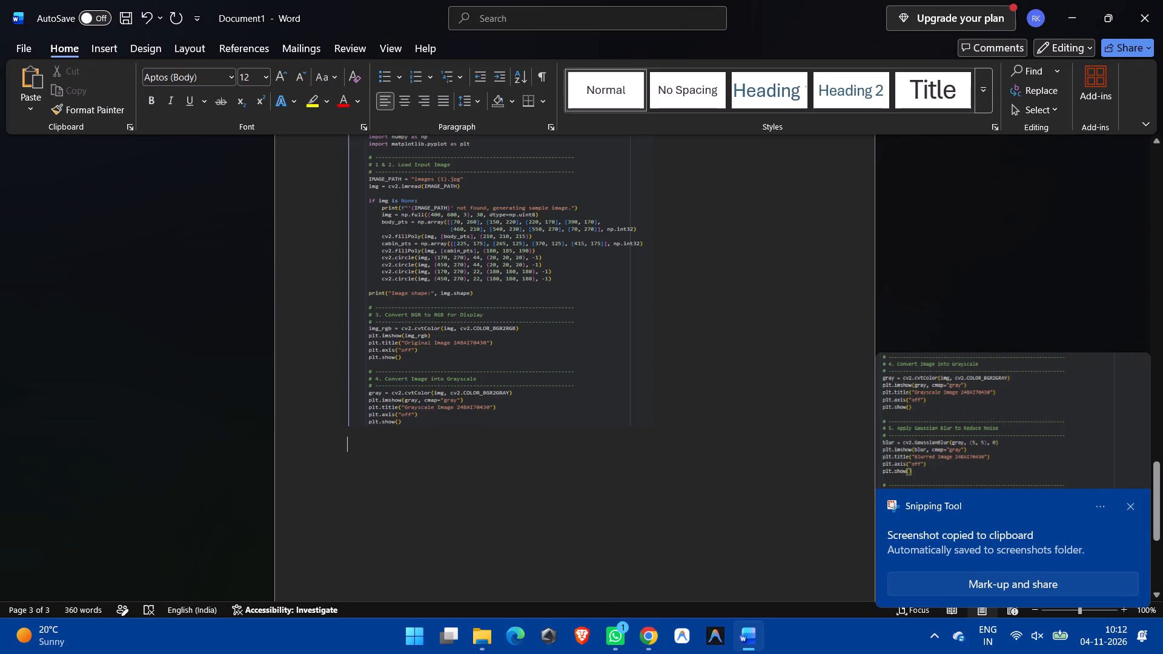
key(ctrl+v)
Scale the second code screenshot down proportionally to about half the text width so it sits below the first one.
right_click(476, 546)
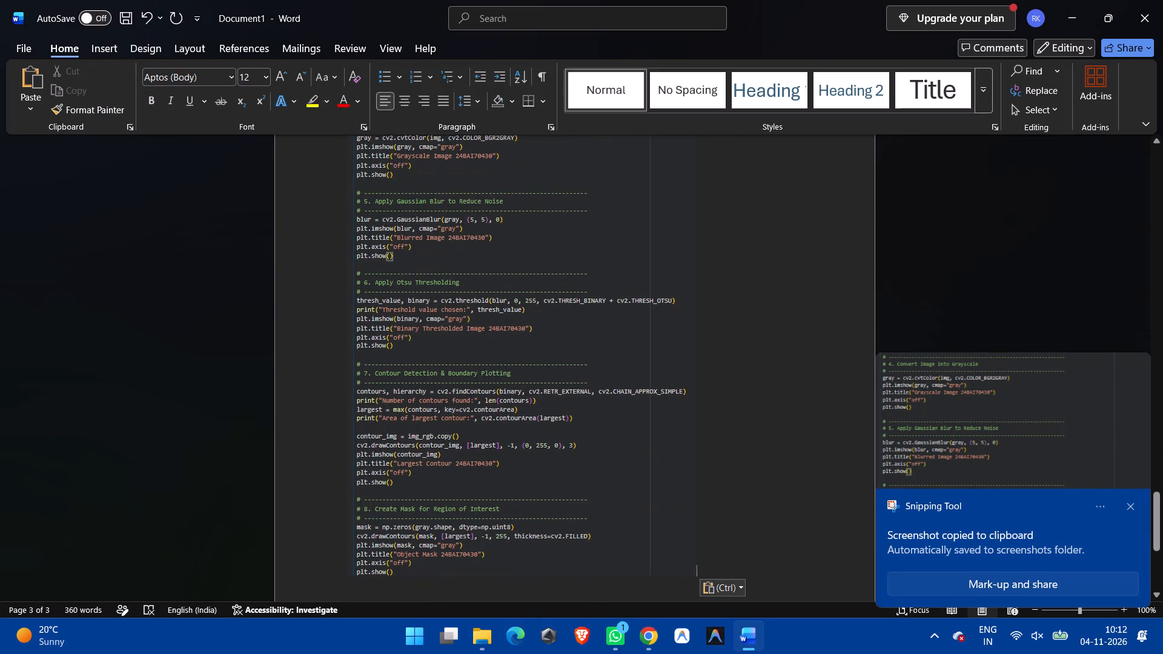
click(726, 467)
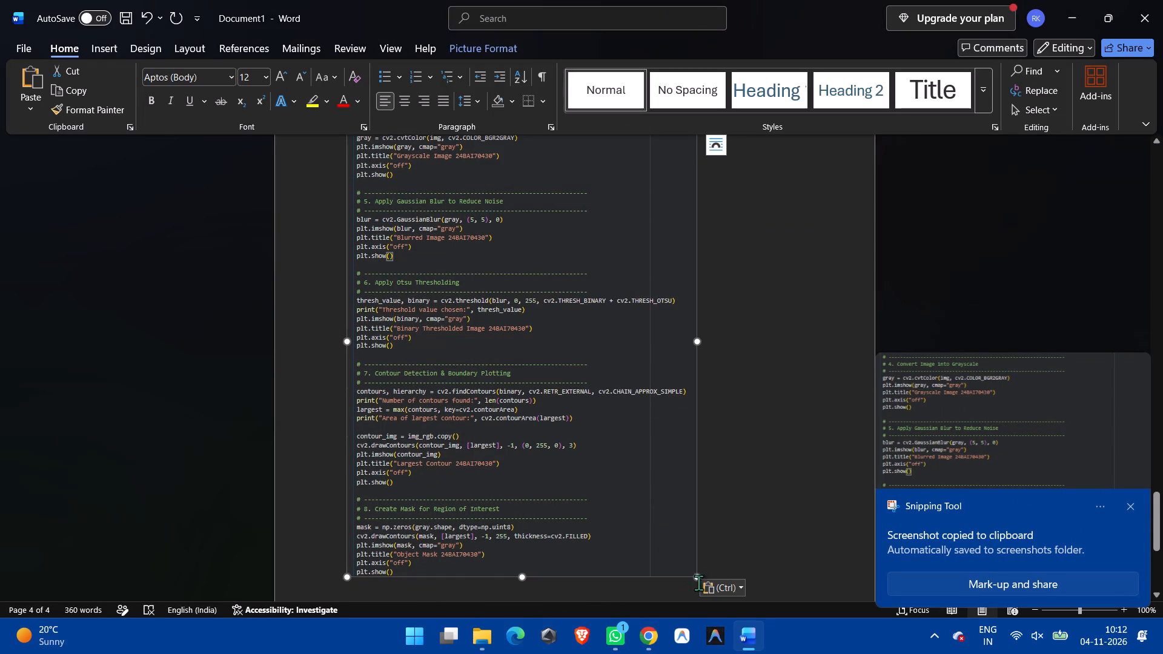
drag(696, 574, 583, 366)
scroll(583, 366, up, 3)
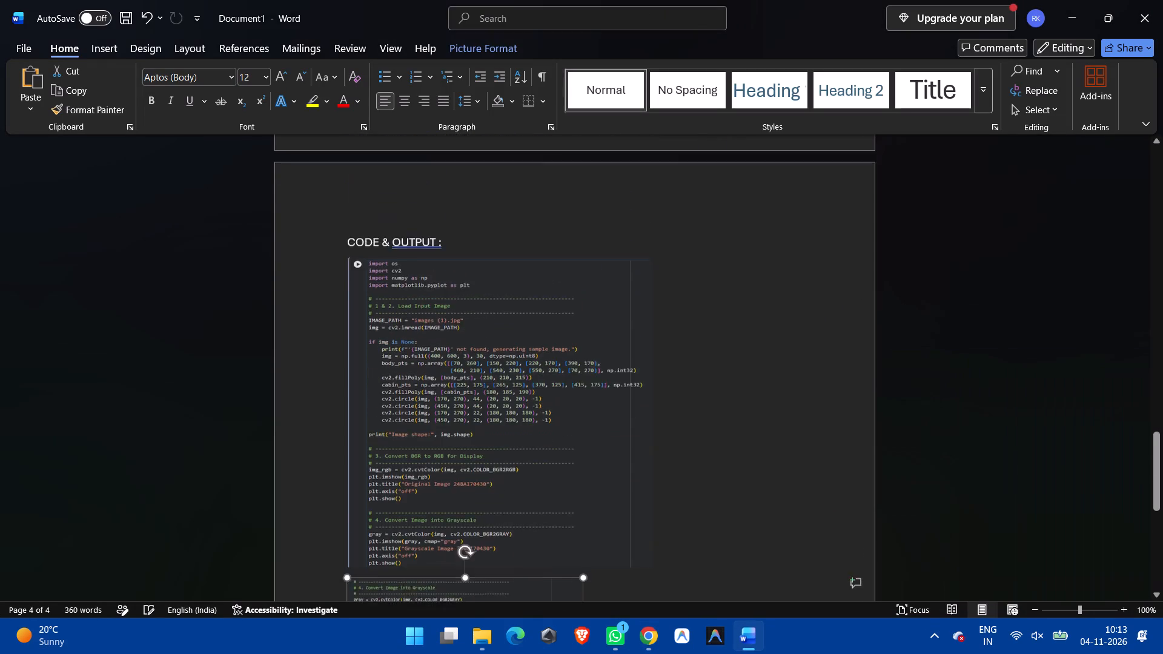
Widen the second code screenshot to match the first one's width and stretch it taller toward the page's bottom margin.
scroll(583, 366, down, 2)
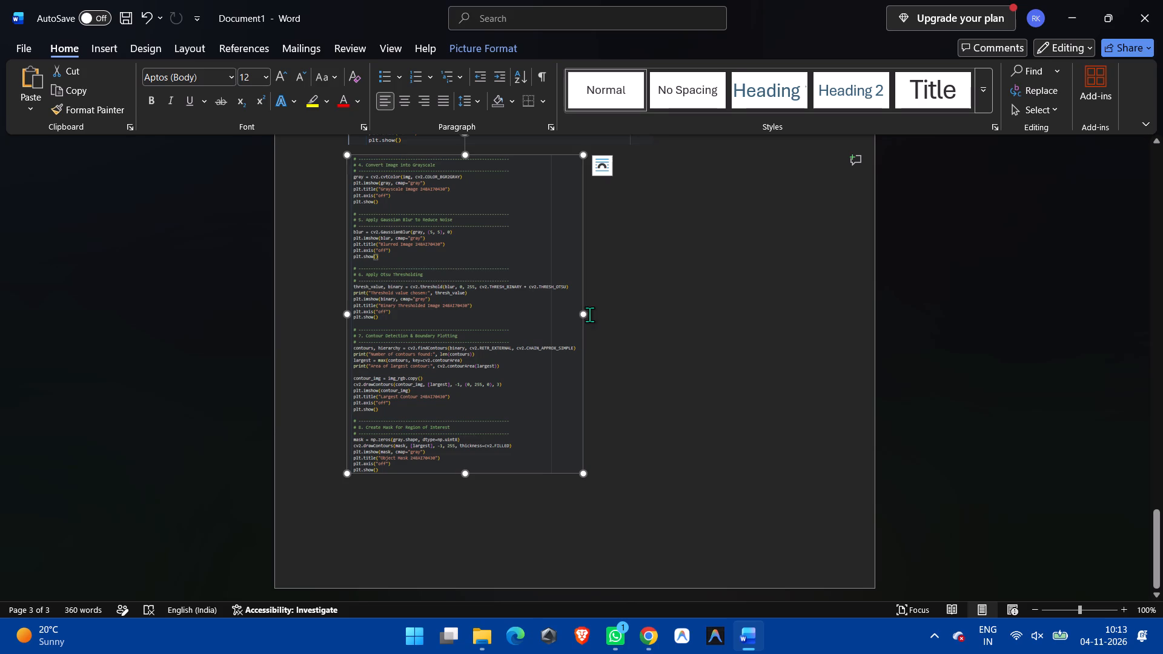
click(584, 319)
drag(583, 315, 623, 314)
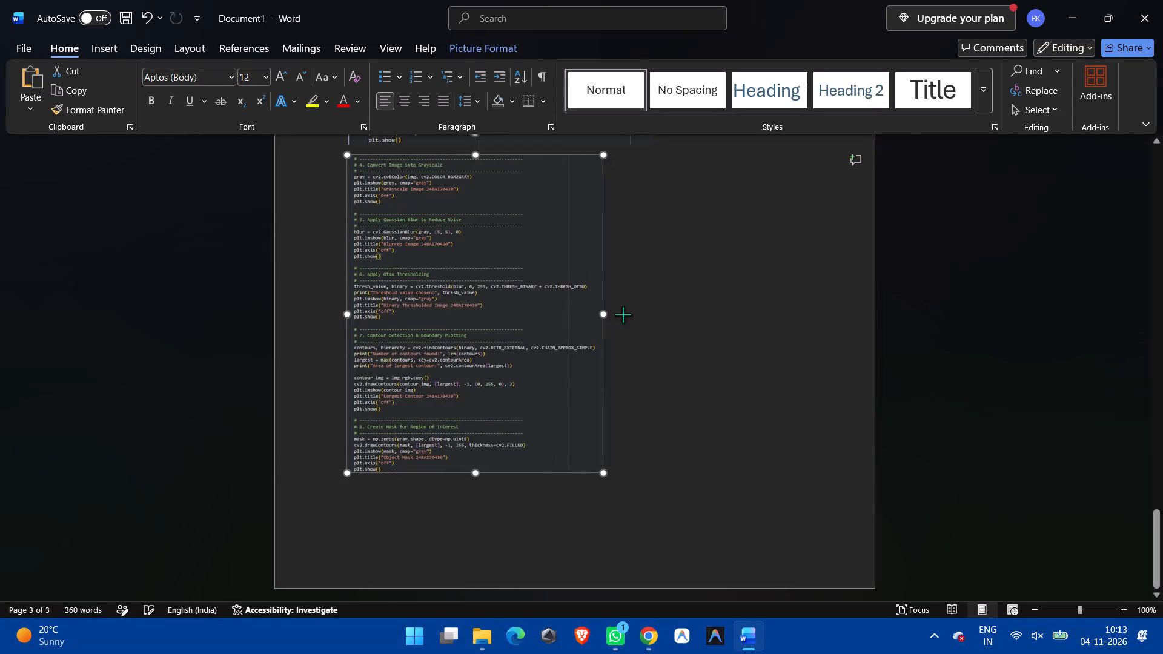
drag(623, 314, 656, 312)
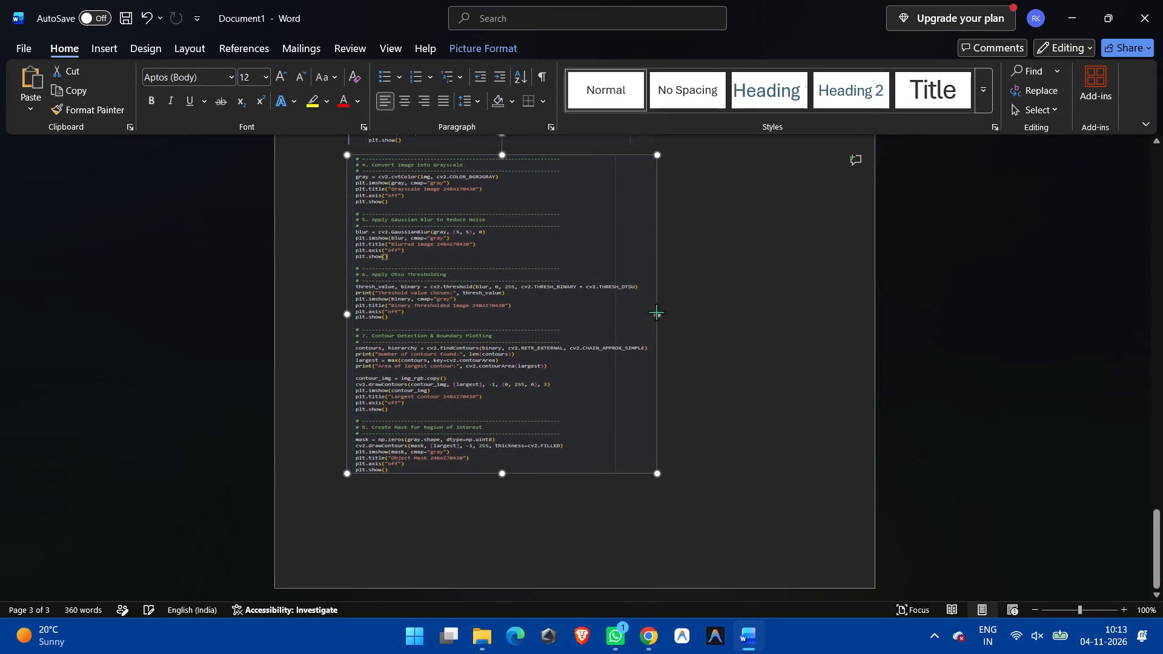
drag(656, 312, 652, 313)
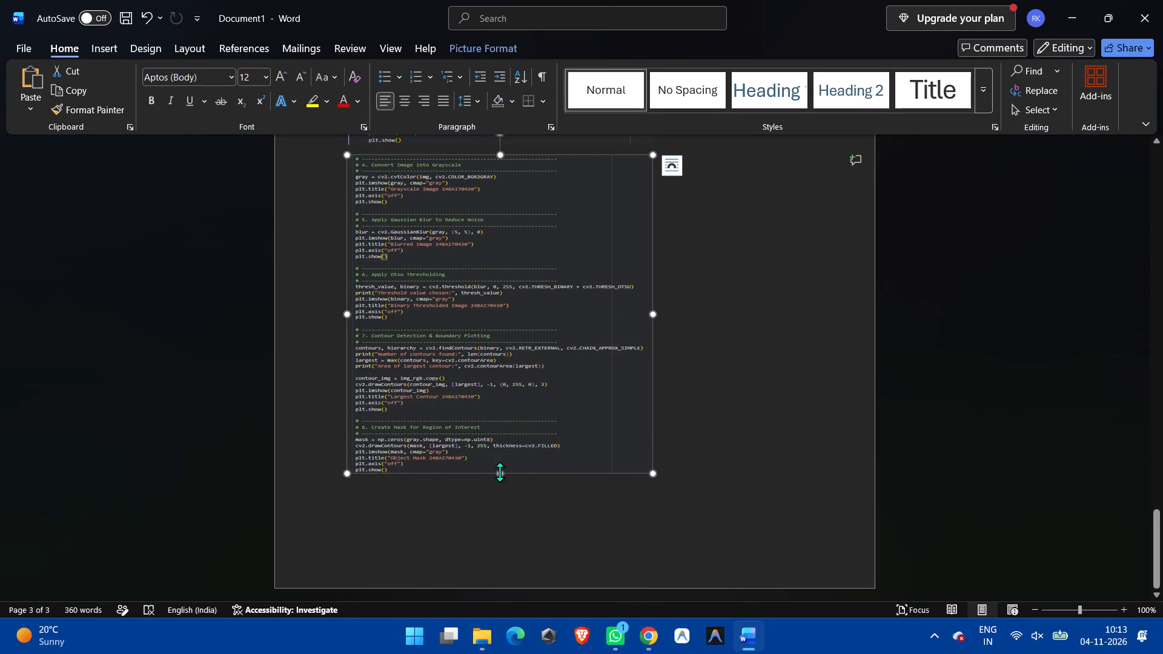
drag(500, 472, 495, 508)
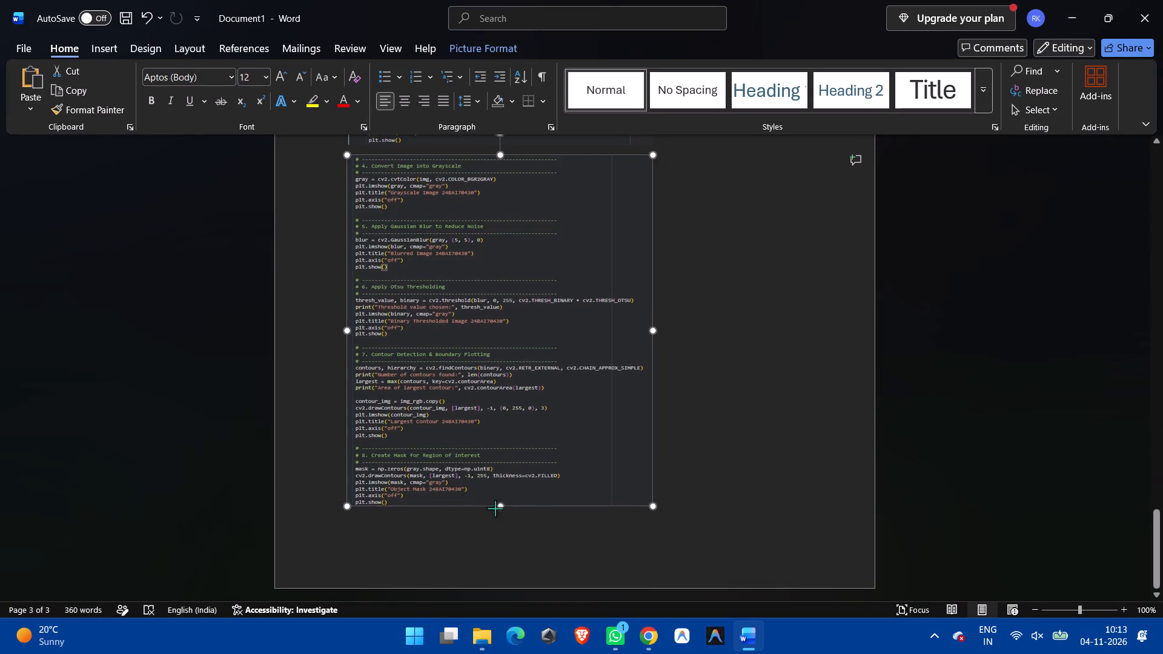
drag(495, 508, 492, 515)
Add a new empty line after the second code screenshot, at the start of the following page.
scroll(683, 441, down, 1)
click(734, 461)
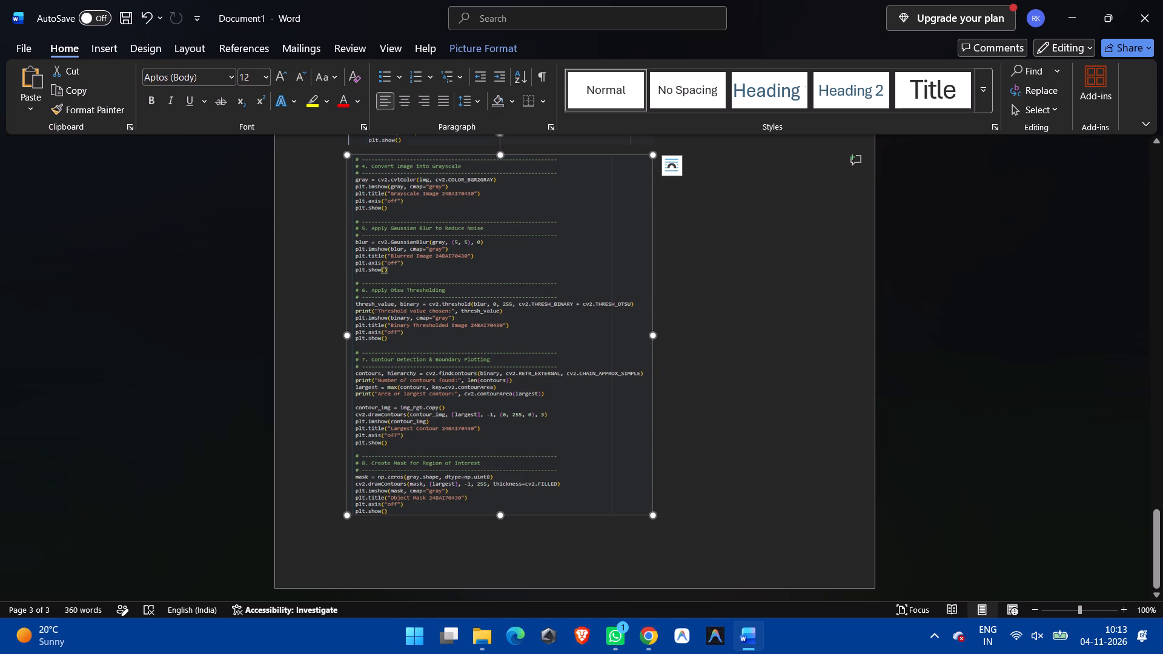
key(Return)
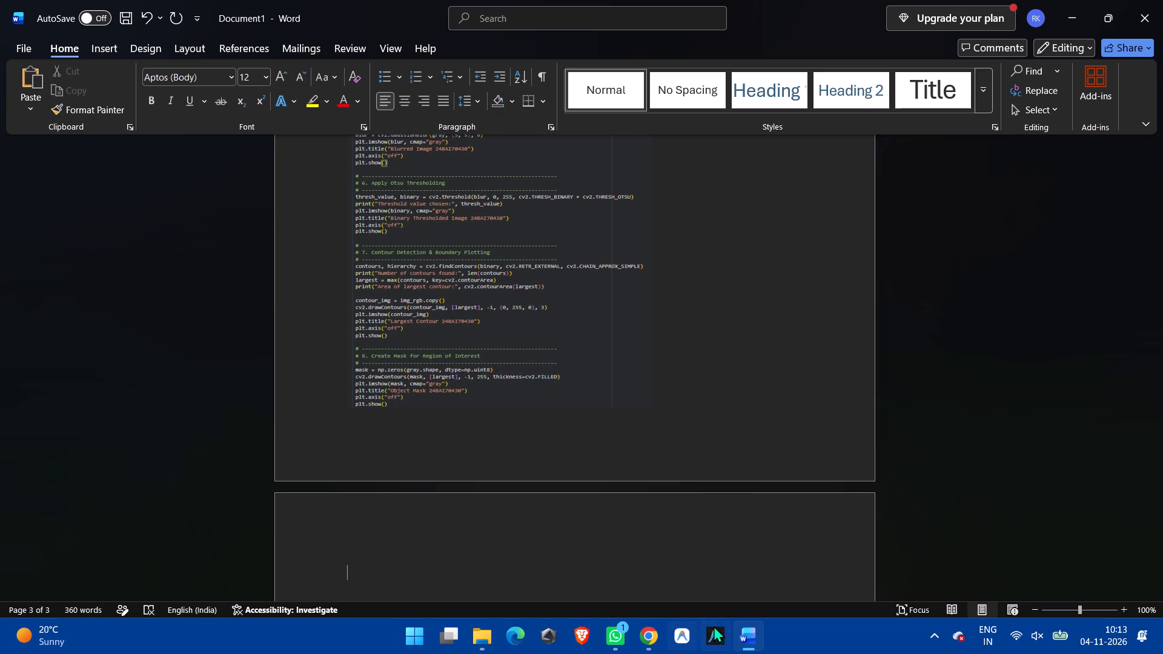
Switch to the Colab notebook in Chrome and capture a screenshot of the code in sections 9 and 10.
click(643, 636)
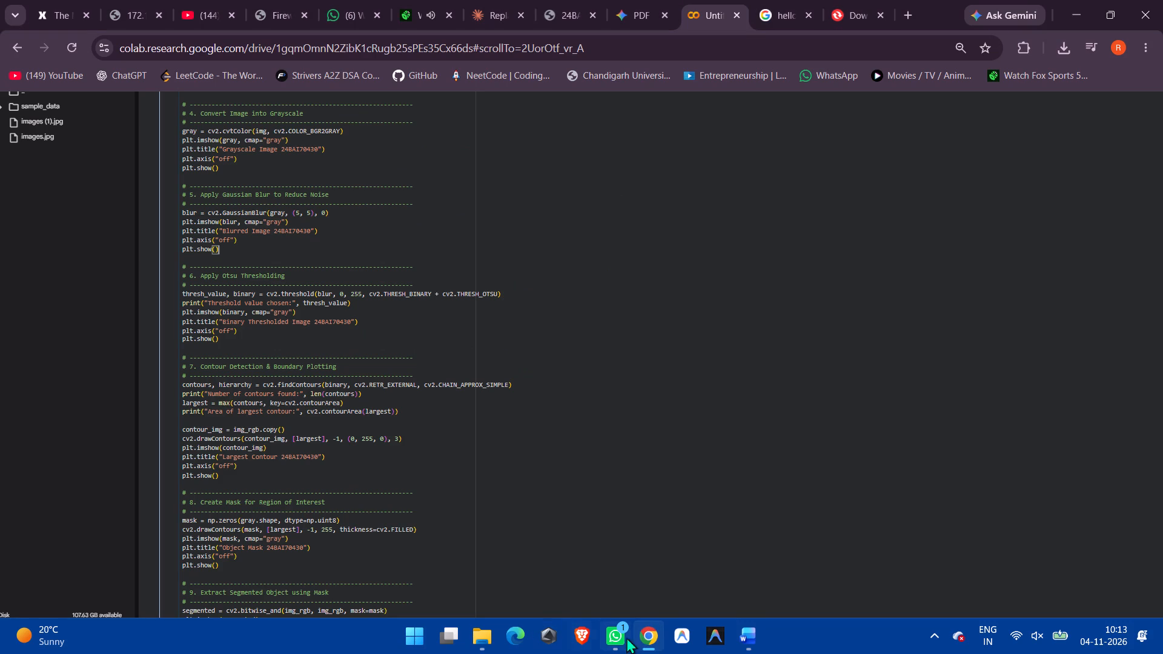
click(746, 639)
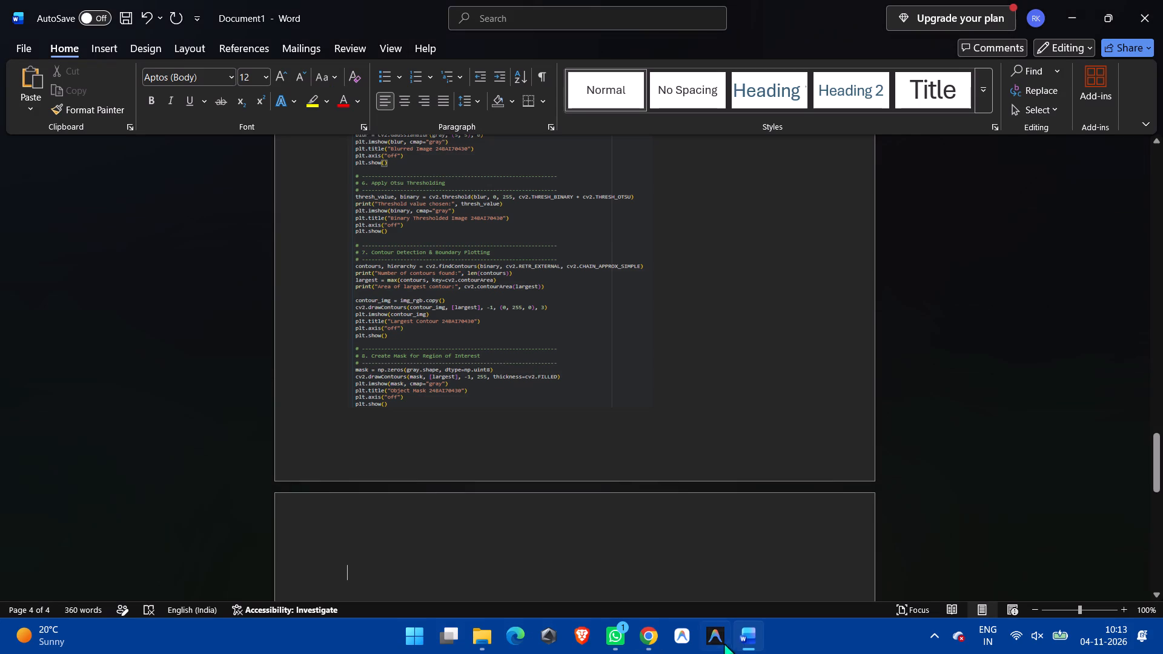
click(664, 634)
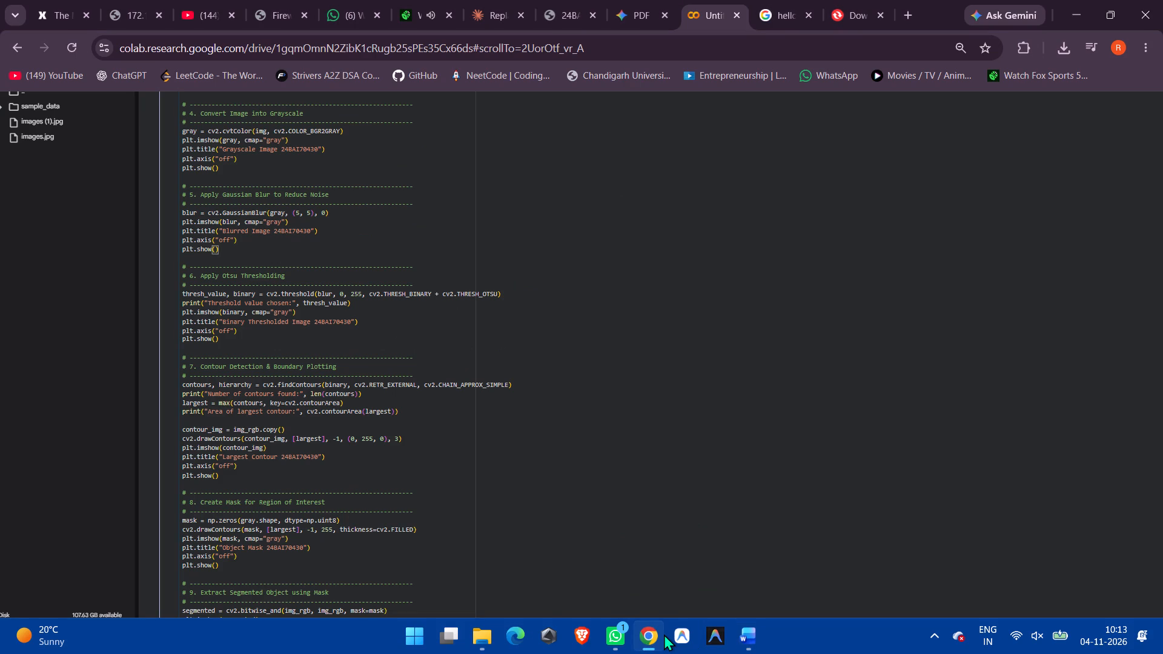
scroll(428, 583, down, 2)
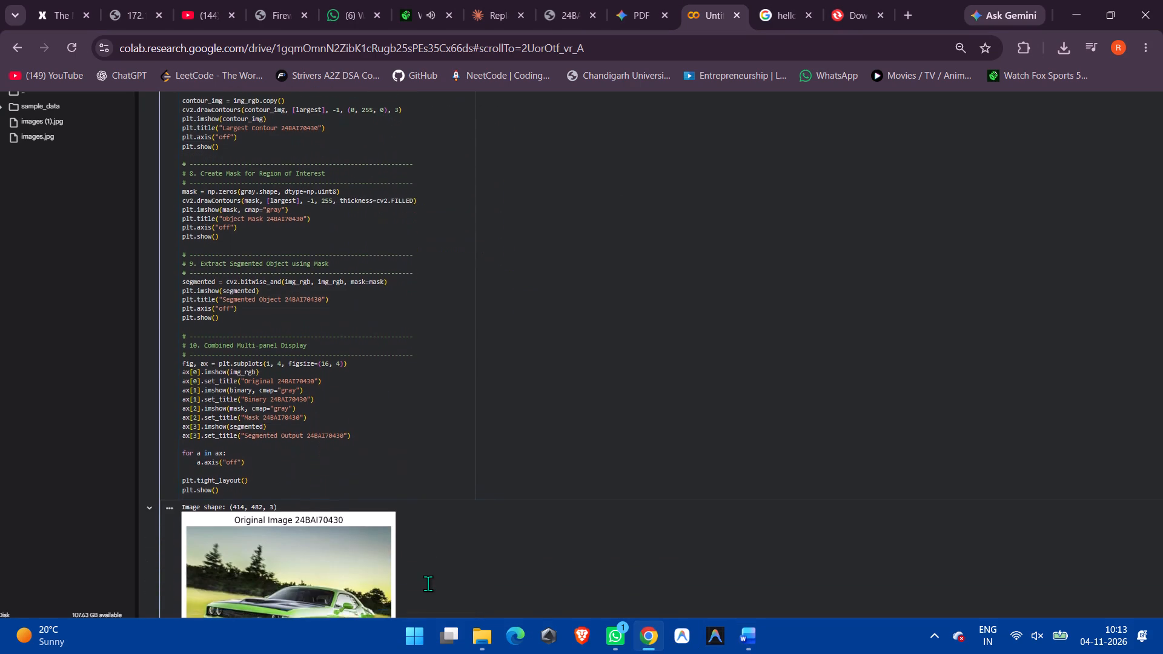
scroll(428, 583, down, 2)
key(Print)
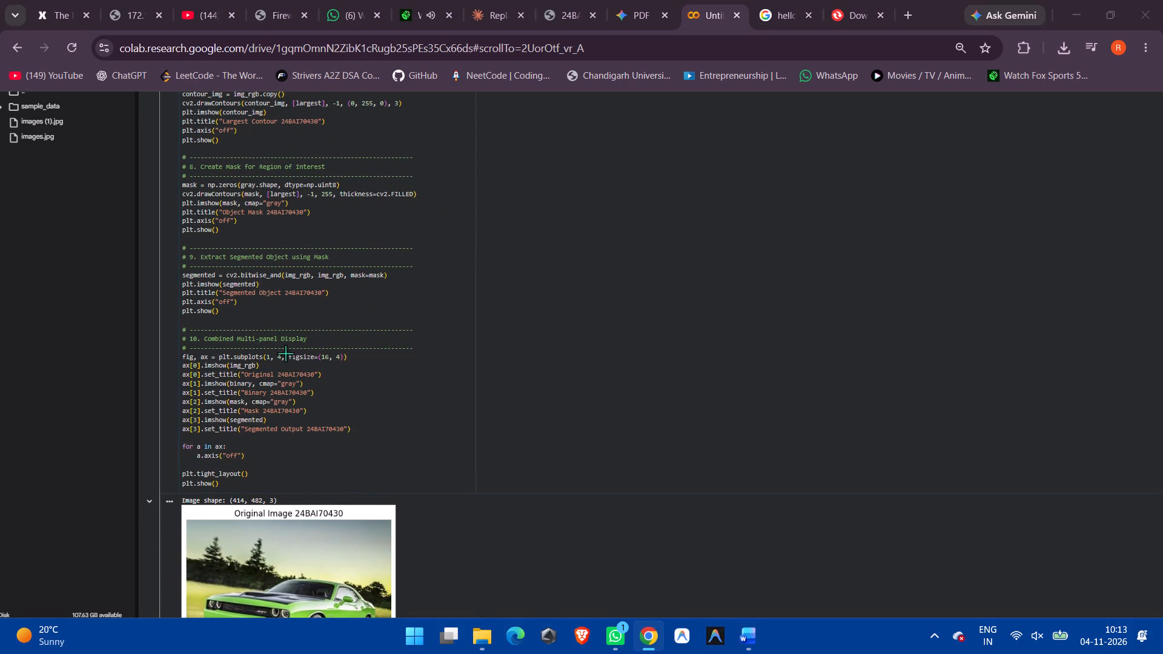
drag(177, 240, 431, 472)
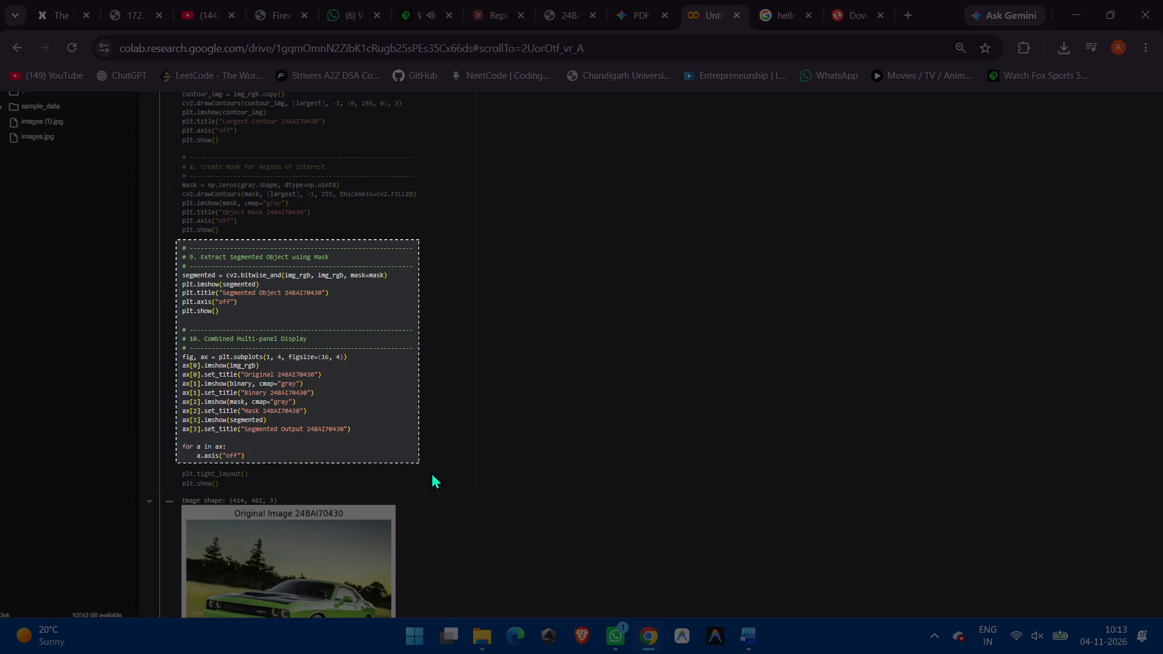
drag(431, 472, 460, 489)
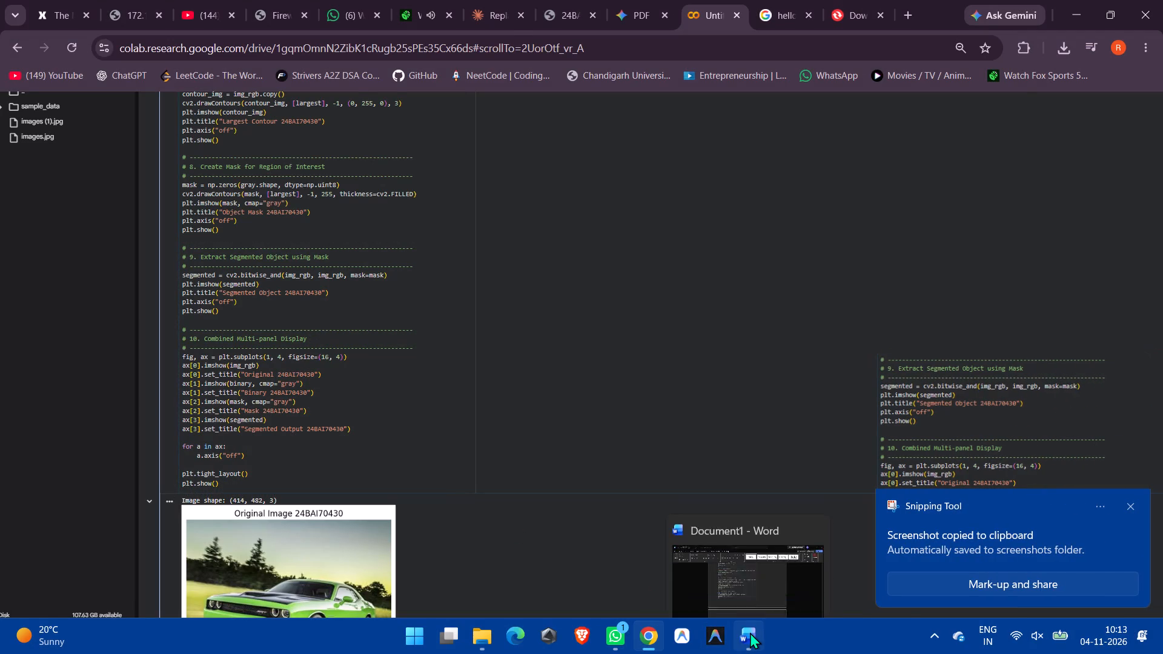
Switch to Word and paste the third code screenshot on the empty line of the fourth page.
click(750, 632)
key(ctrl+v)
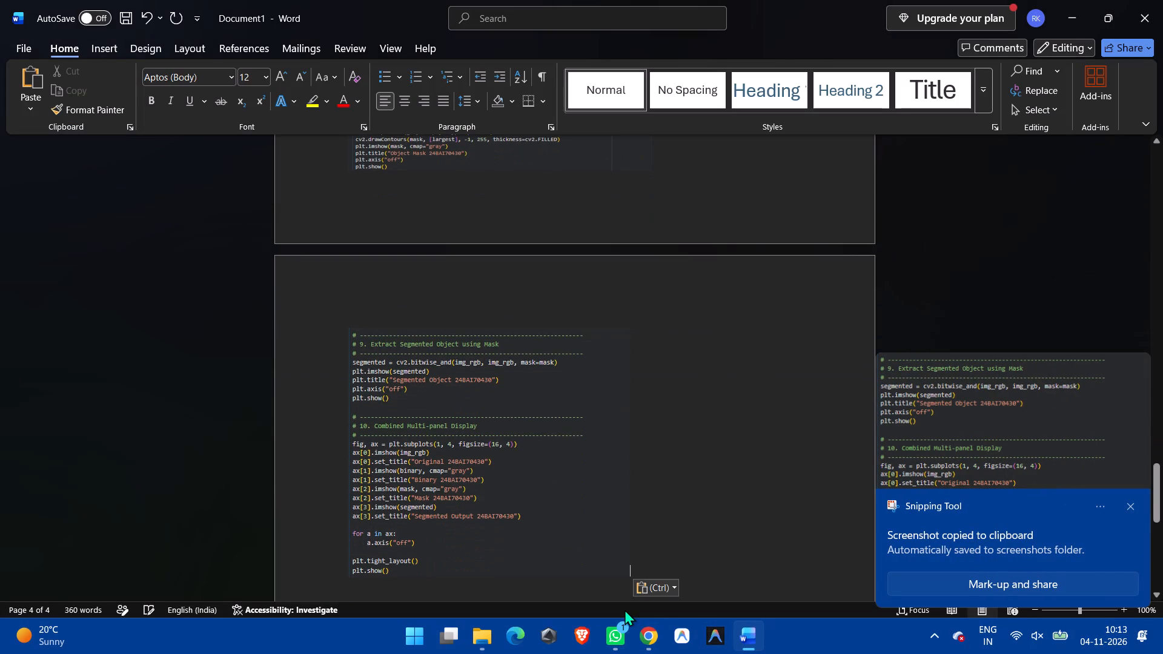
scroll(637, 476, down, 4)
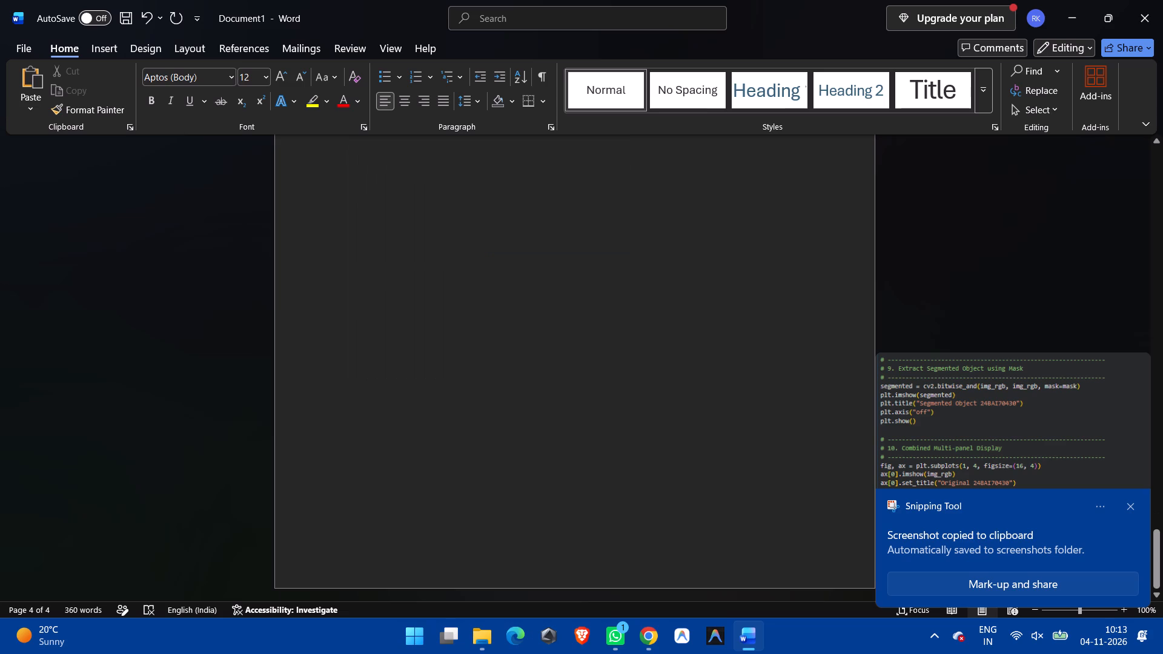
scroll(637, 476, up, 3)
scroll(637, 476, down, 1)
Set the third code screenshot's text wrapping to In Front of Text so it can be moved freely.
drag(565, 467, 559, 385)
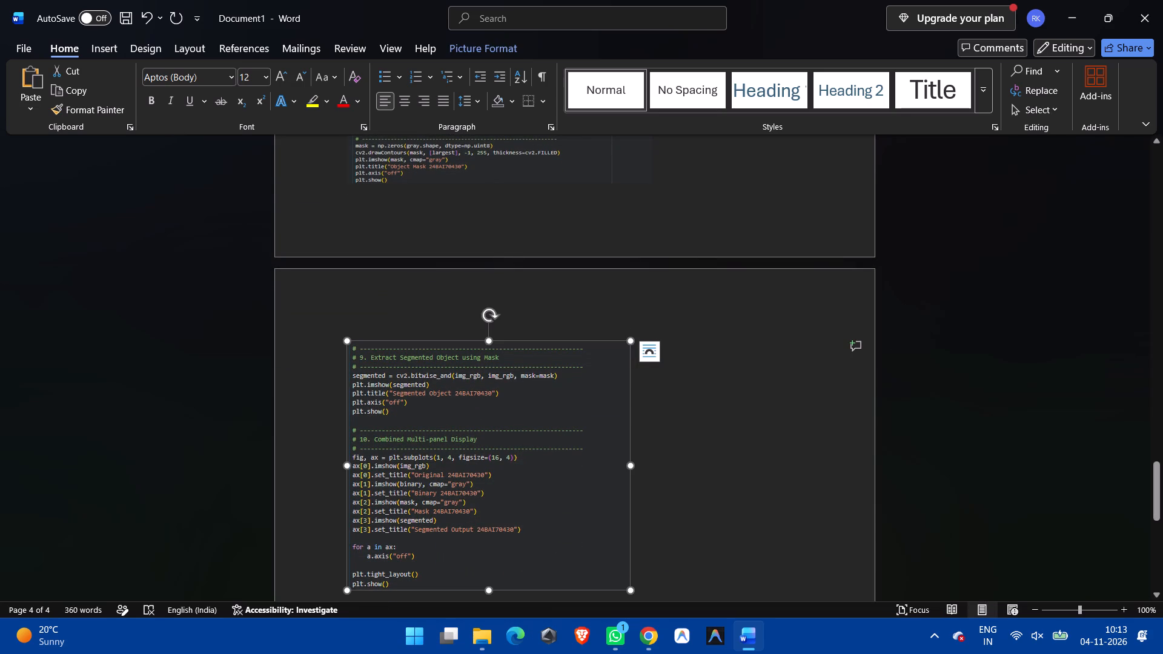
click(767, 509)
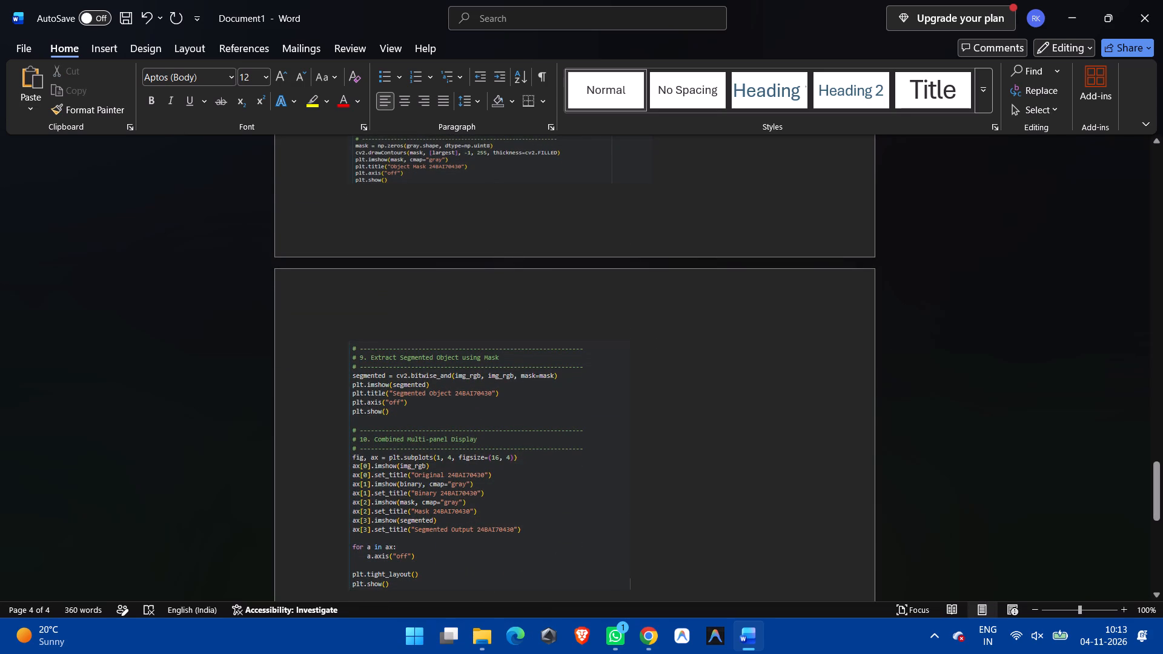
click(598, 491)
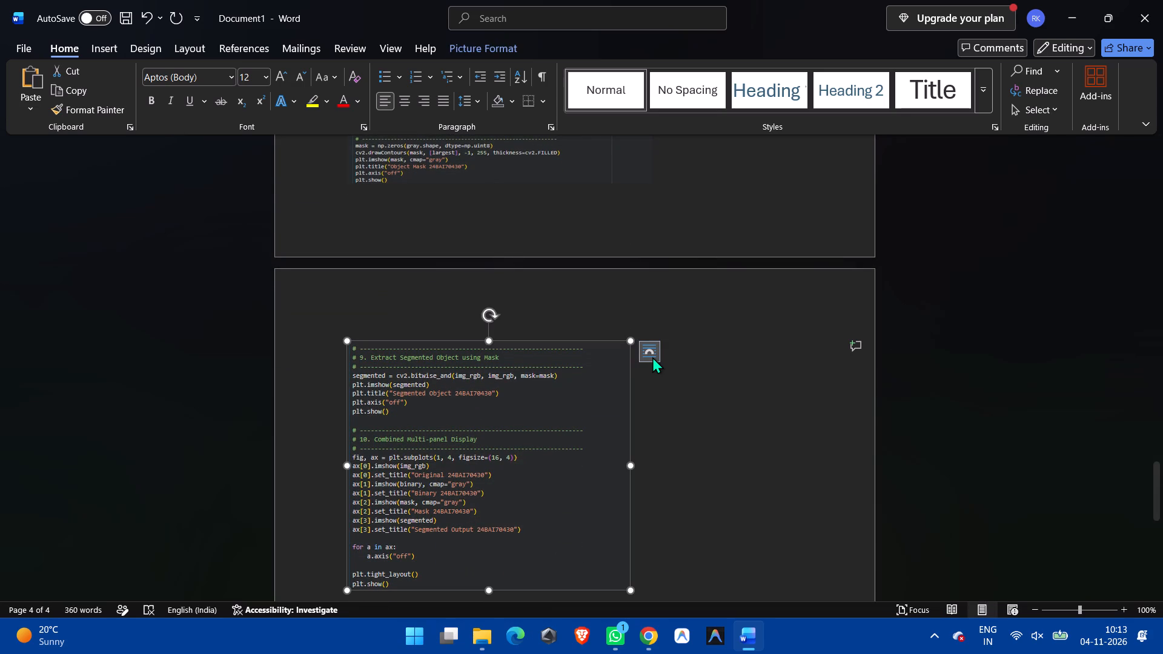
click(652, 357)
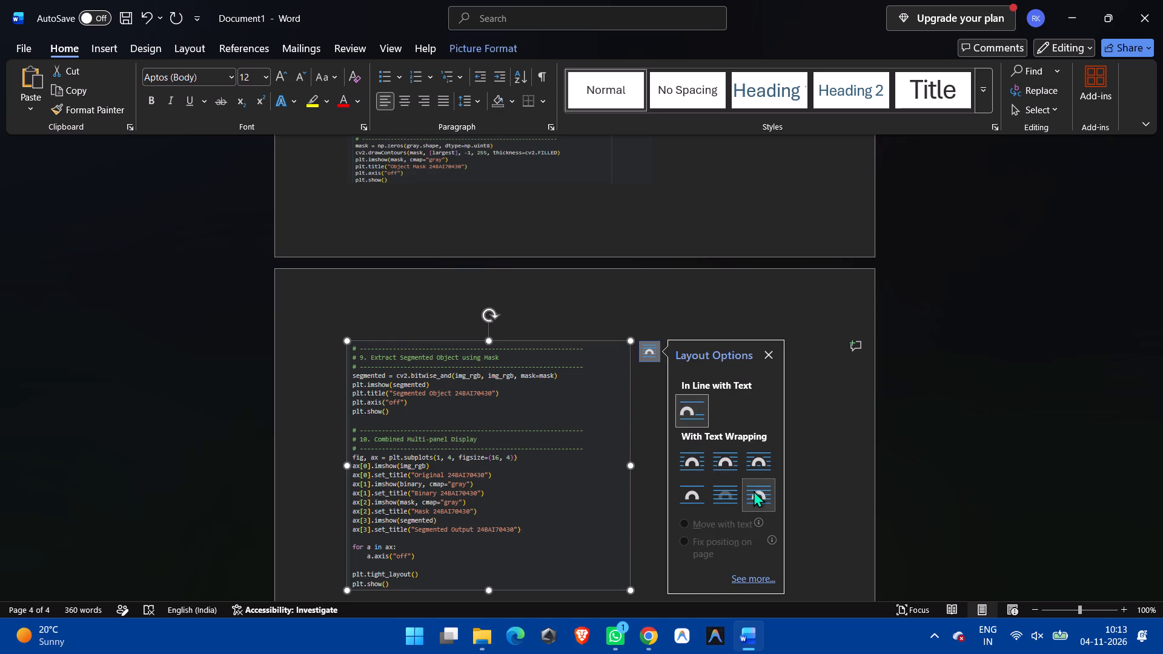
click(754, 490)
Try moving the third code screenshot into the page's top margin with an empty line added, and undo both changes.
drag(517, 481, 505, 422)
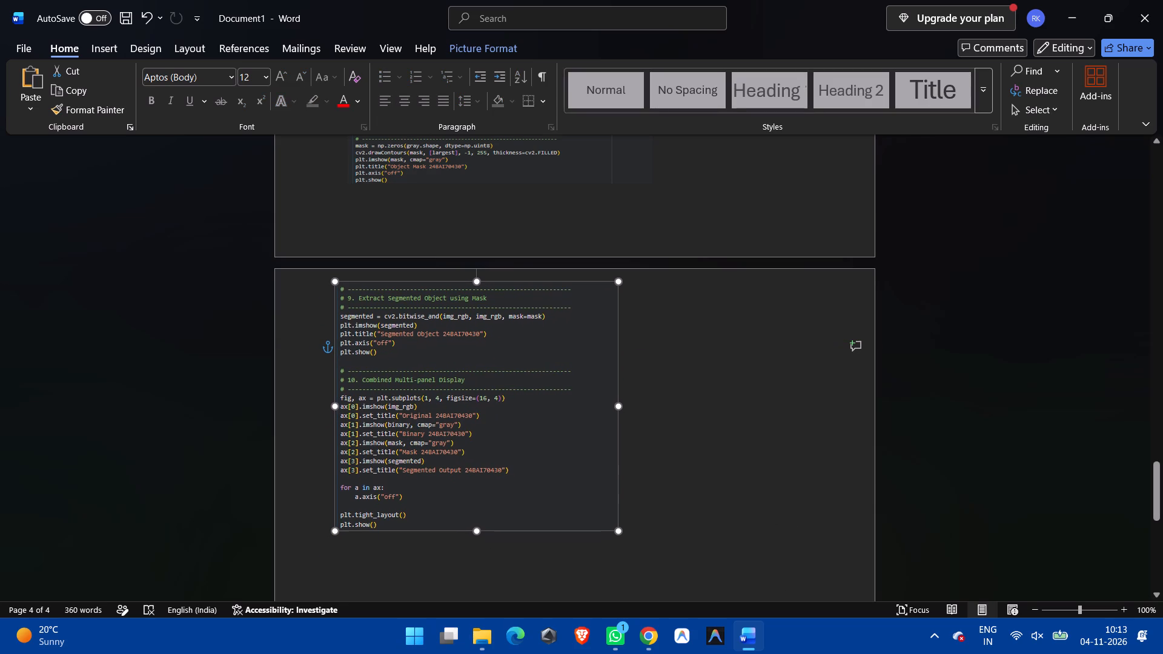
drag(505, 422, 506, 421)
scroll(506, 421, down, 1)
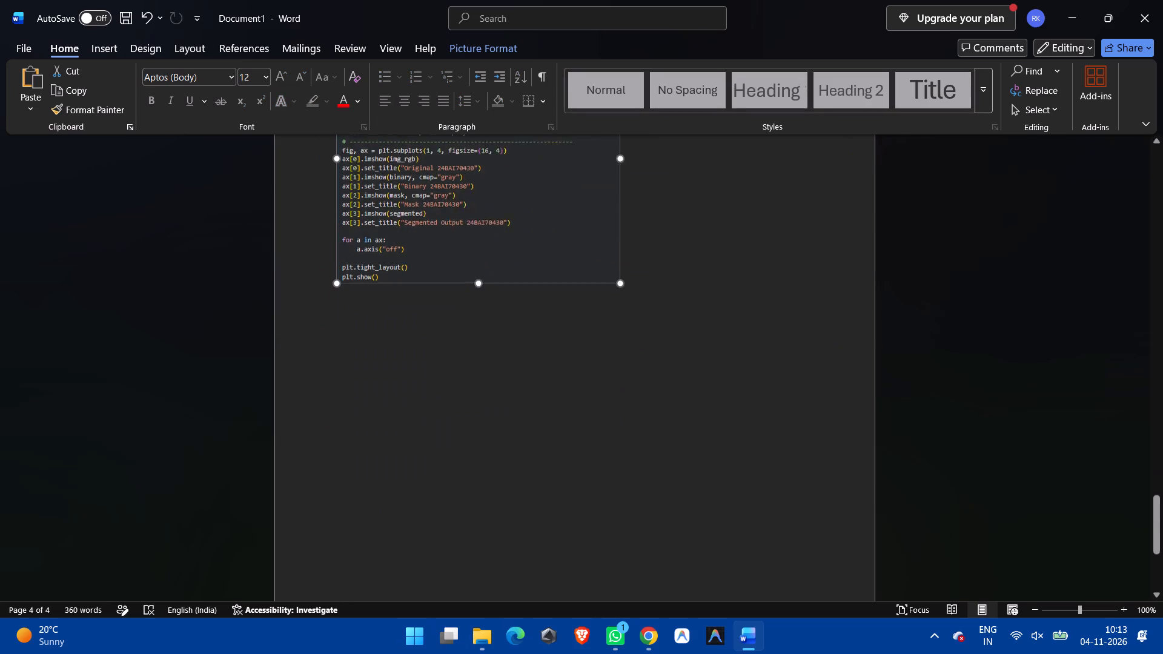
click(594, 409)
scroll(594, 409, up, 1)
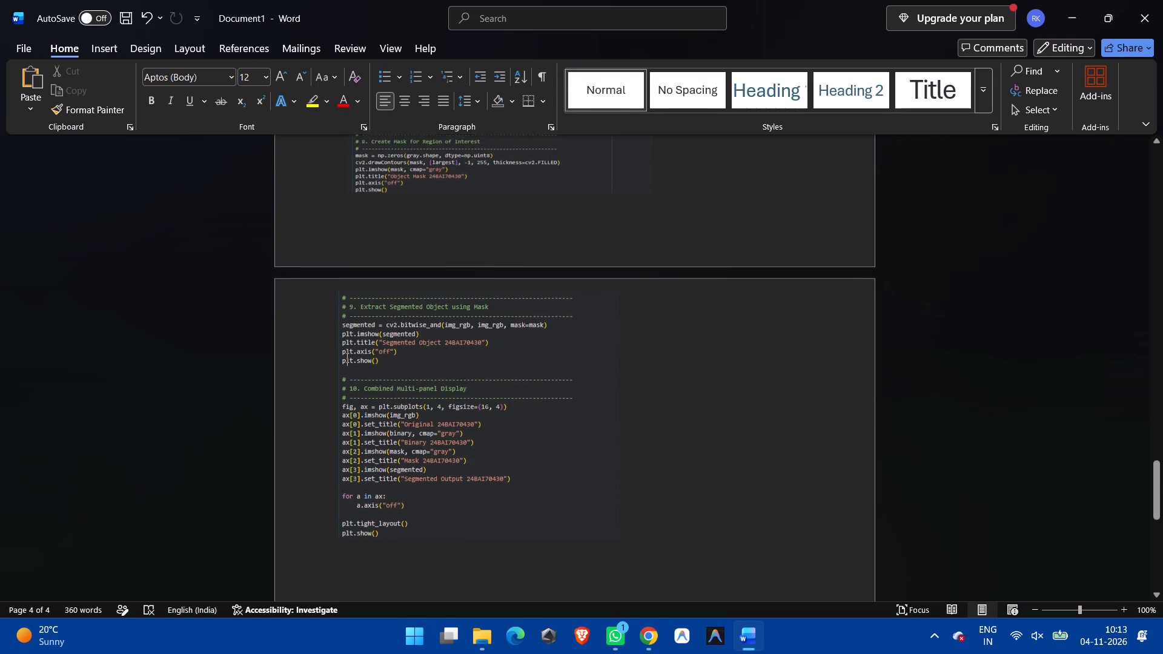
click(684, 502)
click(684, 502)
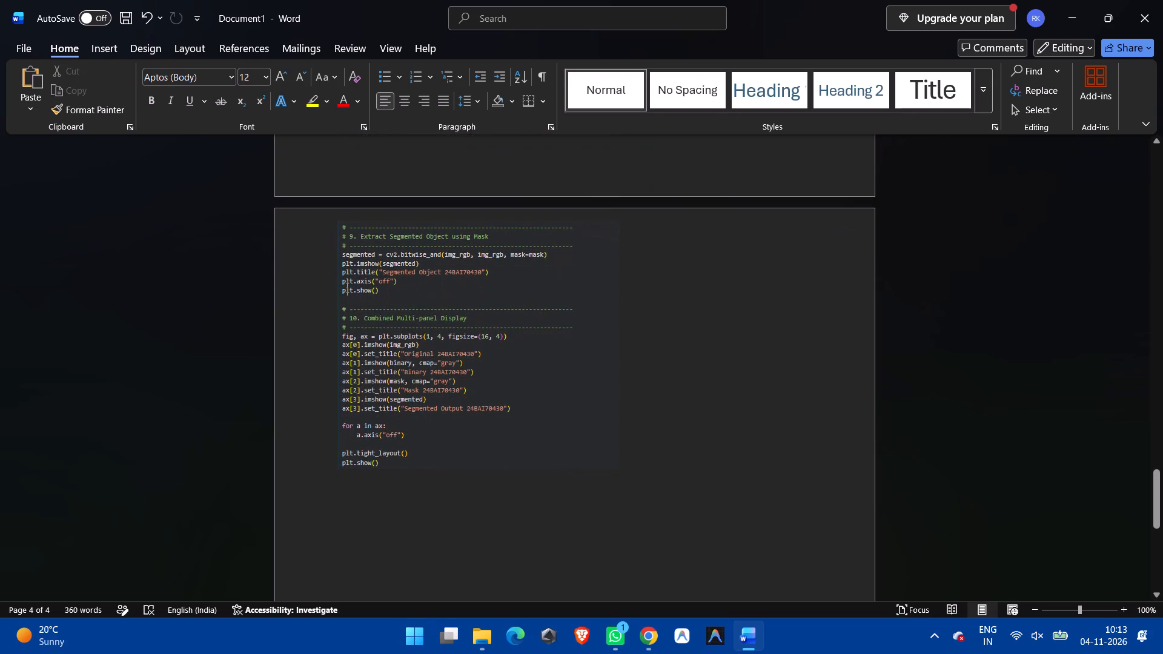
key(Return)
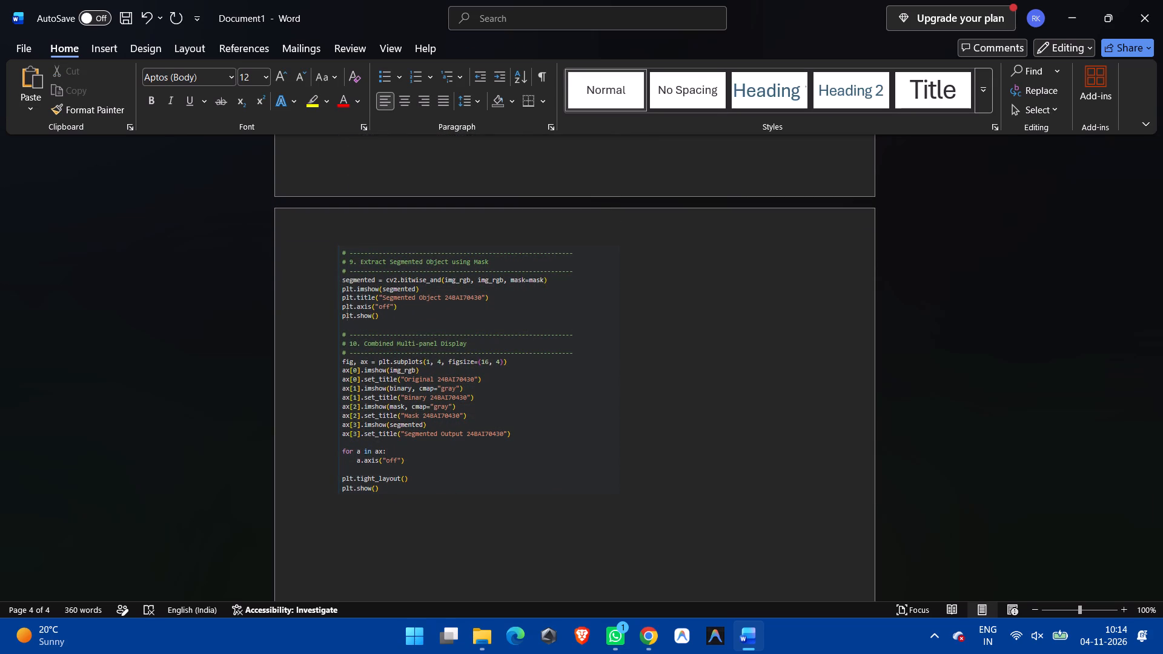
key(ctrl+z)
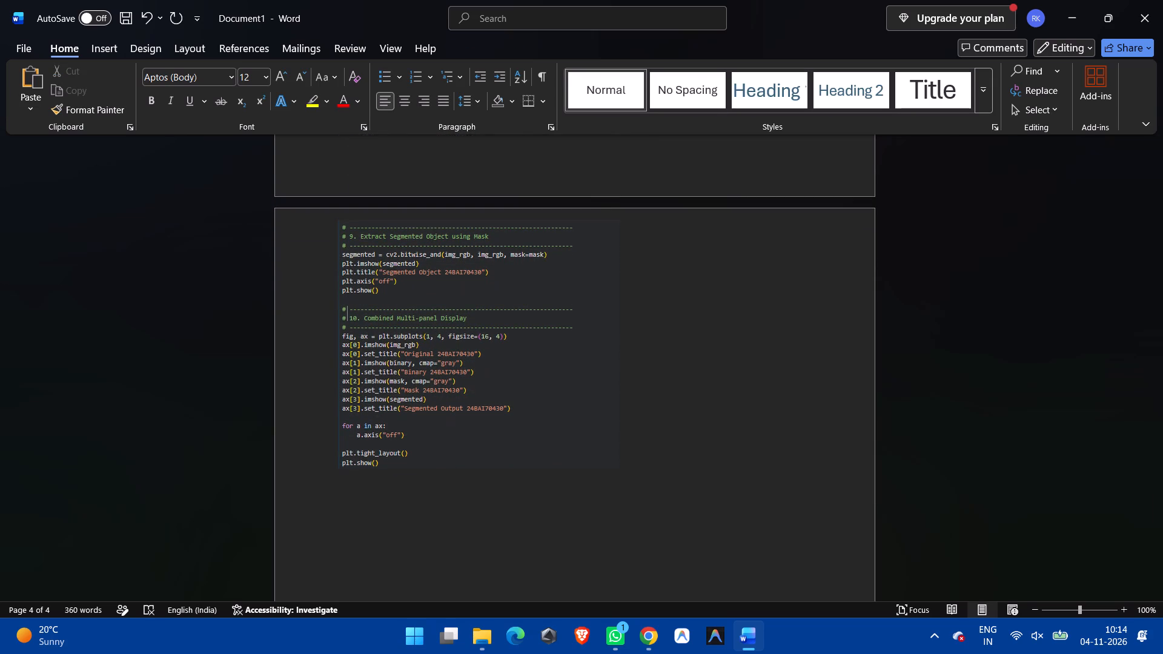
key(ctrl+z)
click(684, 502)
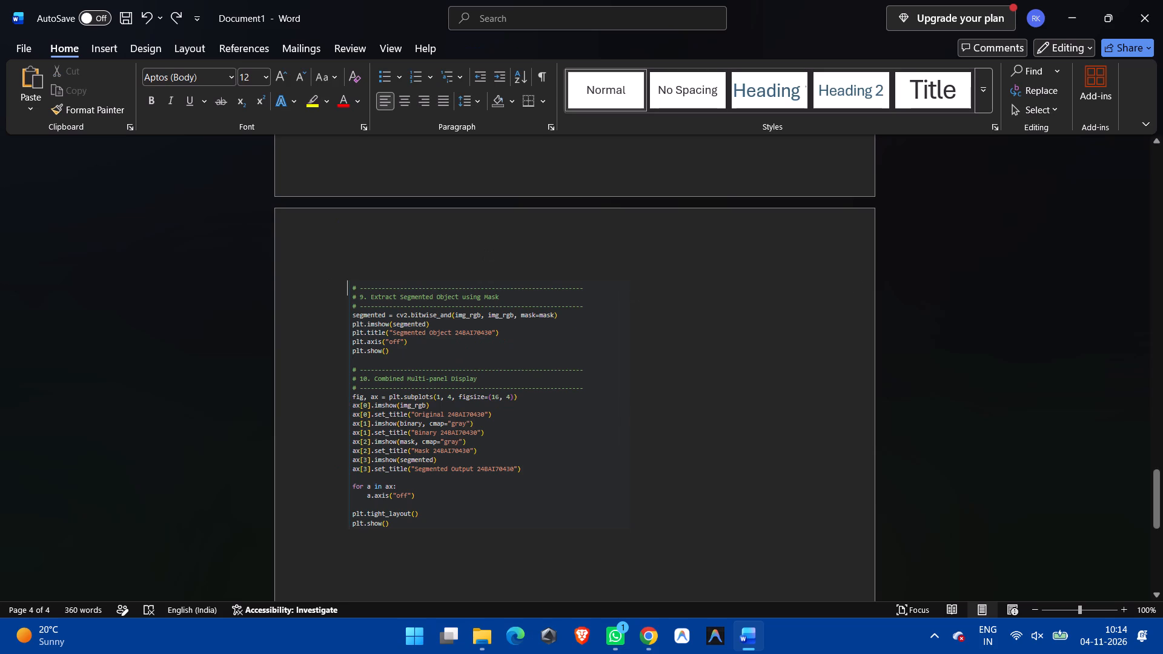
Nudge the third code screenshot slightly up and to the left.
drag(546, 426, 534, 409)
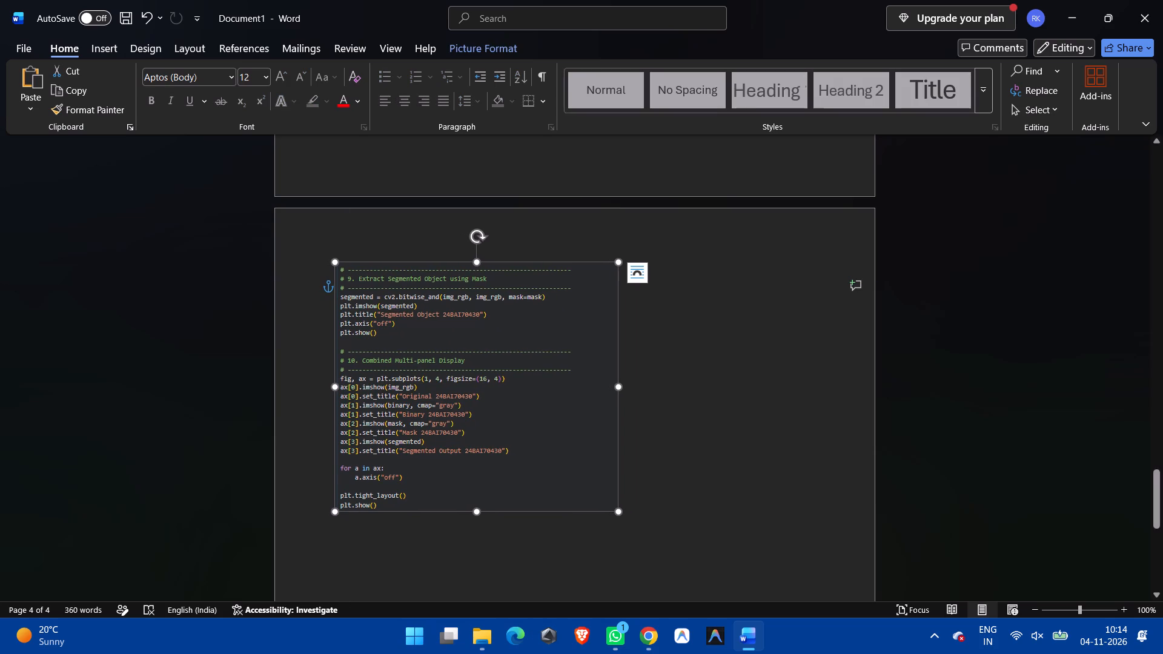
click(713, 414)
Add eight empty lines at the end of the document so the text position extends past the third code screenshot.
scroll(713, 414, down, 1)
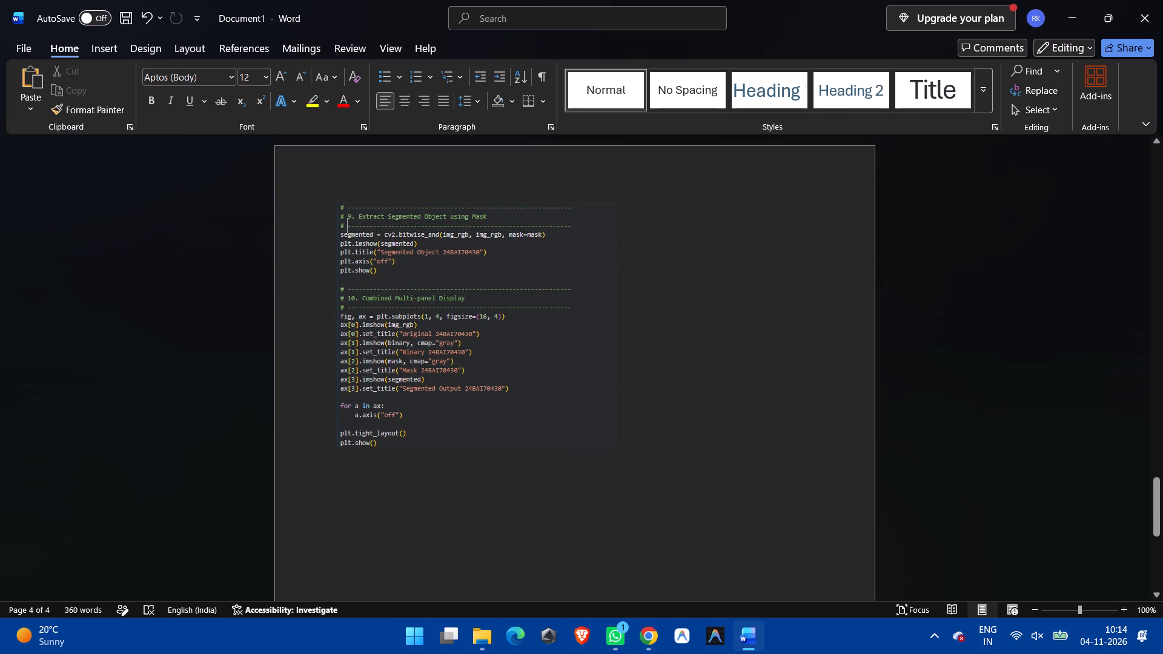
key(Down)
key(Down)
key(Down)
key(Down)
key(Down)
key(Return)
key(Return)
key(Return)
key(Return)
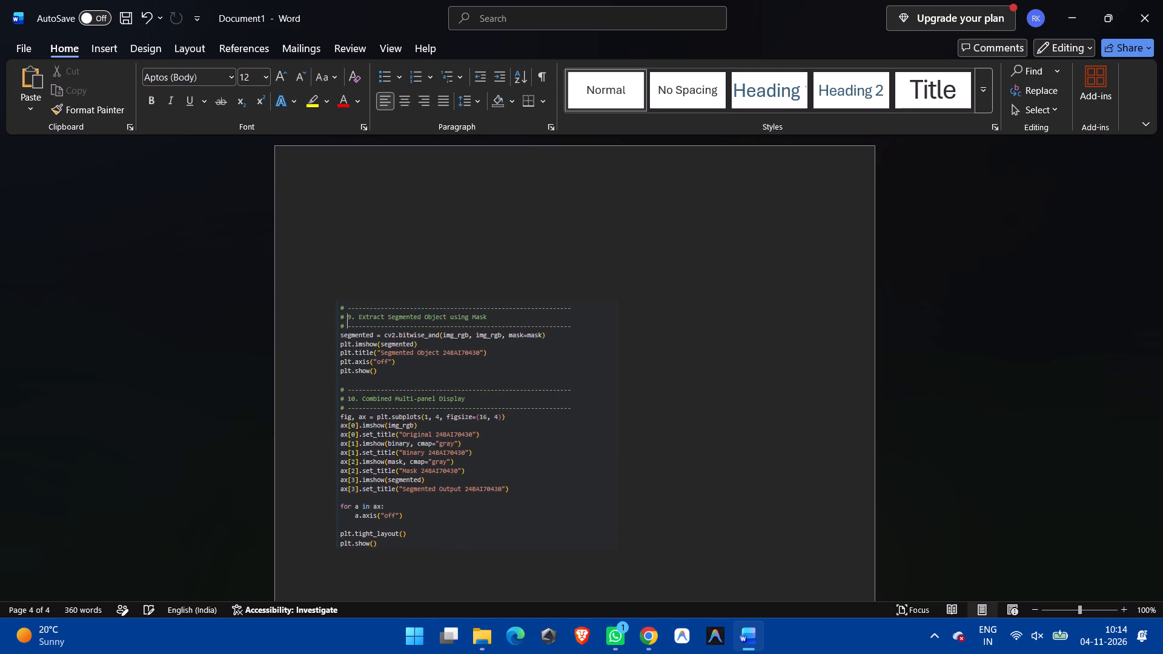
key(Return)
key(Return)
key(Return)
key(Return)
Move the third code screenshot back up near the top of page 4, aligned with the left text margin.
scroll(713, 414, down, 1)
drag(490, 507, 476, 247)
scroll(476, 247, up, 1)
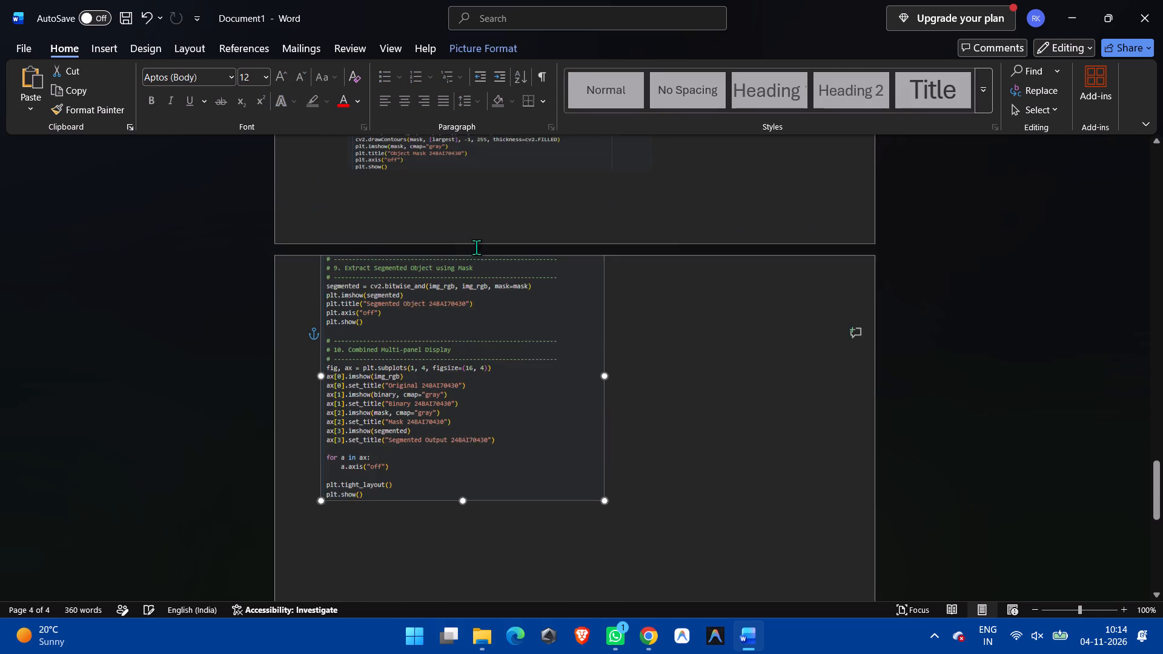
drag(478, 399, 502, 428)
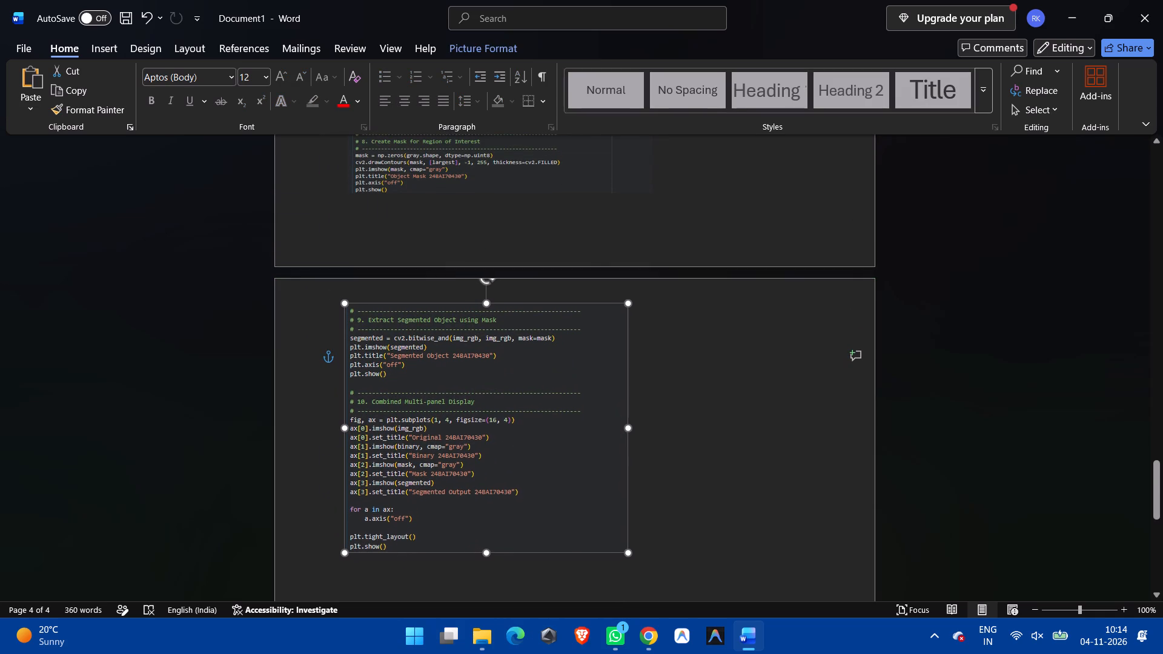
drag(502, 428, 508, 426)
Add another empty line below the third code screenshot.
scroll(508, 426, down, 2)
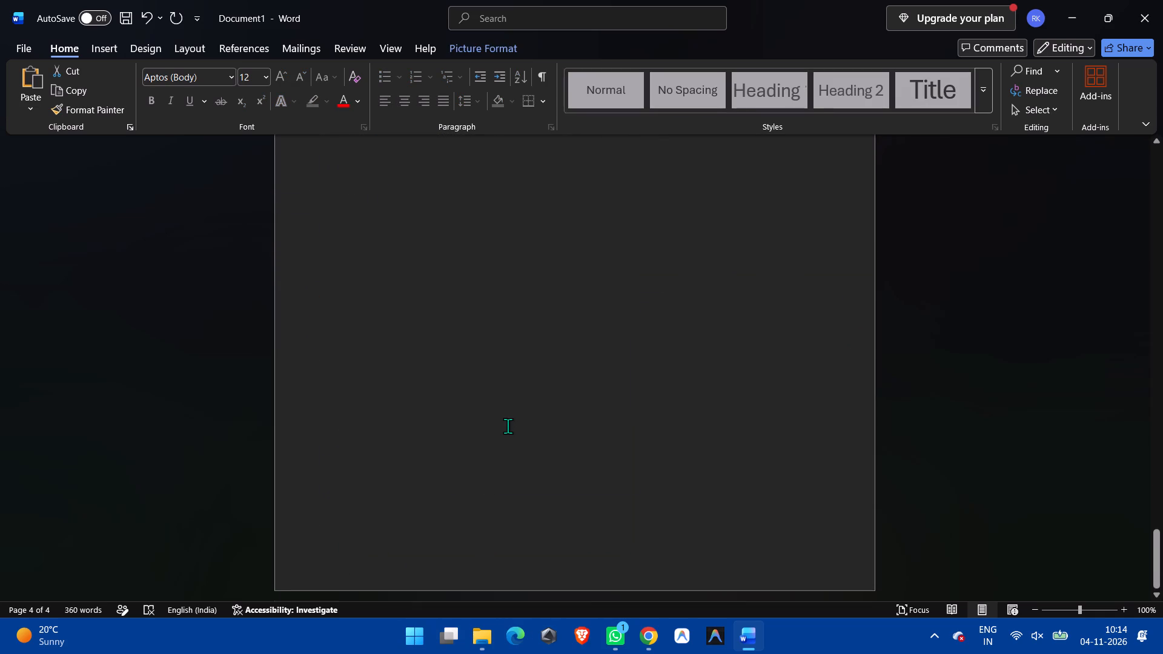
scroll(495, 500, up, 2)
click(495, 500)
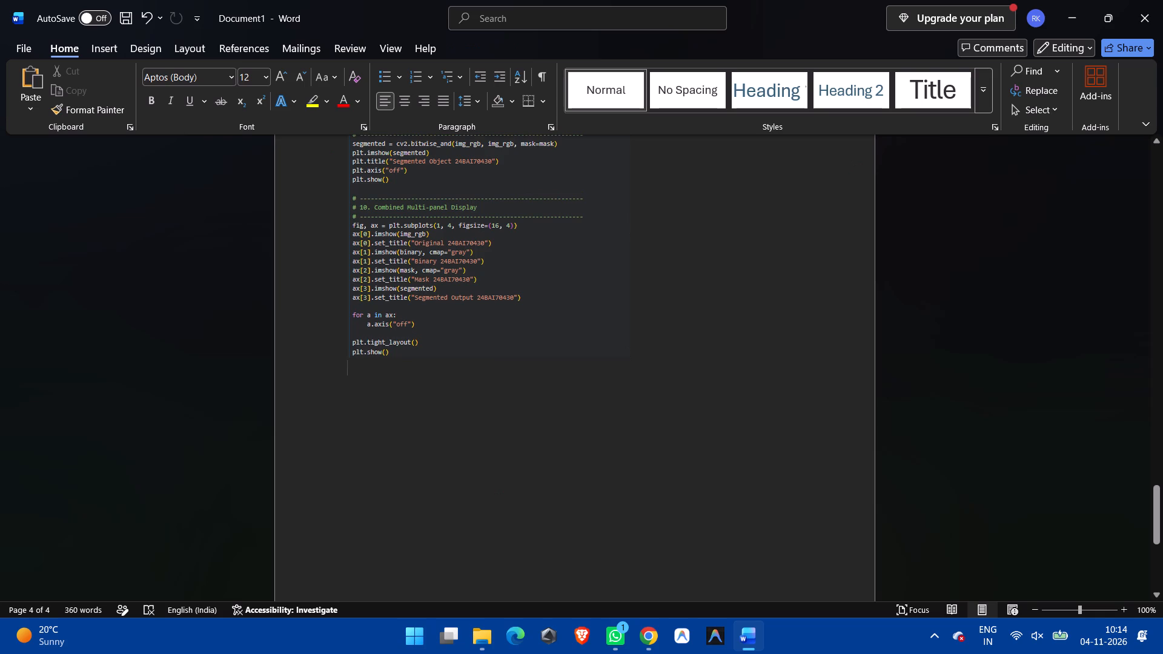
key(Return)
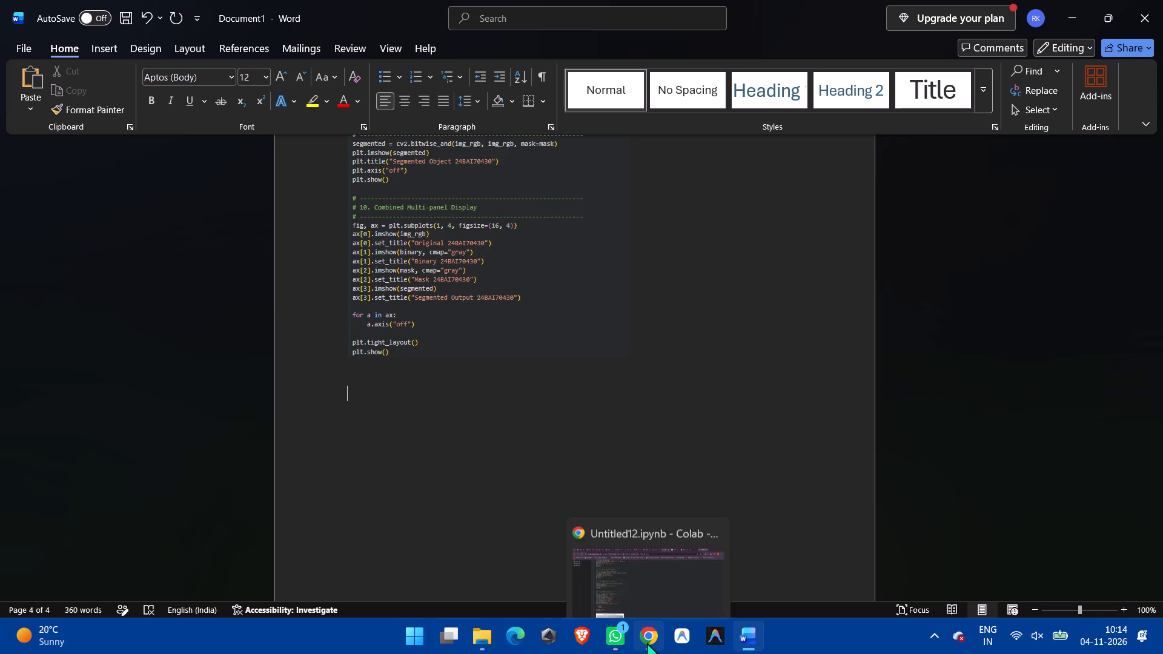
Switch to the Colab notebook in Chrome and capture a screenshot of the output from the image shape line through the grayscale image.
click(646, 552)
scroll(502, 455, down, 3)
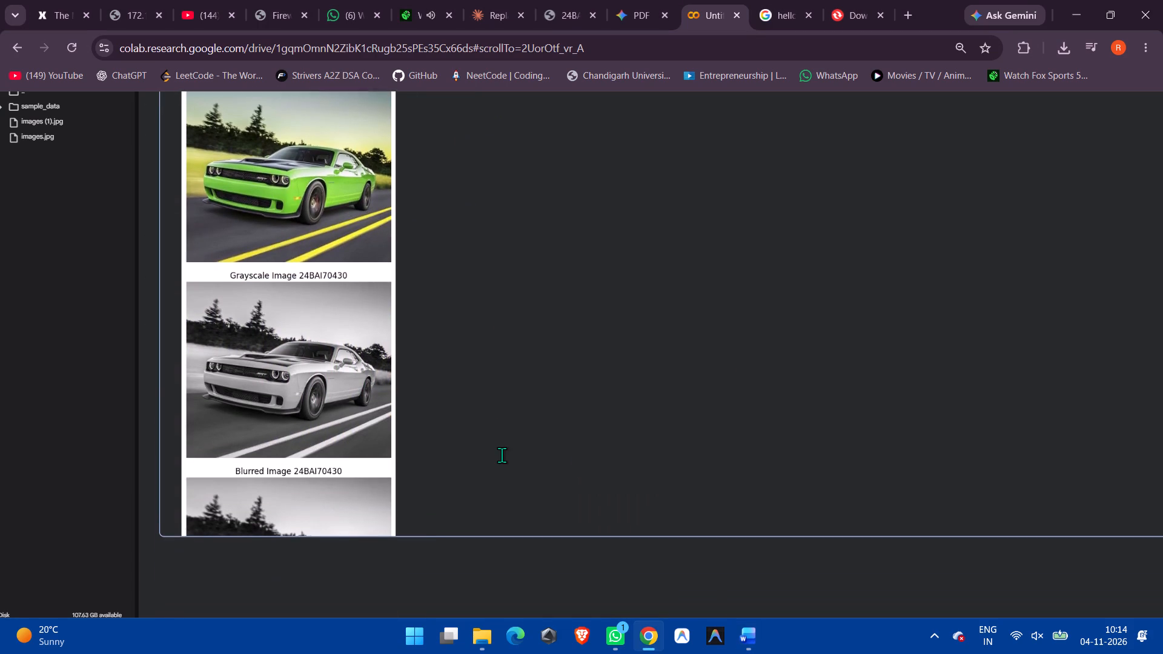
scroll(502, 455, up, 1)
key(Print)
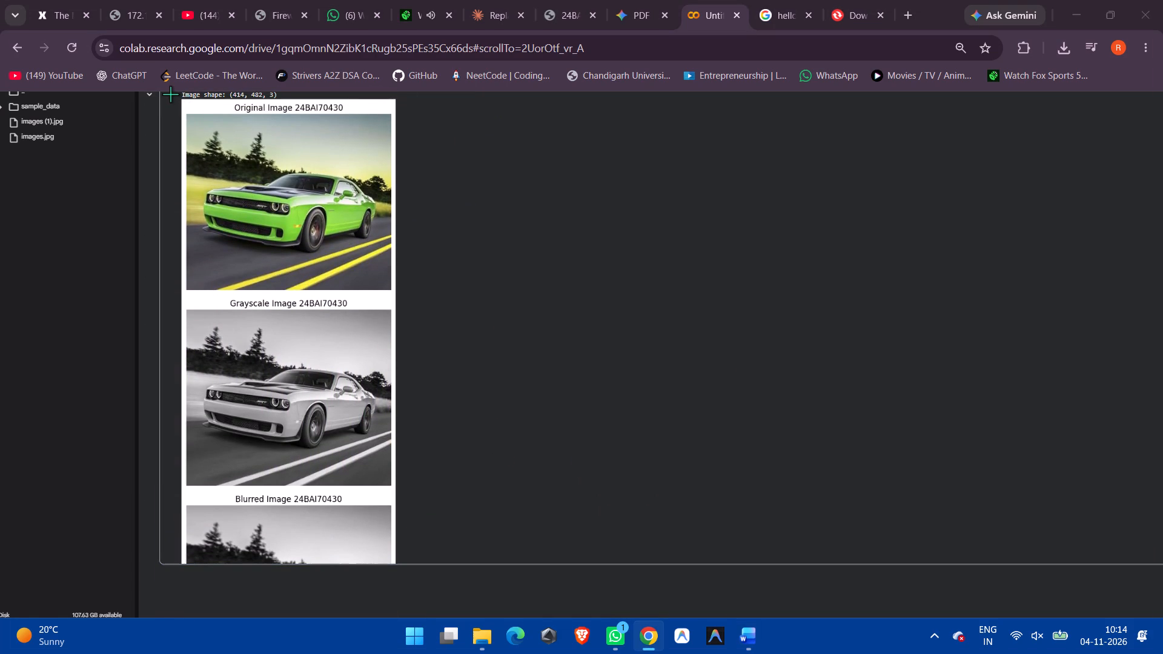
key(Escape)
scroll(233, 163, up, 1)
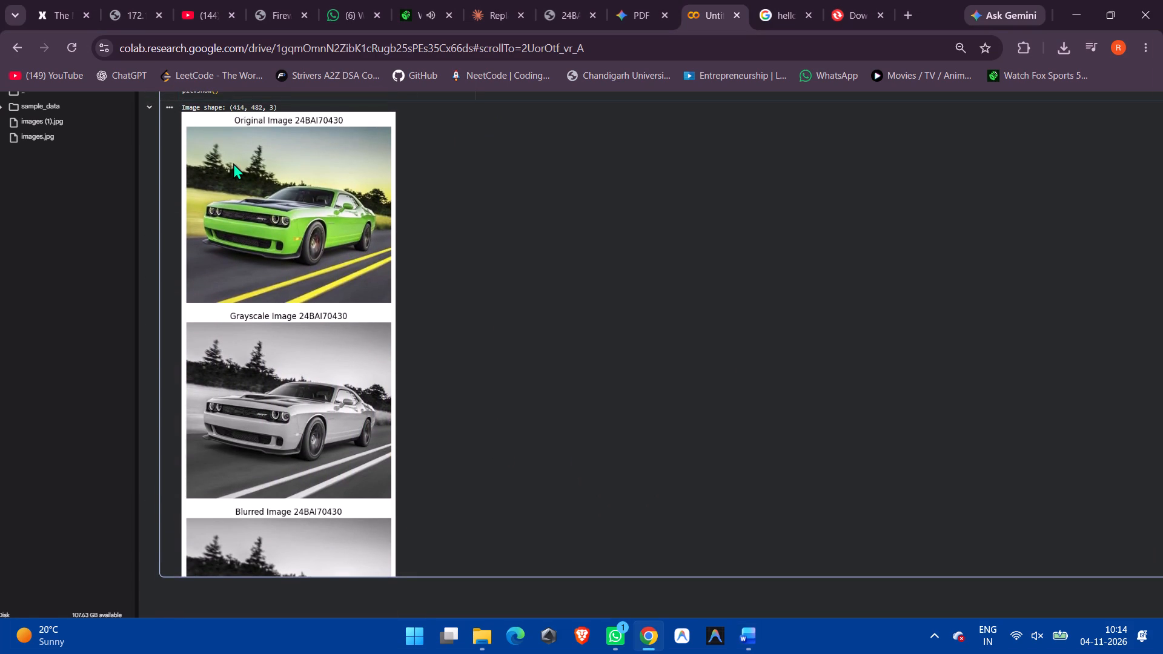
scroll(233, 163, up, 1)
key(Print)
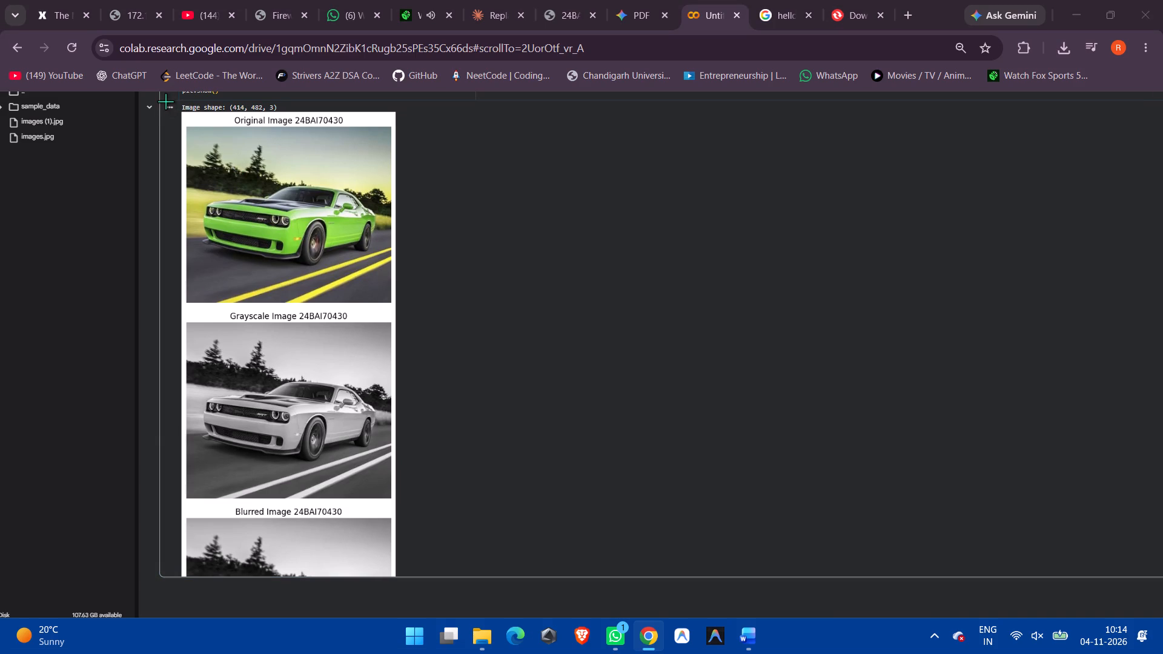
drag(165, 101, 514, 520)
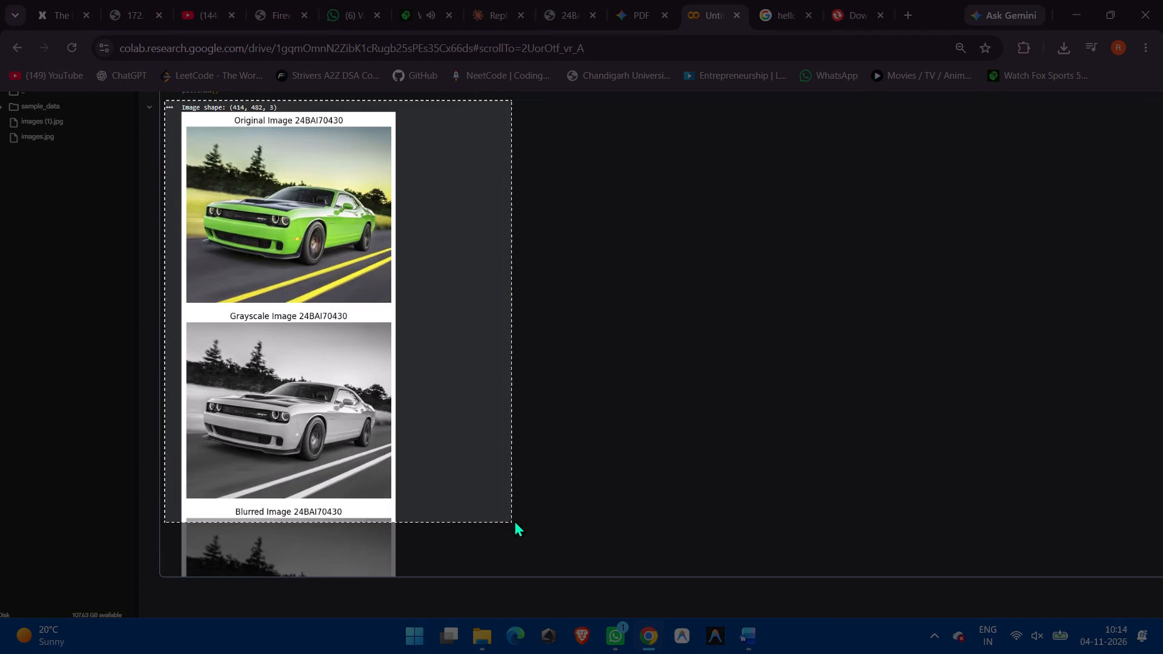
drag(514, 520, 429, 510)
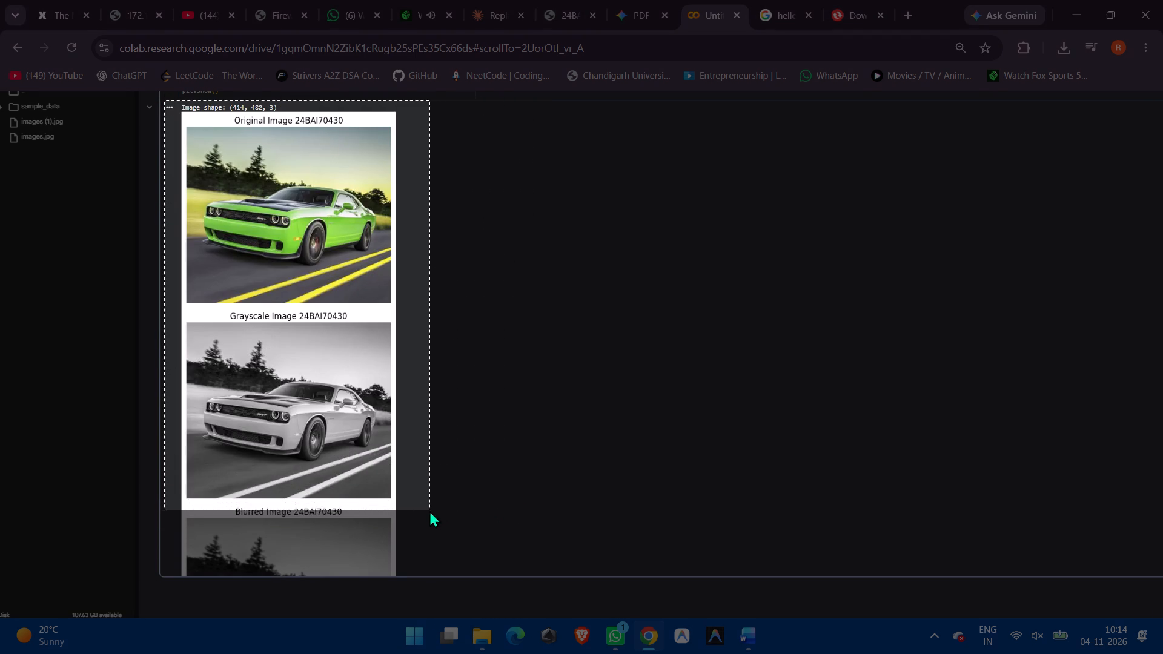
drag(429, 510, 411, 508)
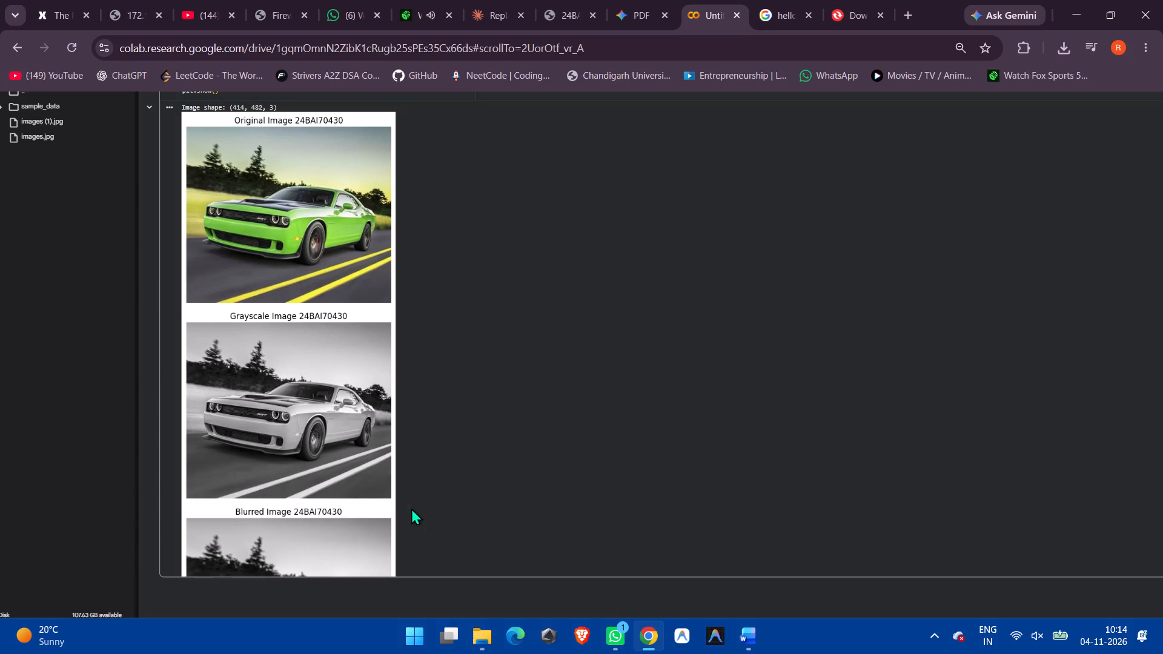
Switch to Word and paste the original and grayscale output screenshot below the last code screenshot on page 4.
click(754, 641)
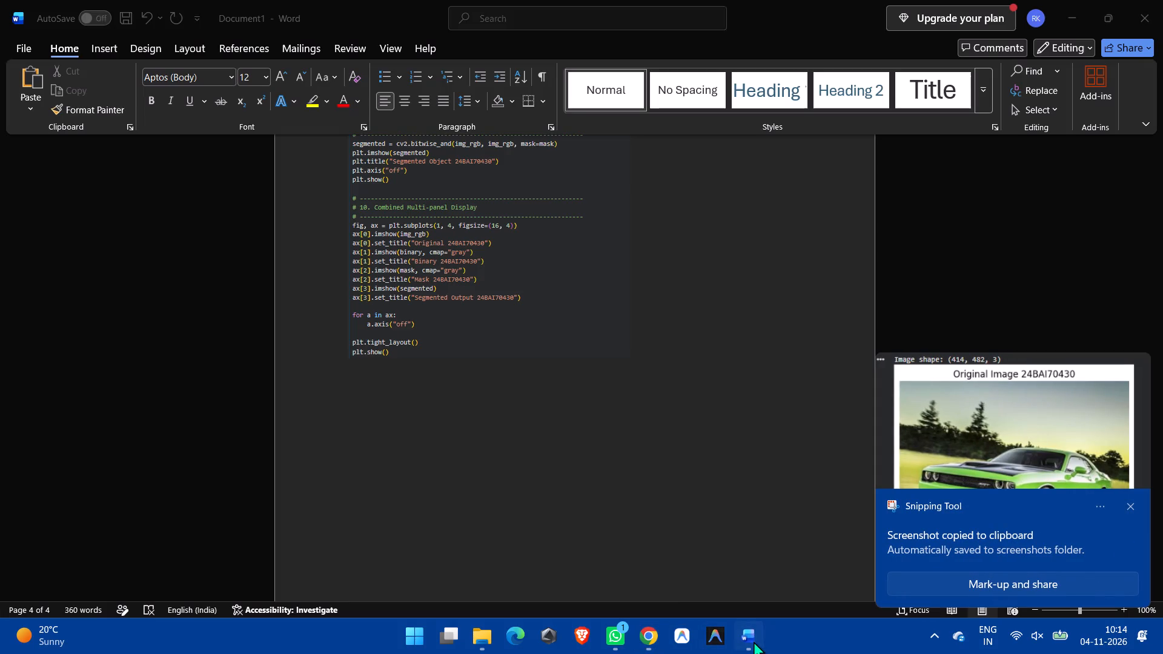
key(ctrl+v)
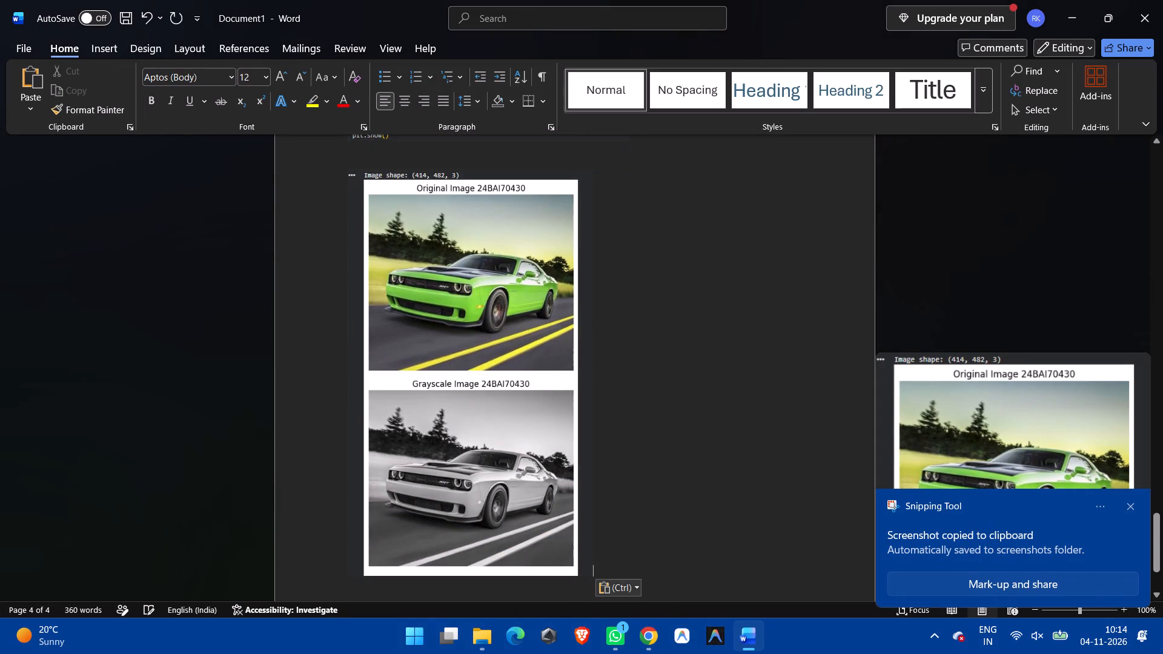
Shrink the original and grayscale output screenshot proportionally to about four-fifths of its size, leaving the text cursor just after it.
drag(508, 494, 506, 461)
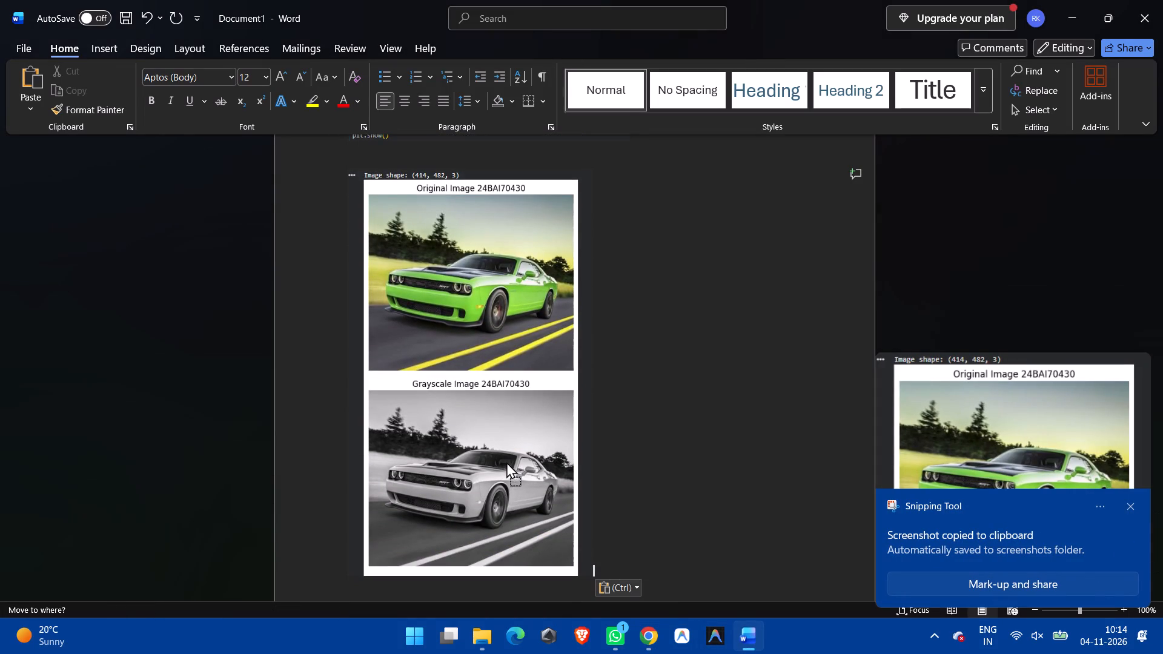
drag(506, 461, 482, 267)
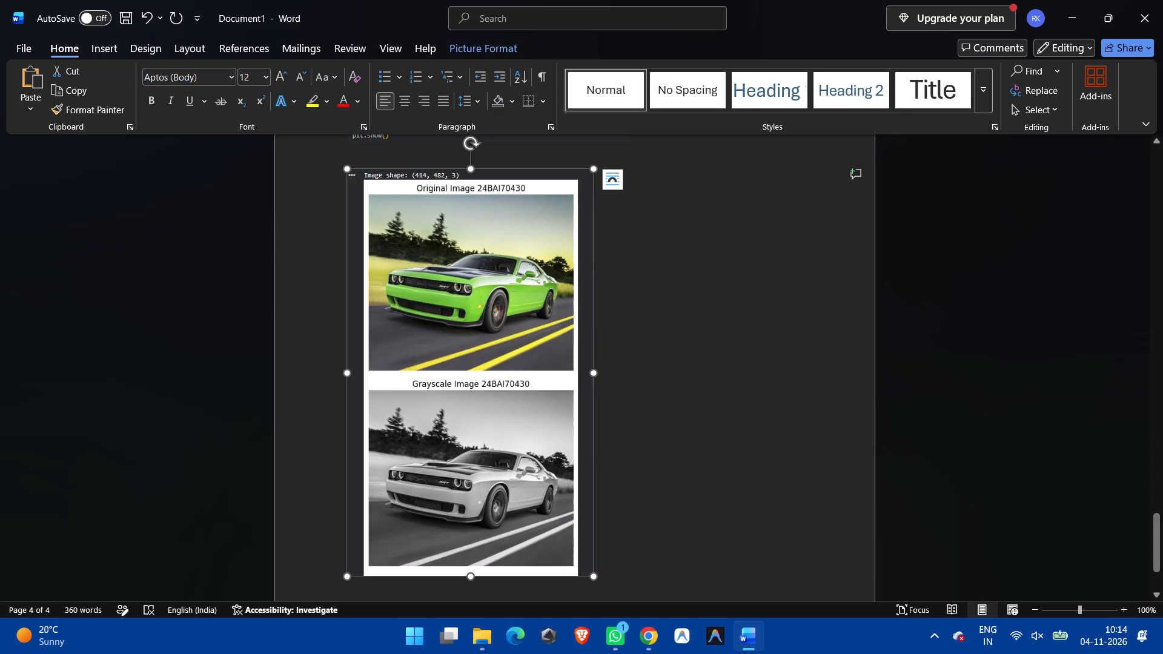
drag(592, 576, 569, 458)
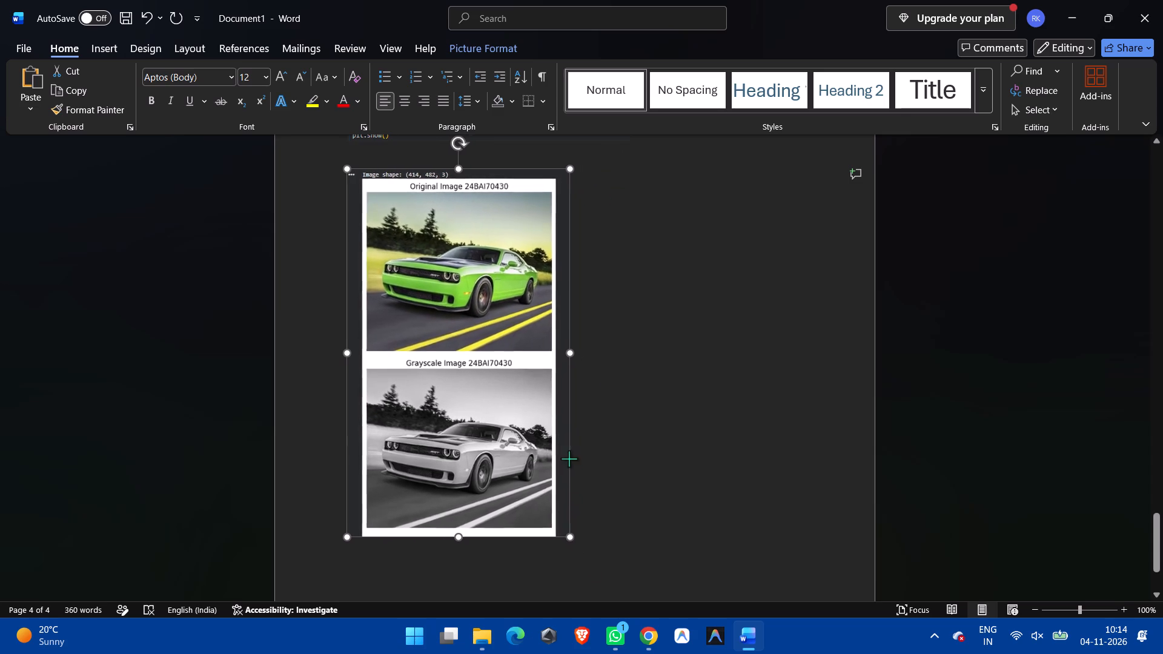
drag(569, 458, 545, 429)
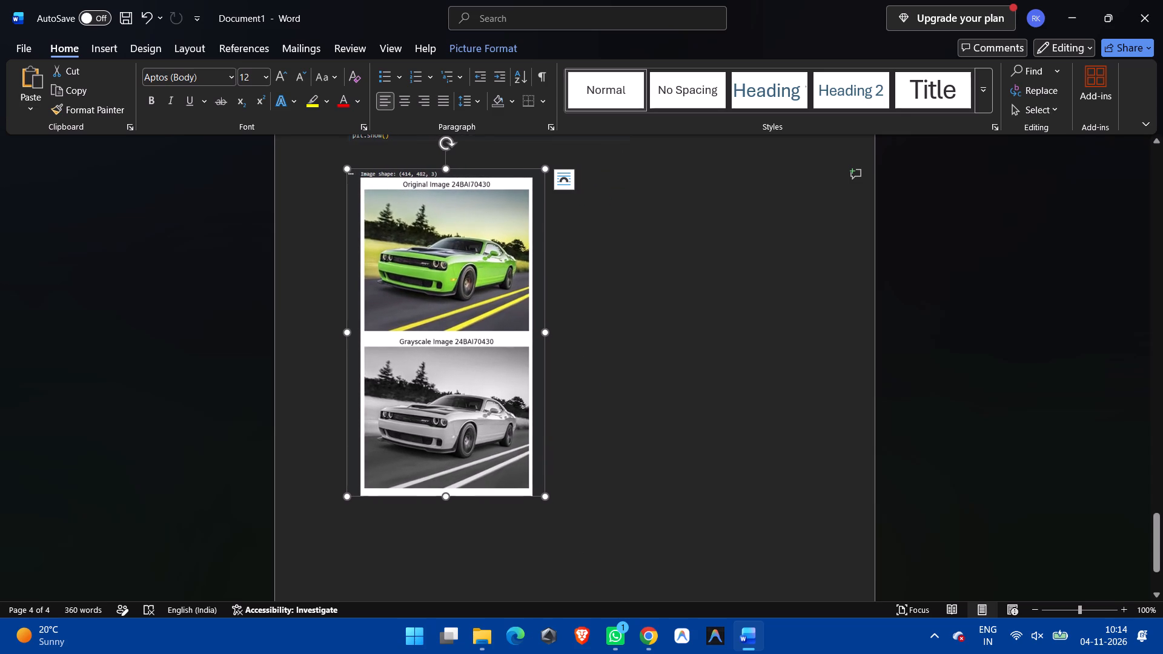
click(597, 353)
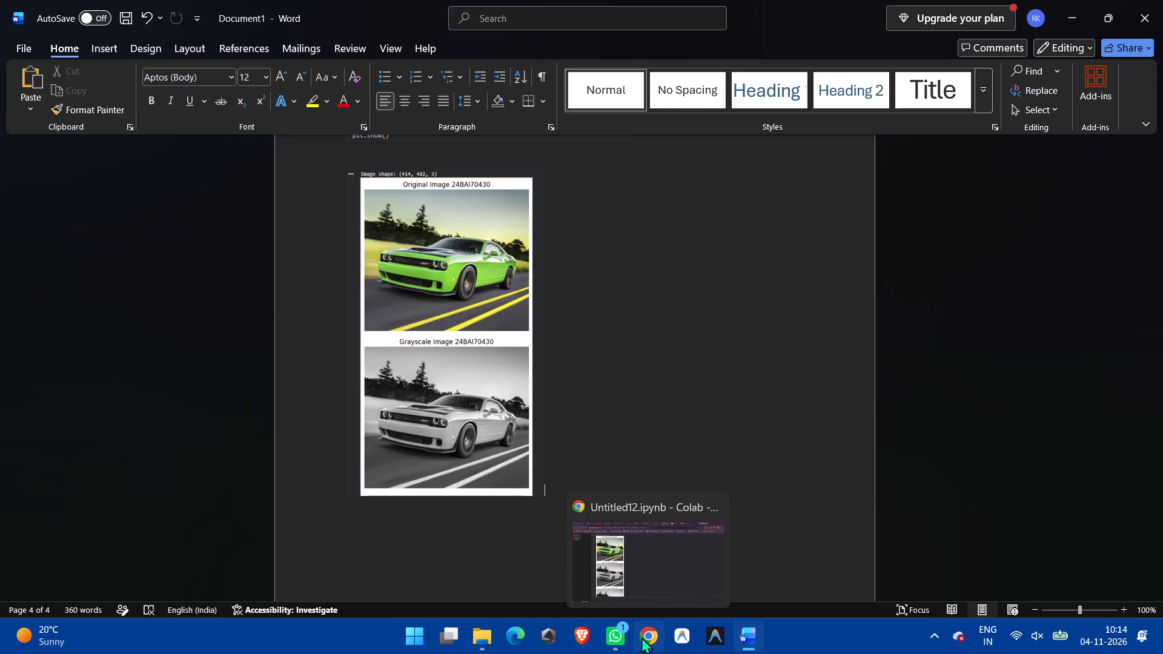
Return to the Colab output in Chrome and capture the blurred and binary thresholded images, including the contour count and area lines.
click(639, 583)
scroll(517, 481, down, 4)
scroll(517, 481, right, 1)
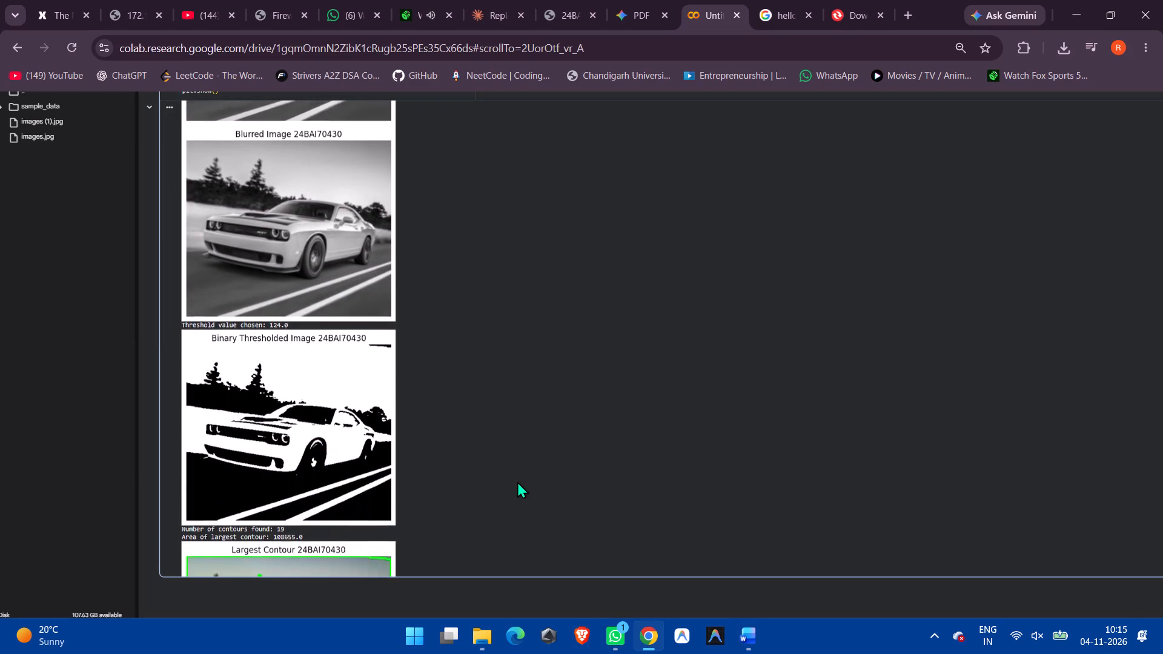
scroll(517, 481, right, 1)
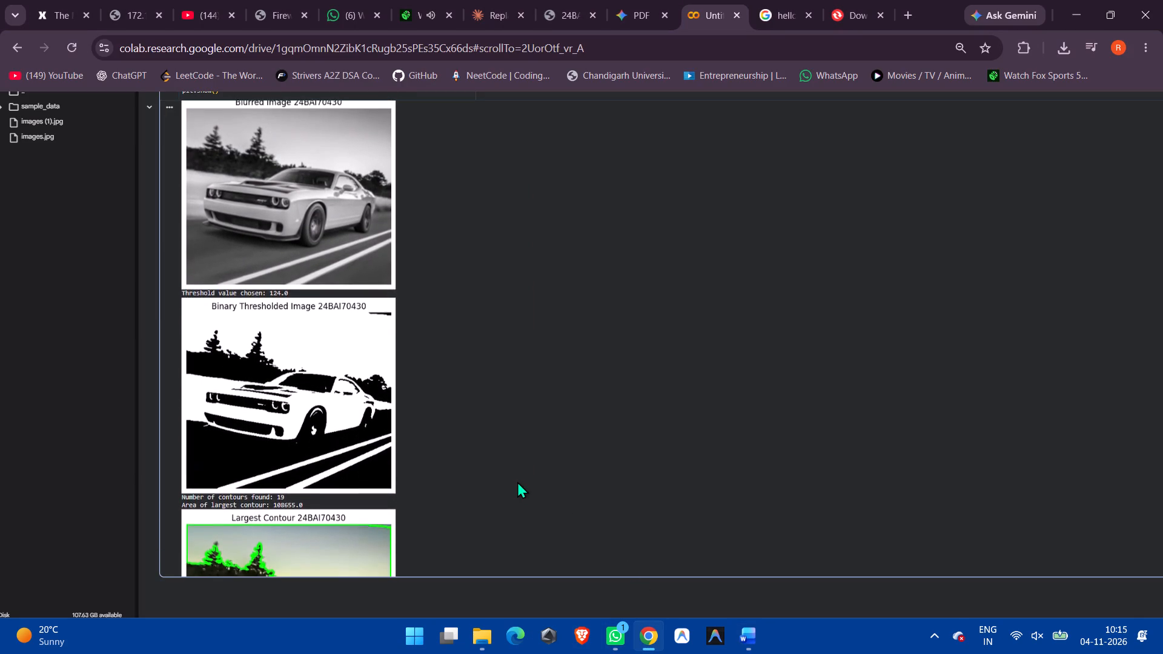
scroll(517, 481, right, 1)
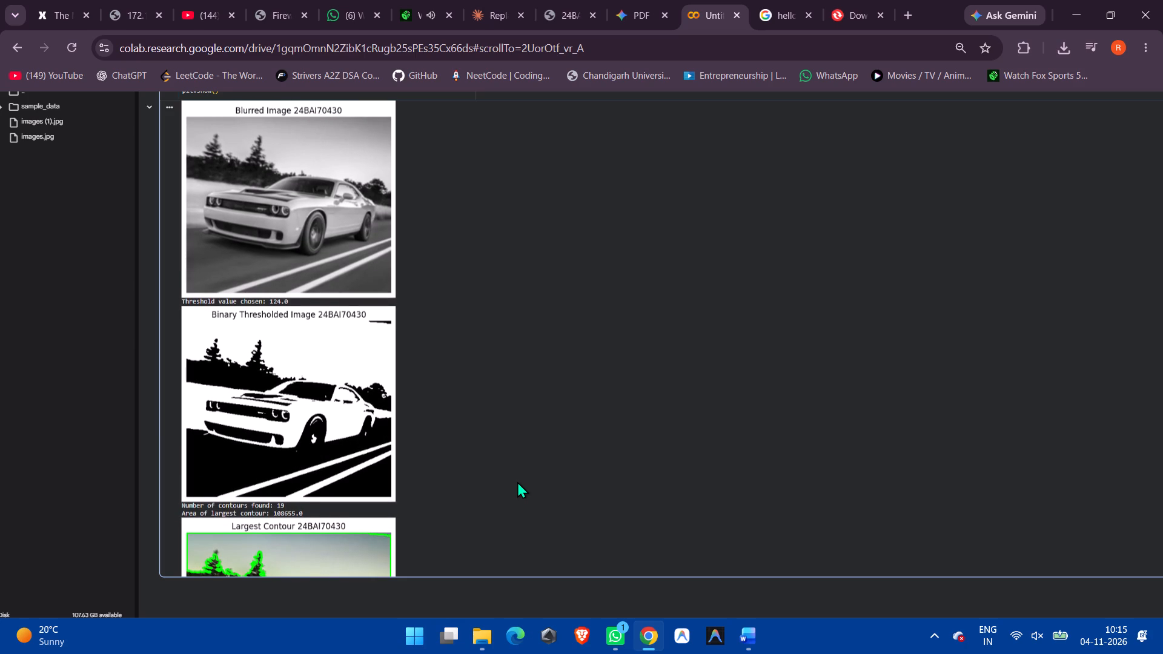
key(Print)
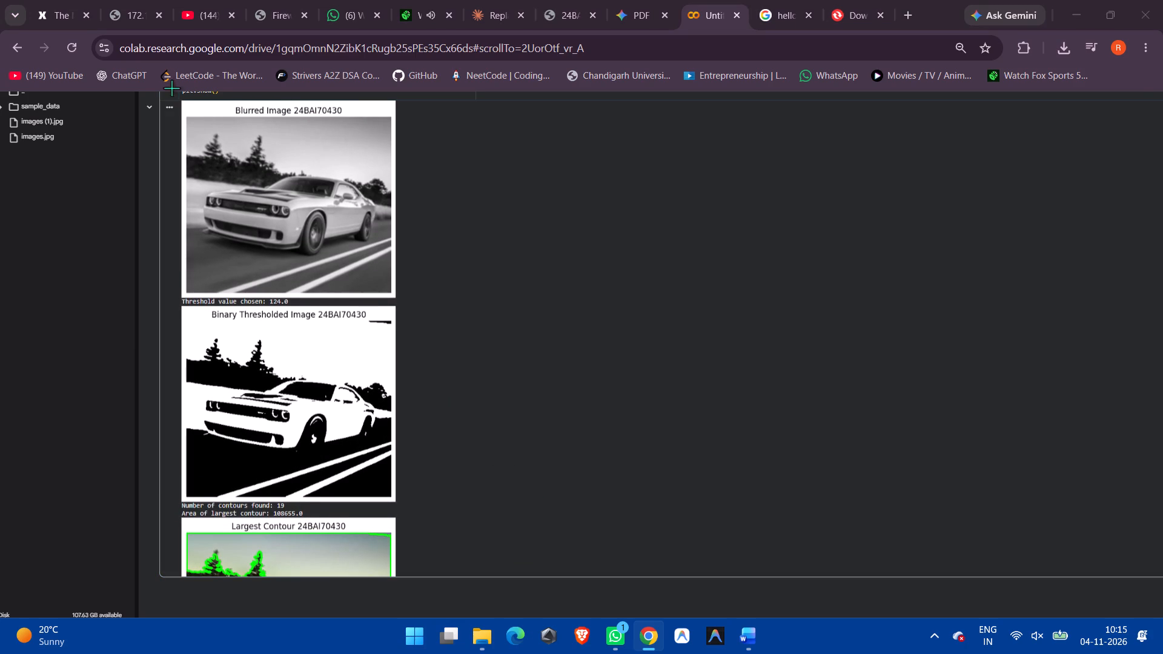
drag(176, 99, 479, 532)
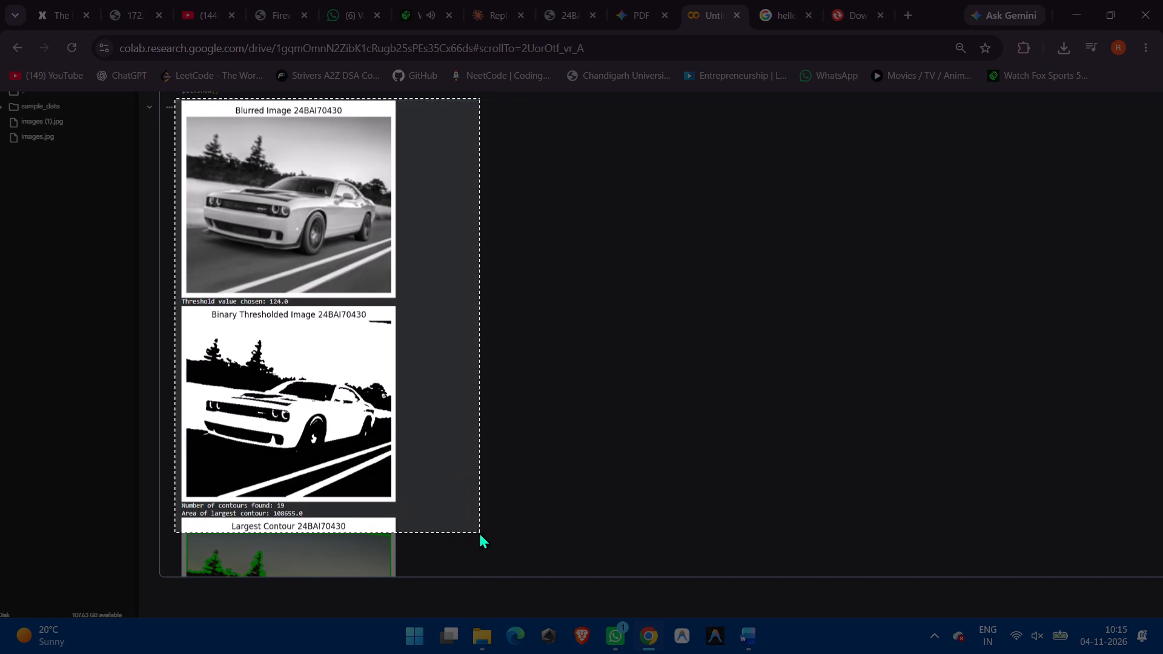
drag(479, 532, 446, 525)
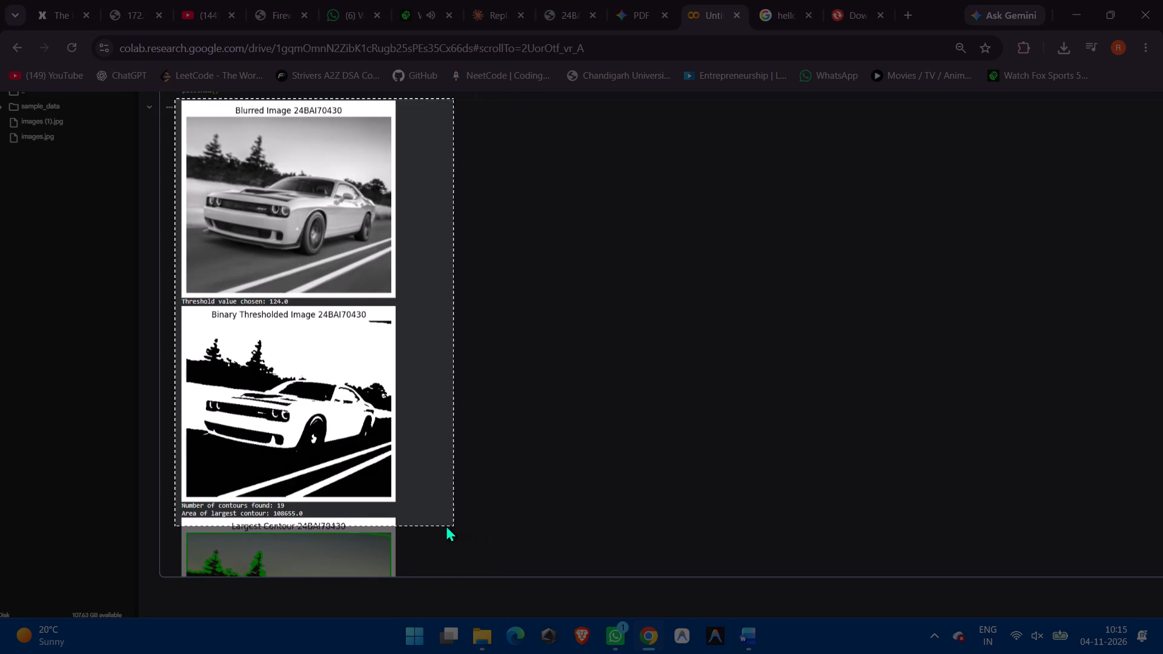
drag(446, 525, 406, 521)
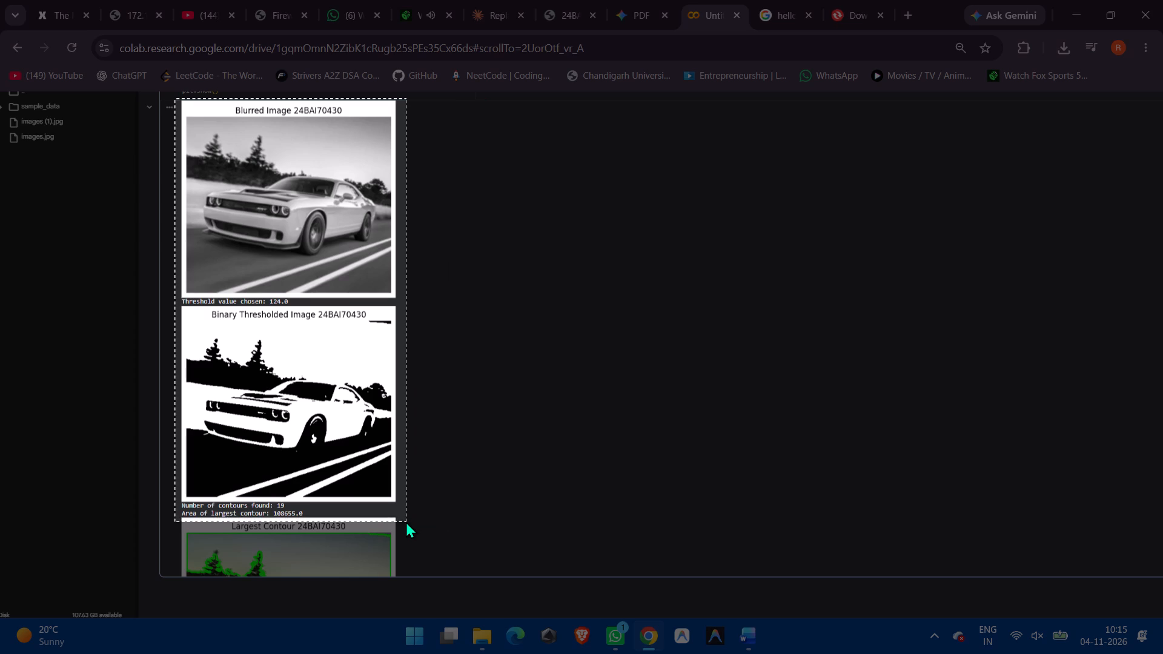
drag(406, 521, 406, 520)
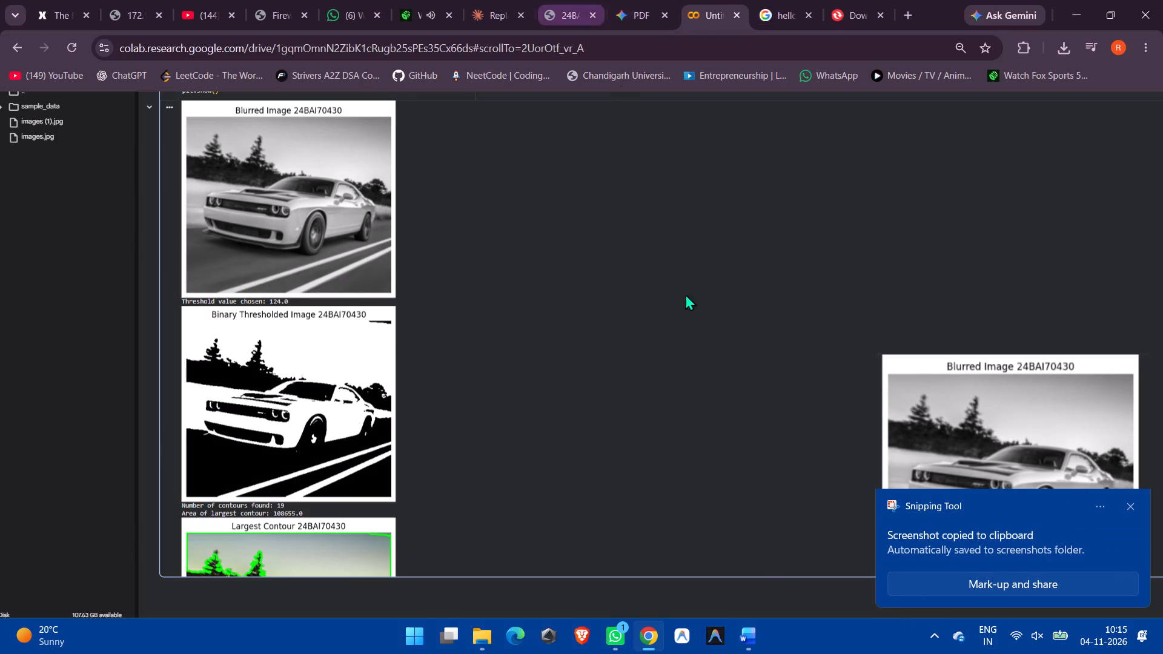
Switch to Word and paste the blurred and binary thresholded screenshot directly after the first output screenshot.
click(758, 635)
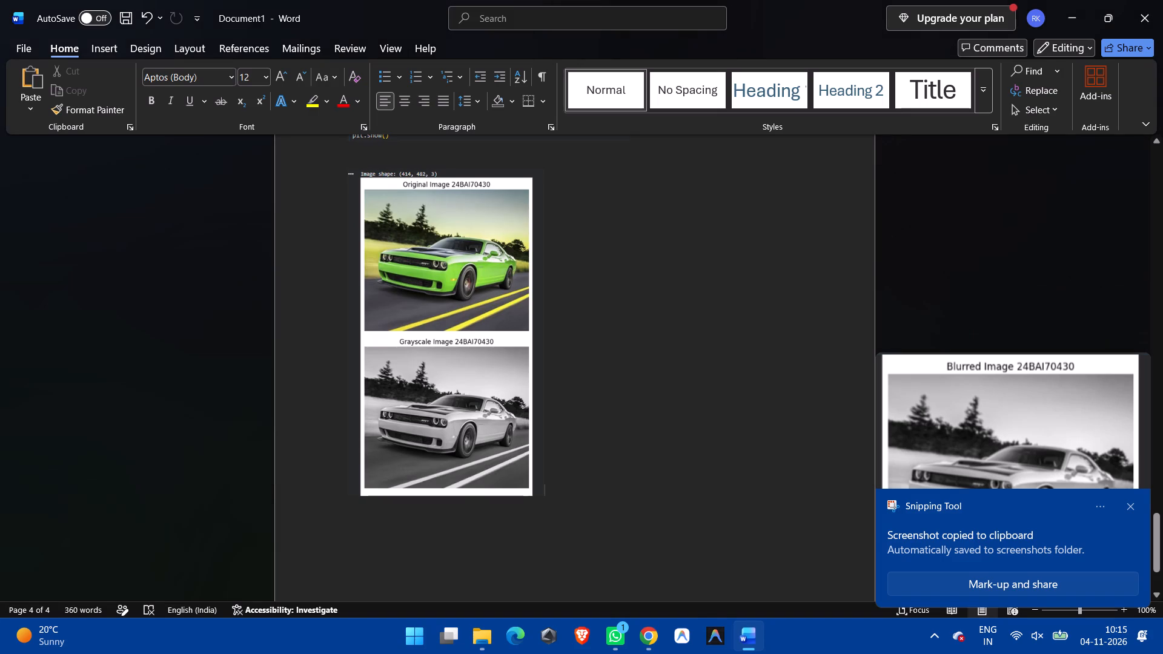
key(ctrl+v)
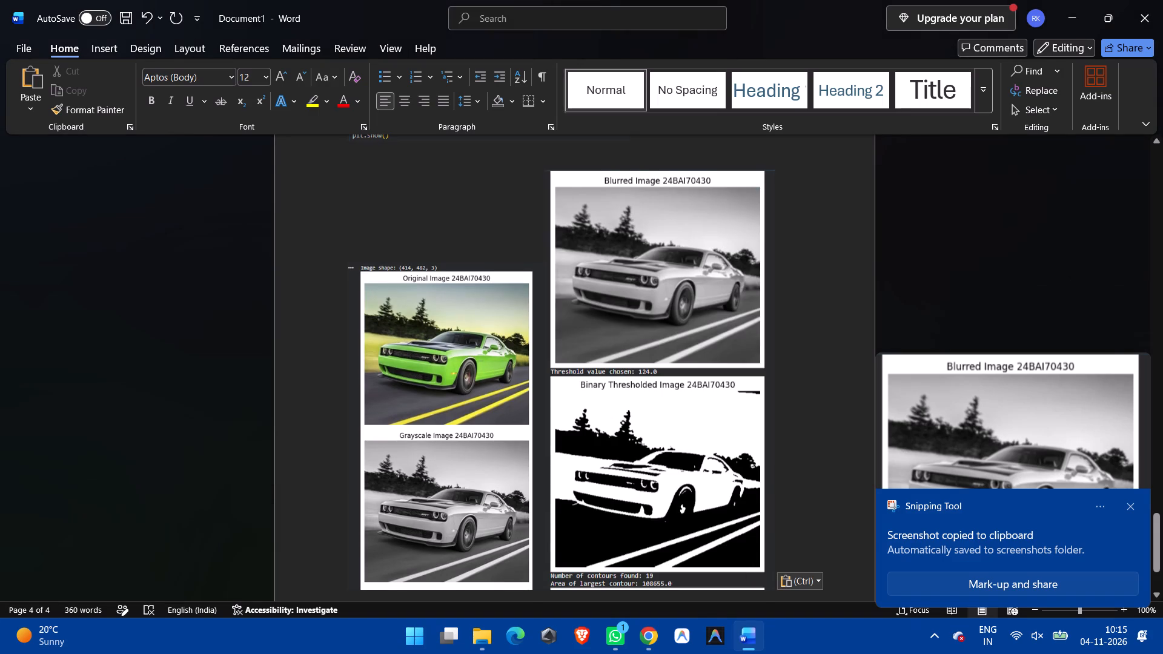
scroll(686, 386, up, 2)
scroll(686, 386, down, 3)
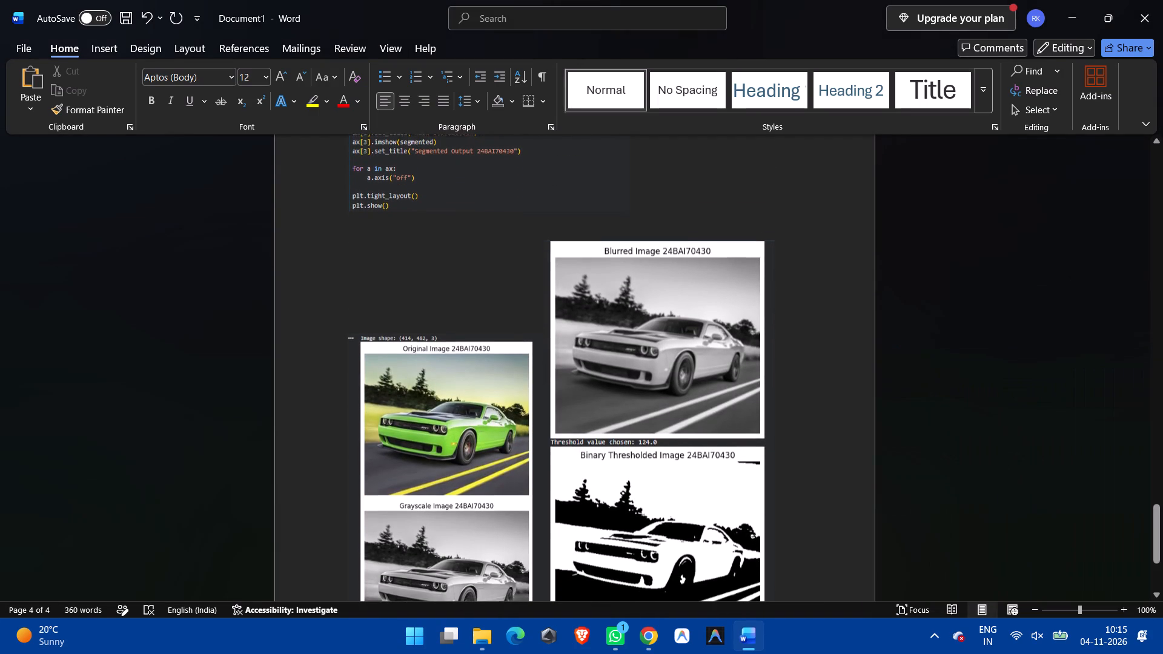
scroll(686, 386, down, 1)
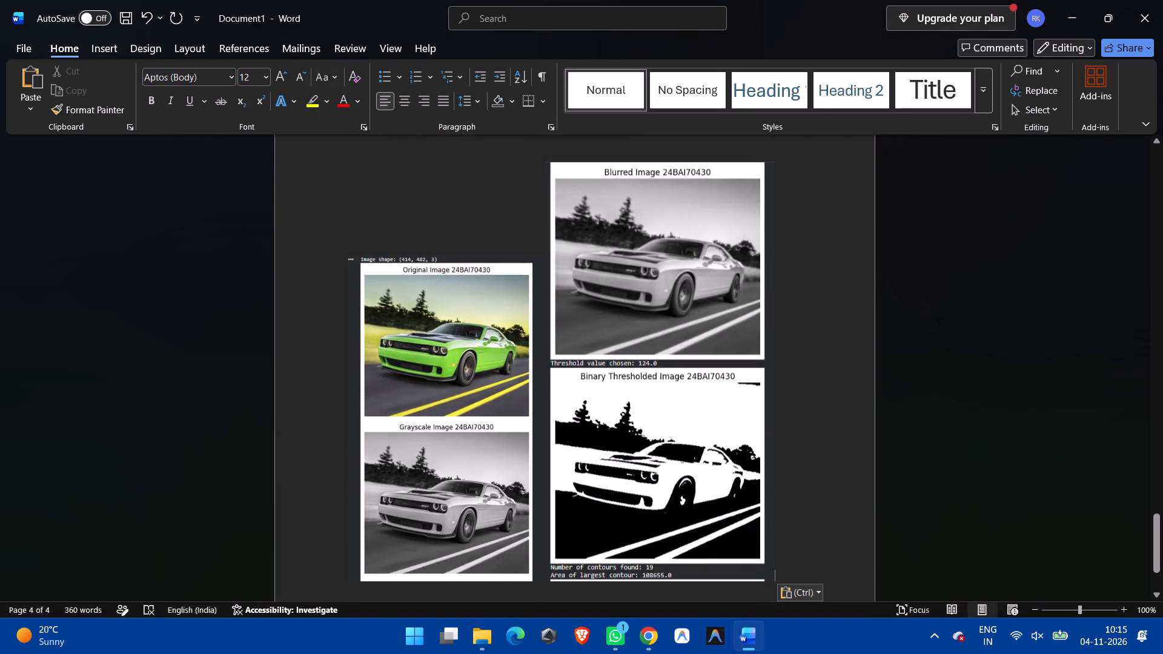
Set the text wrapping of the blurred and binary thresholded screenshot to In Front of Text.
click(700, 355)
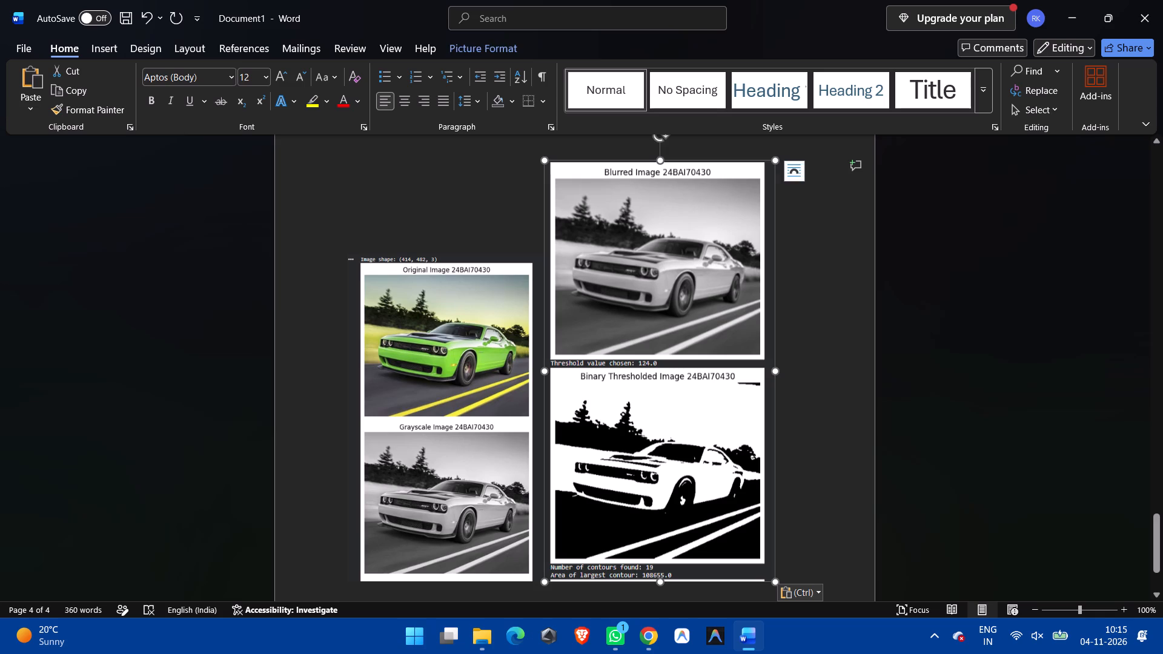
click(802, 171)
click(903, 319)
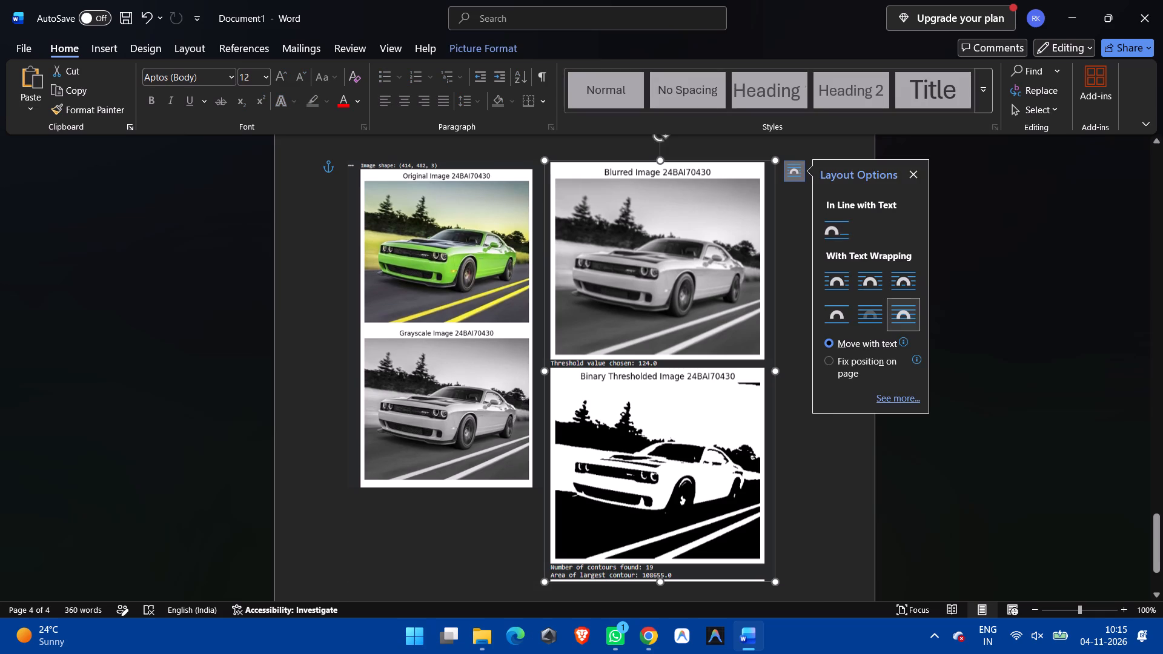
Shrink the blurred and binary thresholded screenshot to nearly the height of the first output screenshot and align it beside that one.
drag(776, 584, 709, 510)
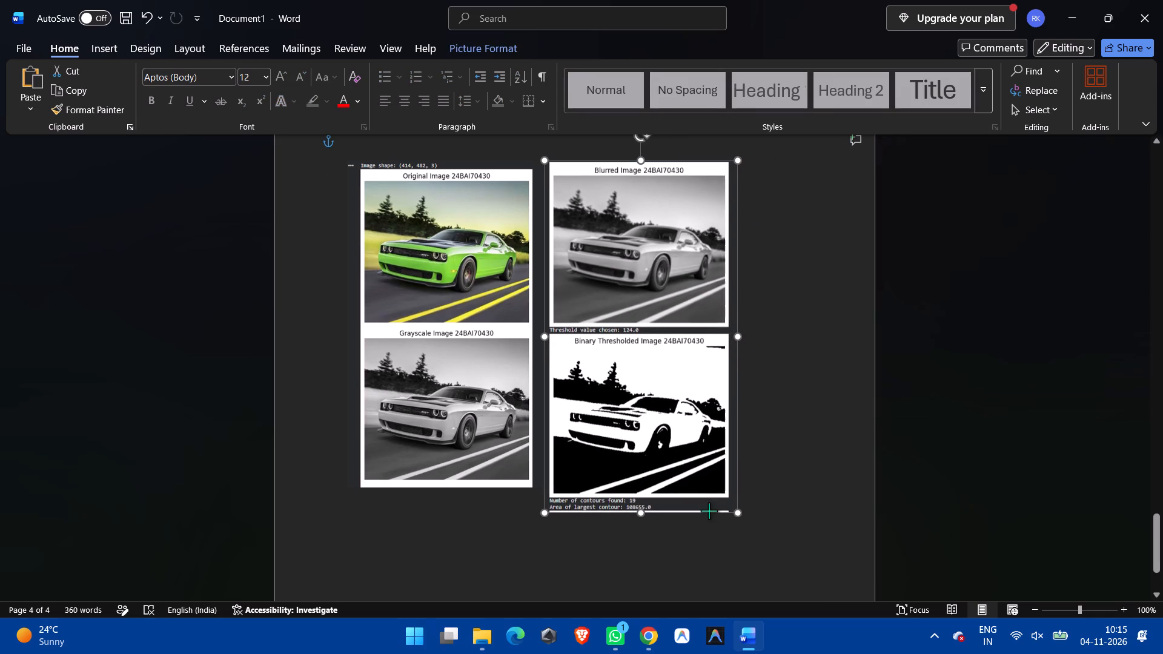
drag(709, 510, 699, 503)
drag(663, 416, 668, 418)
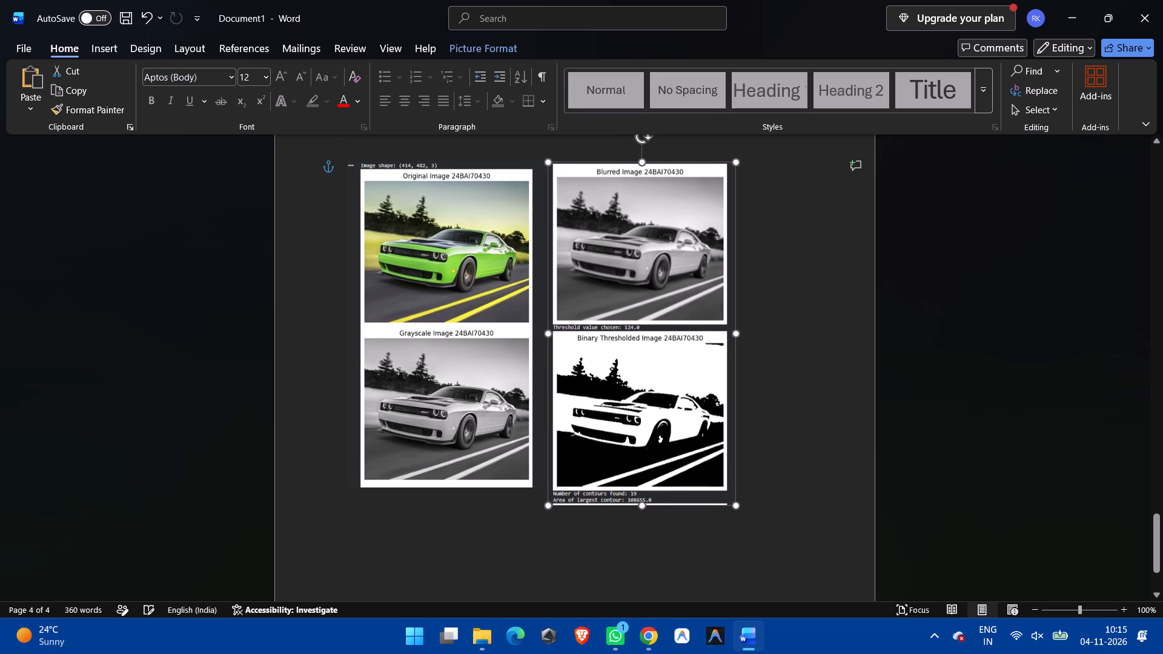
drag(668, 418, 668, 416)
click(785, 405)
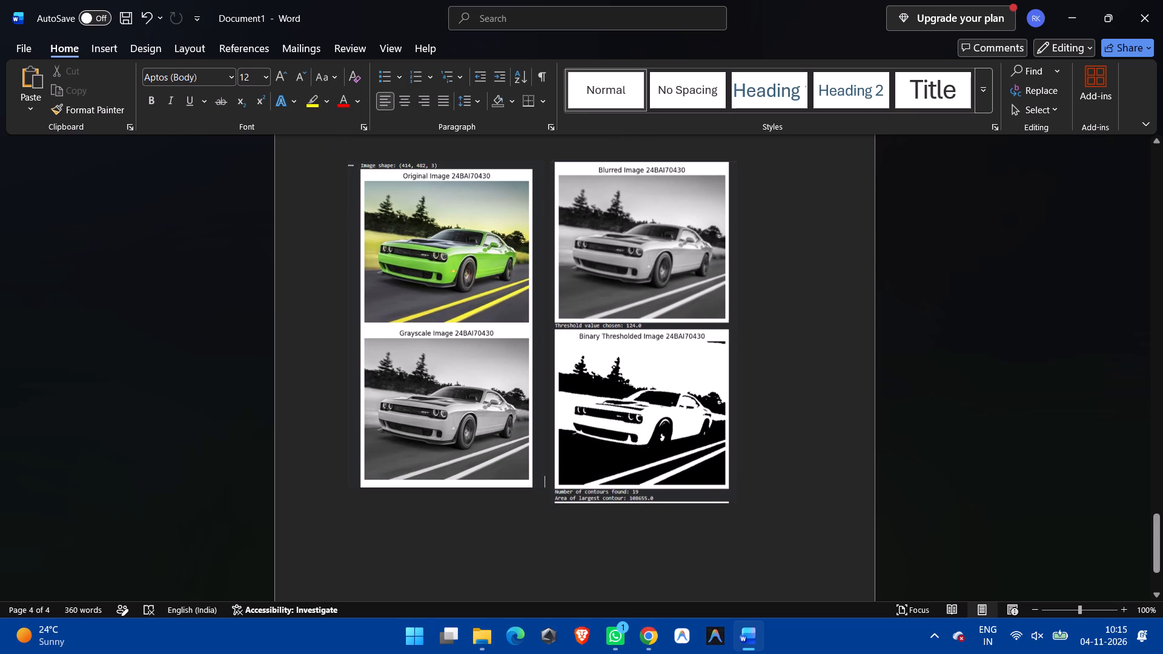
Stretch the original and grayscale output screenshot slightly taller so its height better matches the neighbouring screenshot.
scroll(785, 405, up, 1)
click(453, 397)
scroll(453, 397, down, 1)
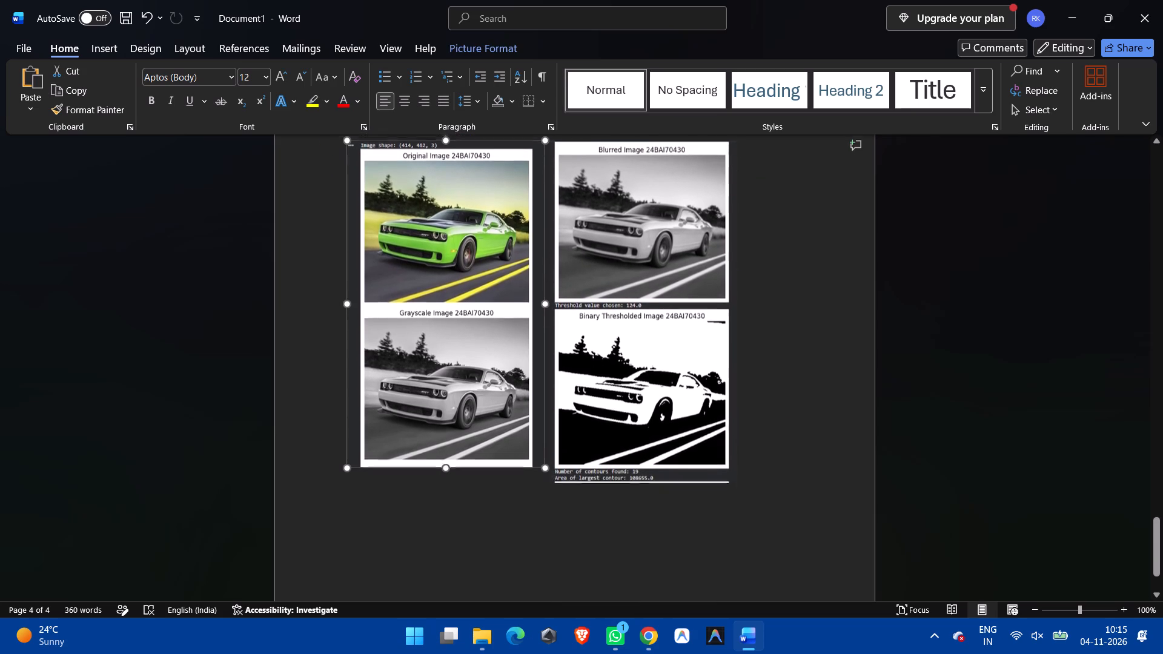
drag(445, 460, 443, 474)
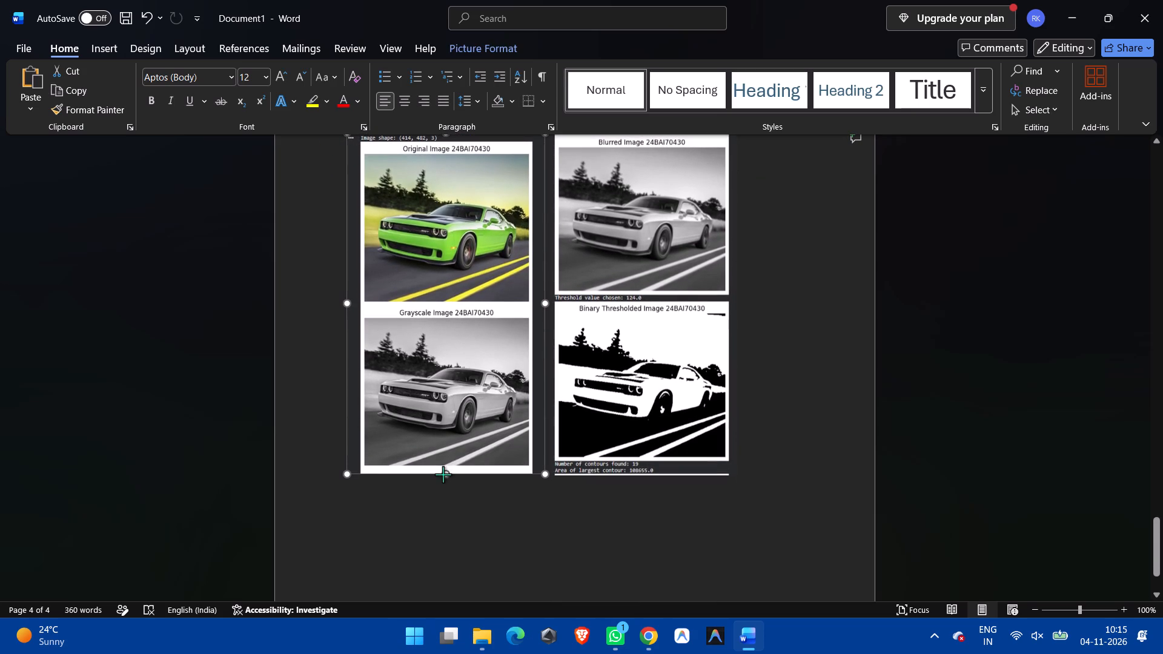
drag(443, 474, 443, 467)
right_click(818, 447)
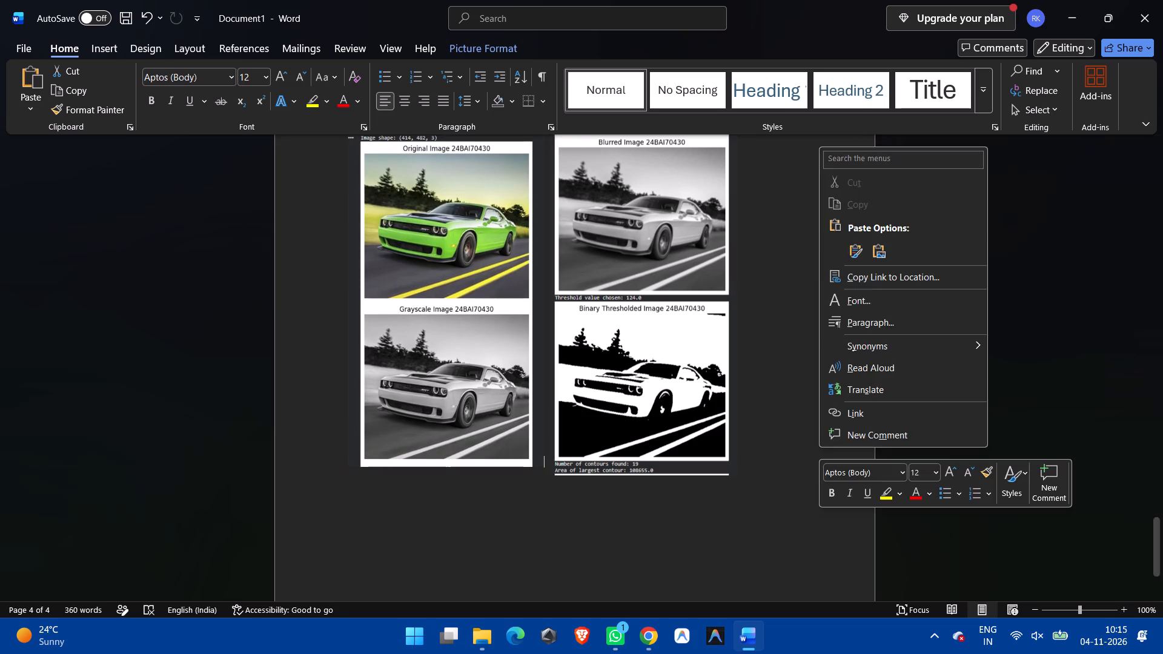
click(818, 447)
scroll(804, 453, up, 2)
scroll(804, 453, down, 1)
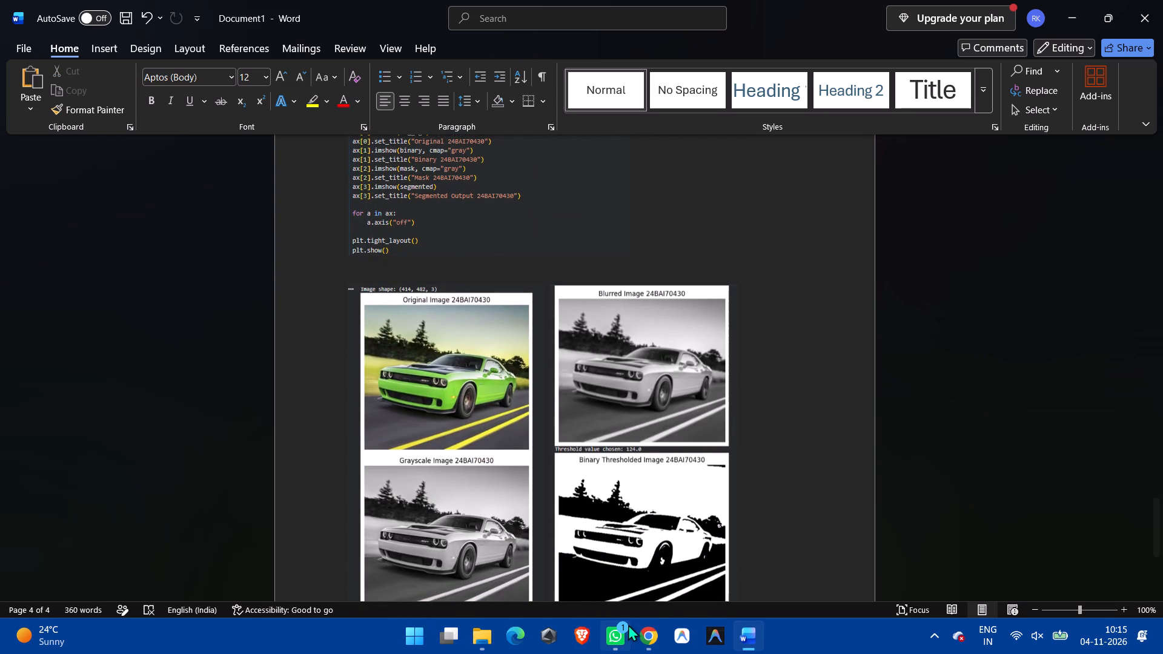
Switch to the Colab notebook in Chrome and capture a screenshot of the Largest Contour and Object Mask outputs.
scroll(715, 242, down, 1)
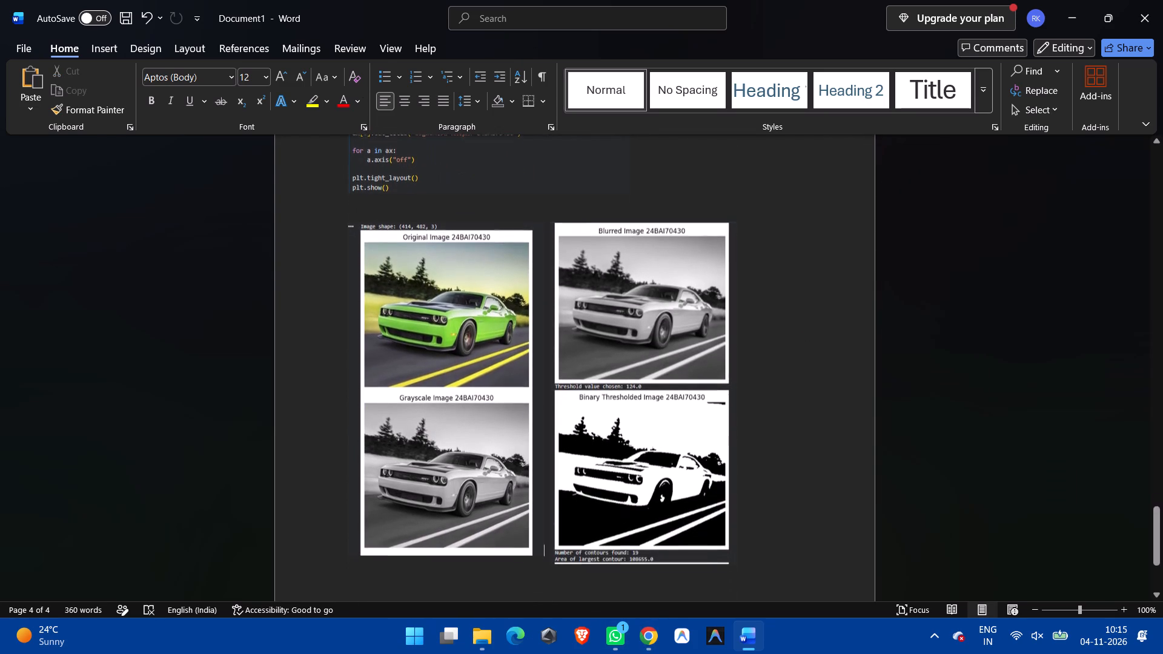
click(658, 564)
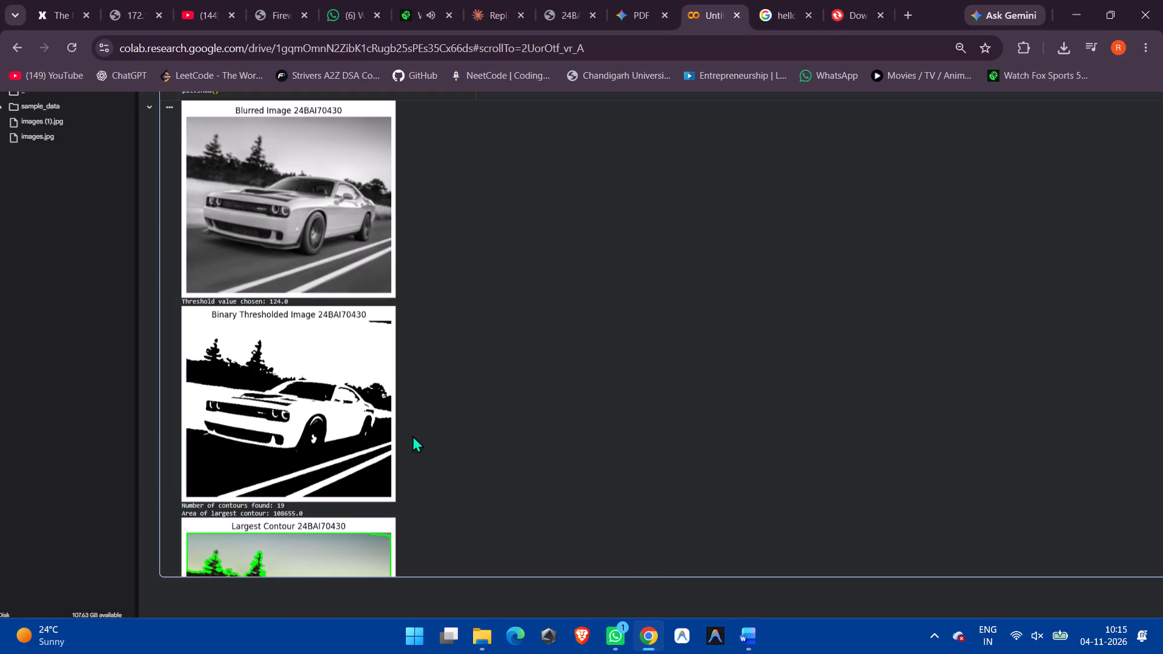
scroll(245, 327, down, 6)
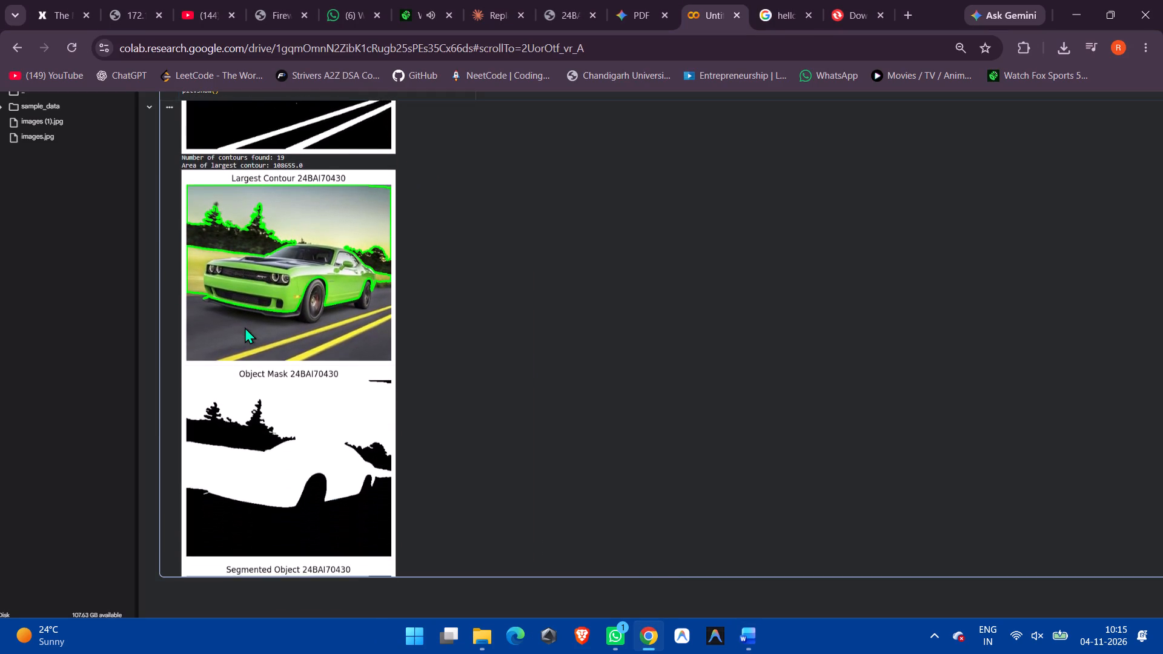
scroll(245, 327, down, 1)
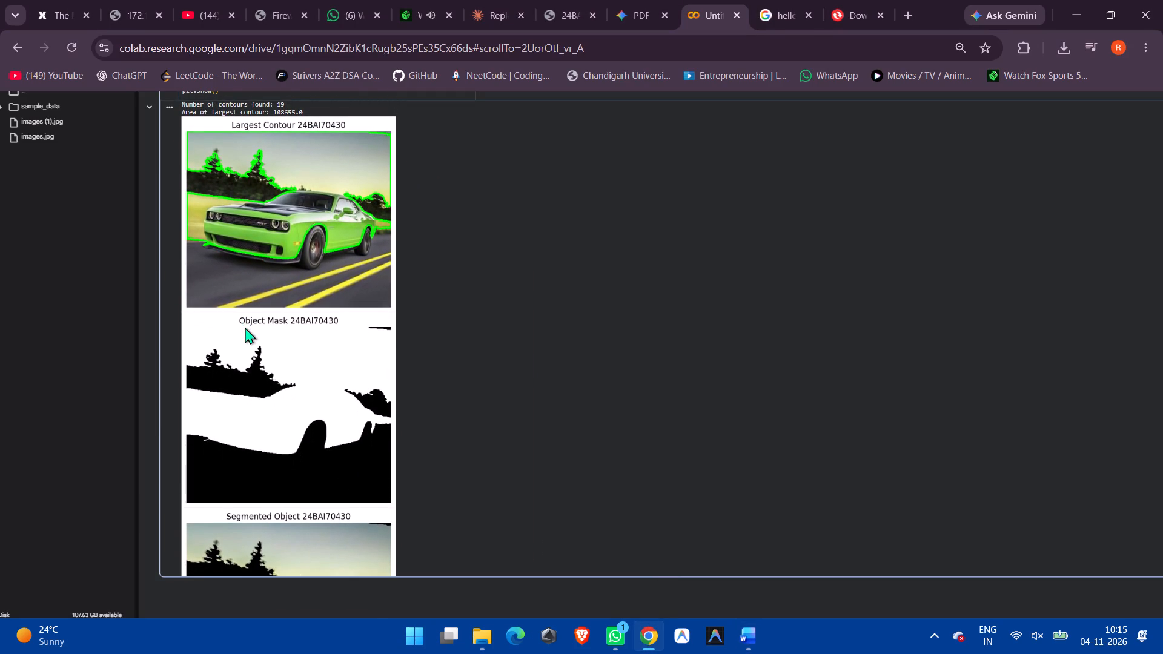
scroll(245, 327, down, 1)
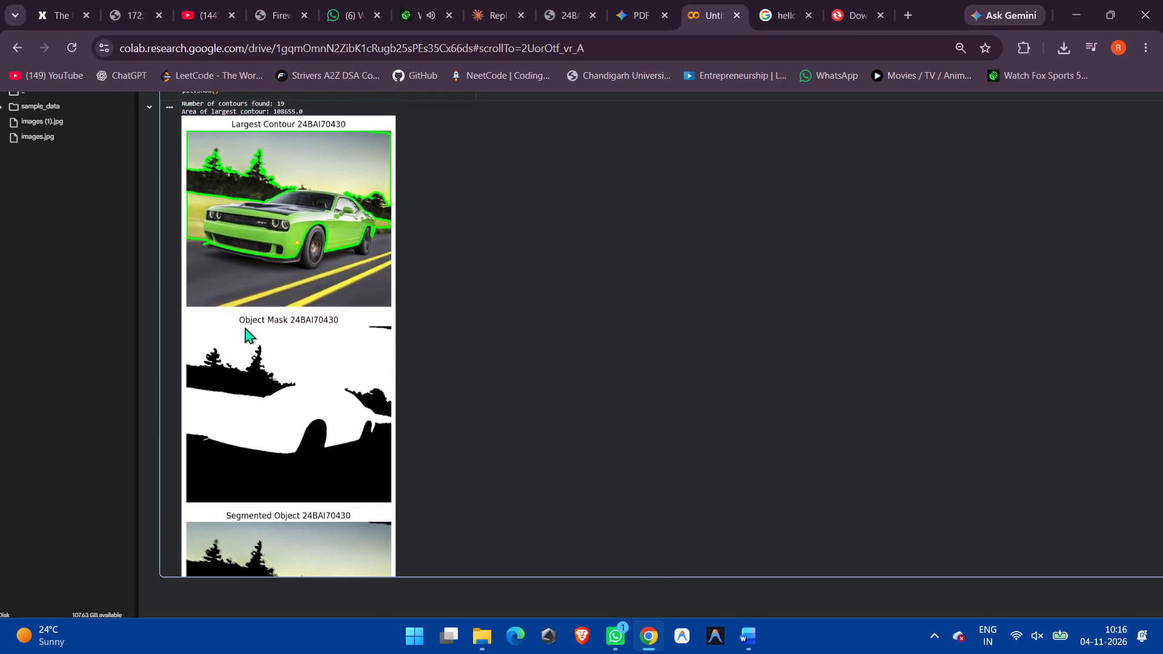
key(Print)
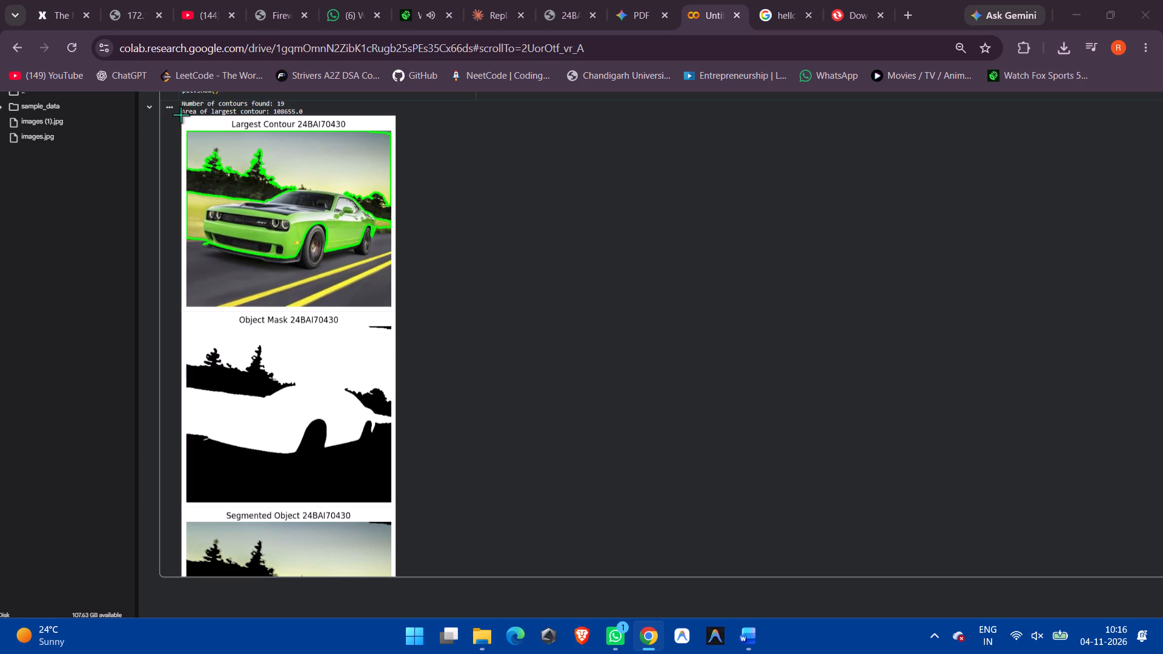
drag(174, 114, 436, 504)
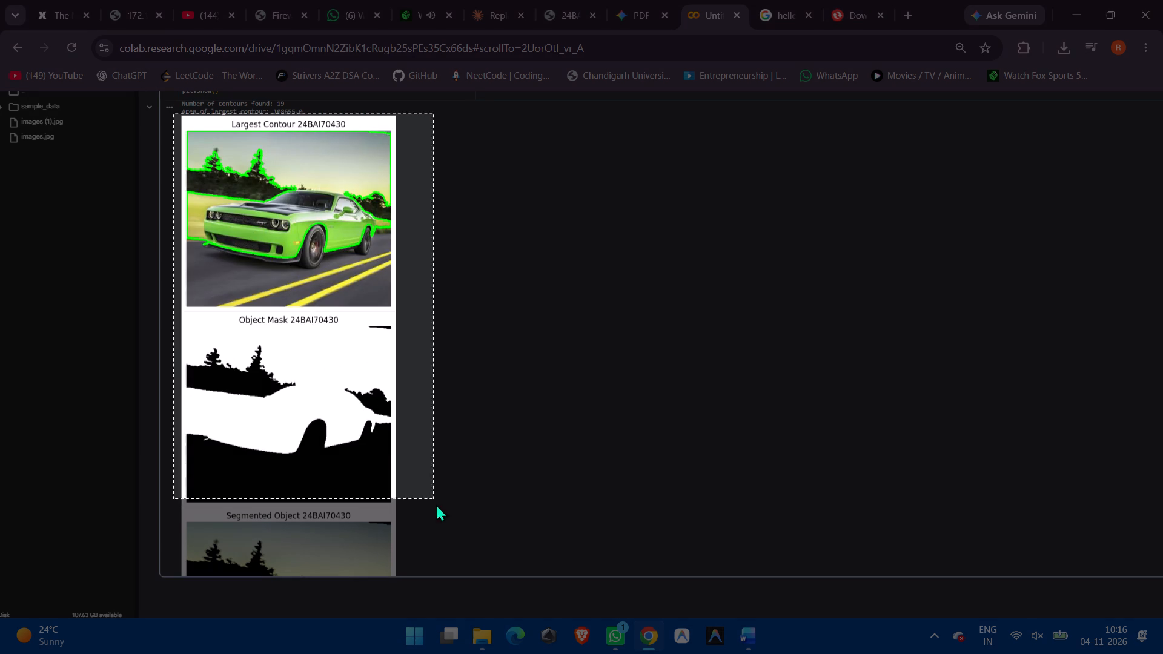
drag(436, 504, 402, 521)
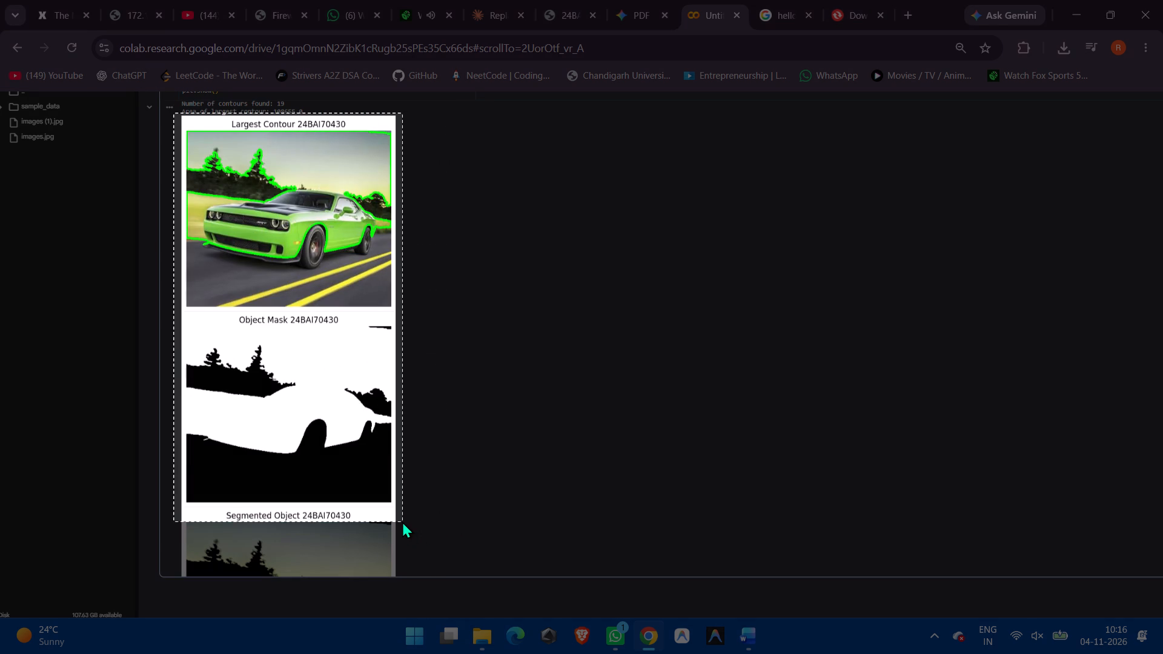
drag(402, 521, 402, 521)
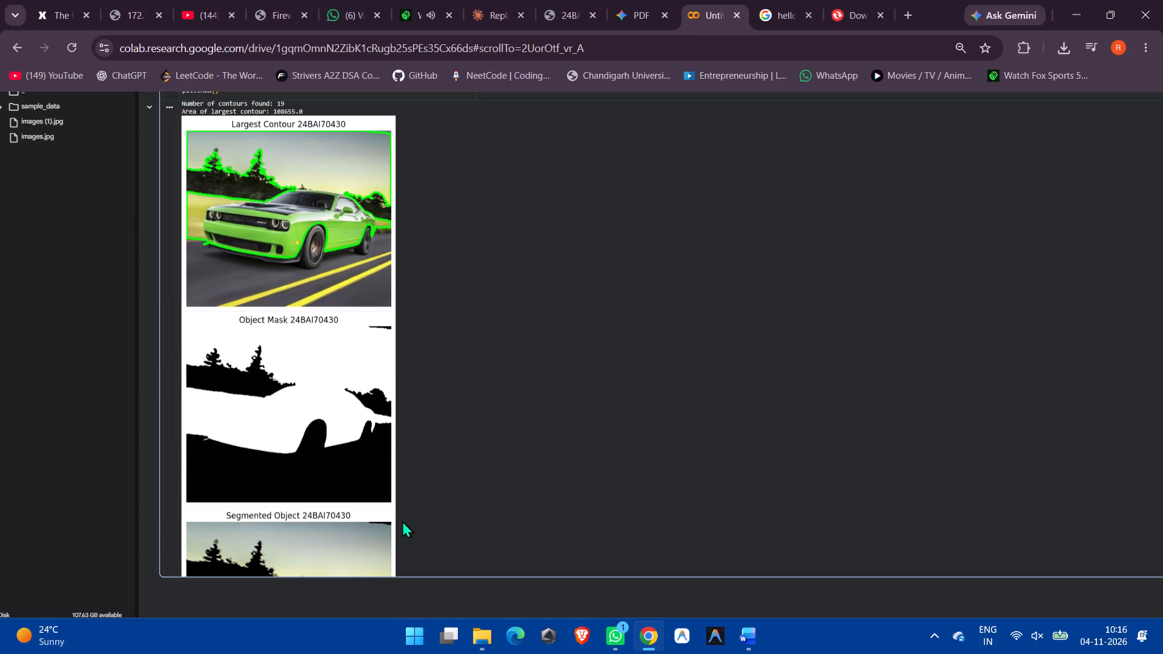
Paste the contour and mask screenshot into the Word document and set its text wrapping to In Front of Text.
click(749, 641)
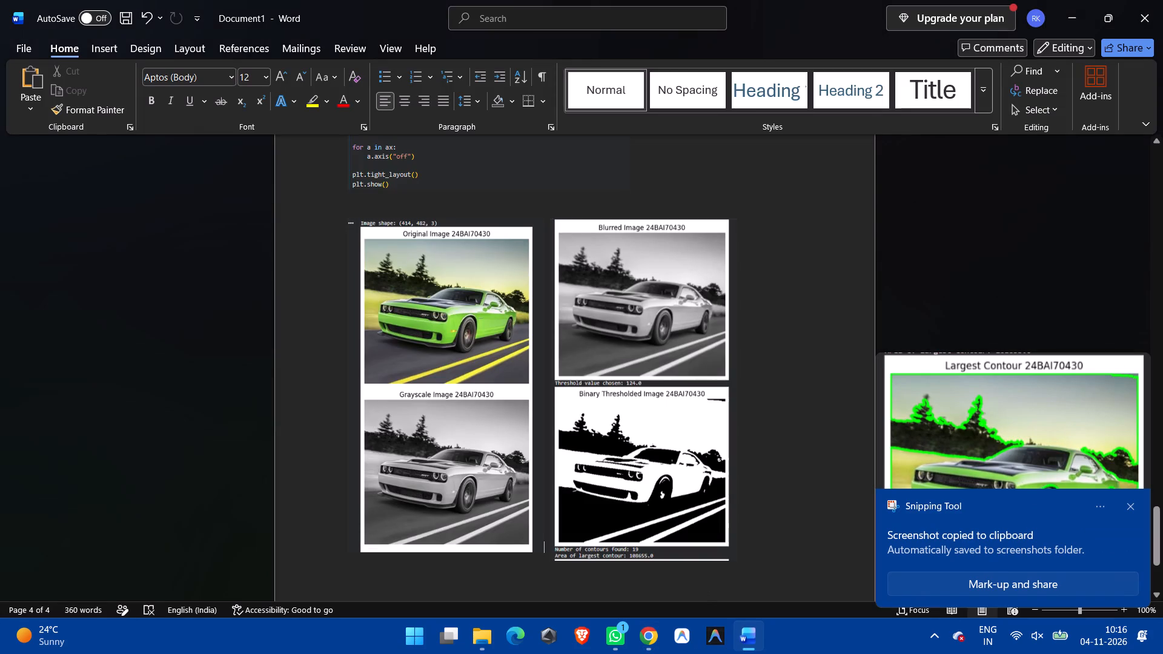
key(ctrl+v)
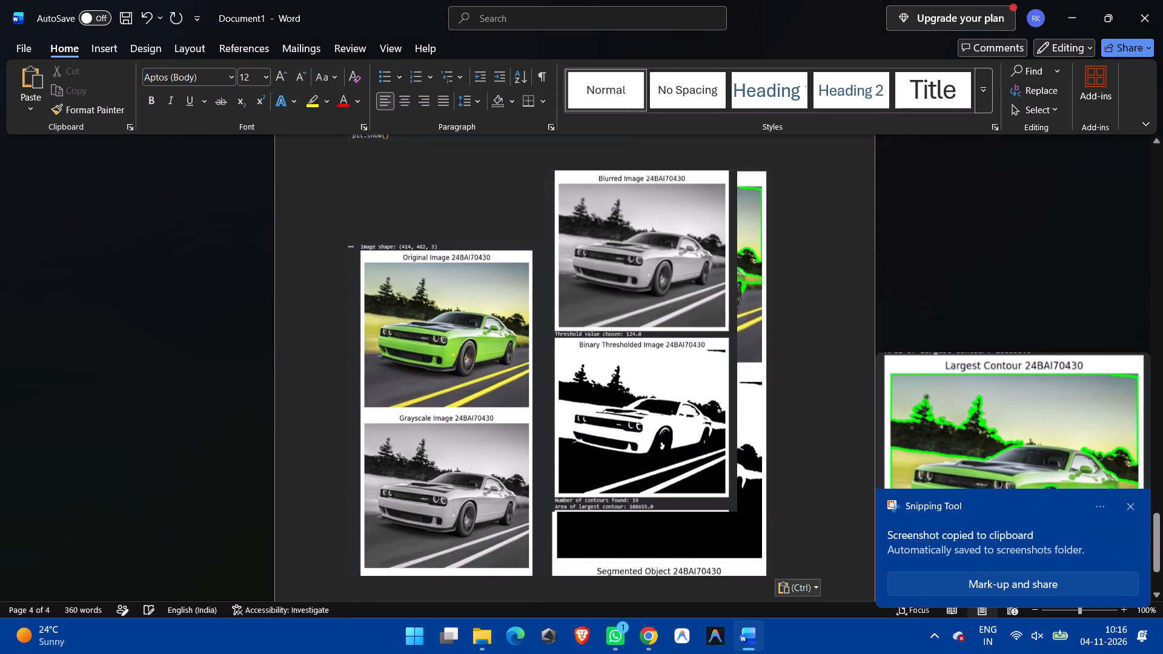
click(750, 527)
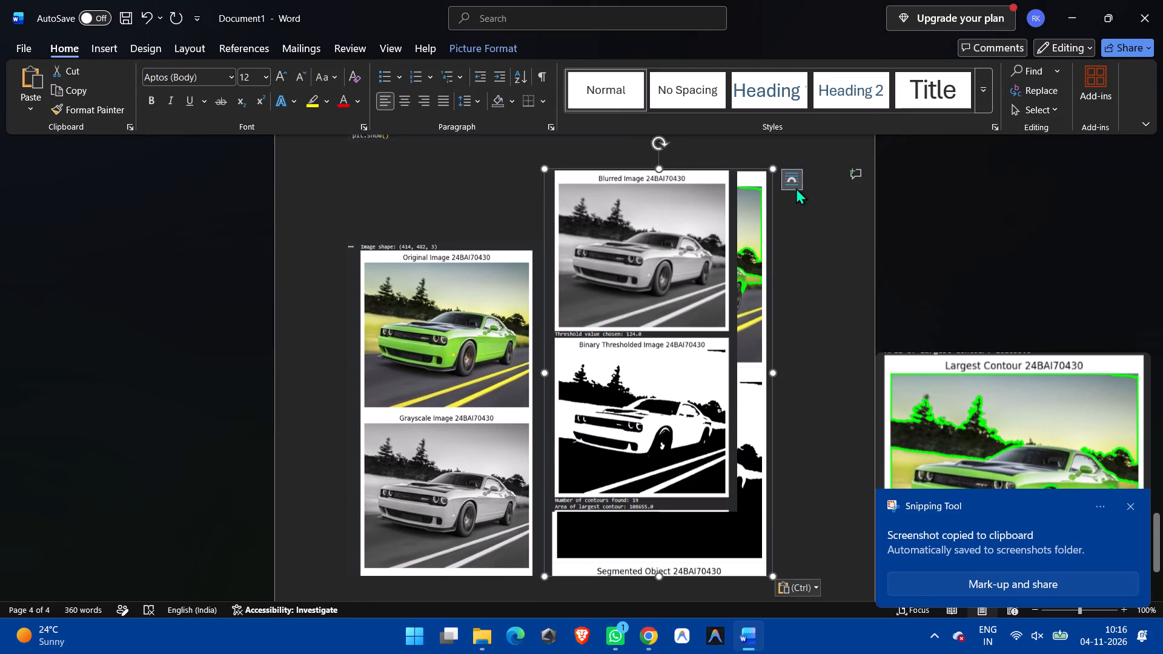
click(796, 188)
click(900, 317)
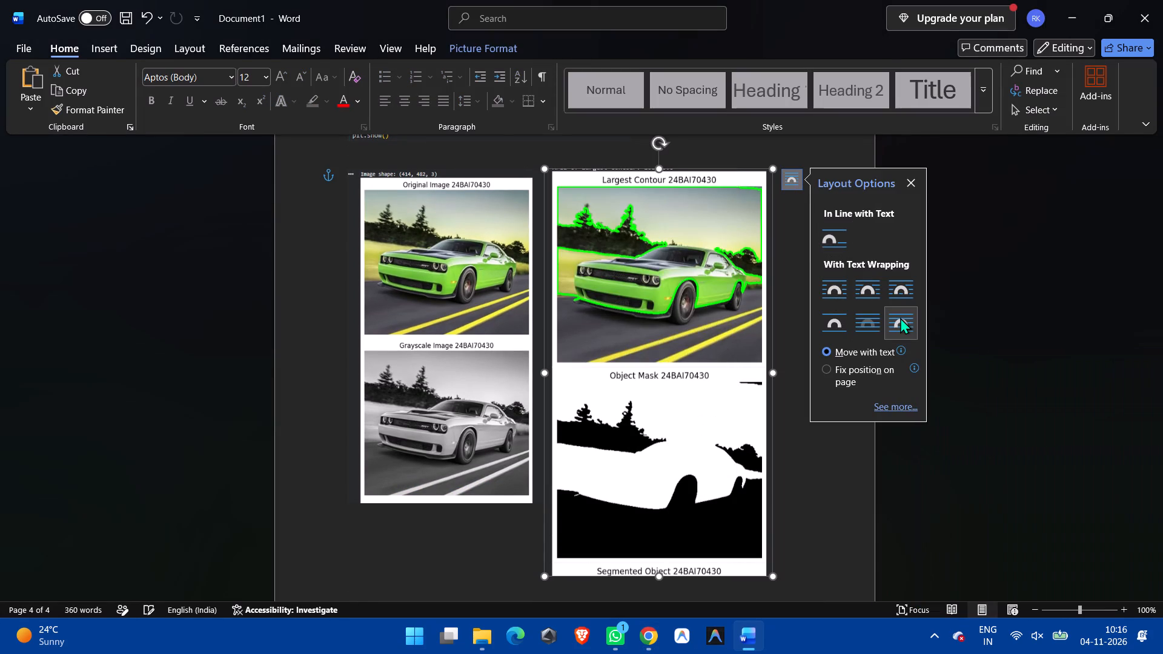
Move the contour and mask screenshot down page 4 to just below the original and grayscale output screenshot.
drag(701, 342, 631, 618)
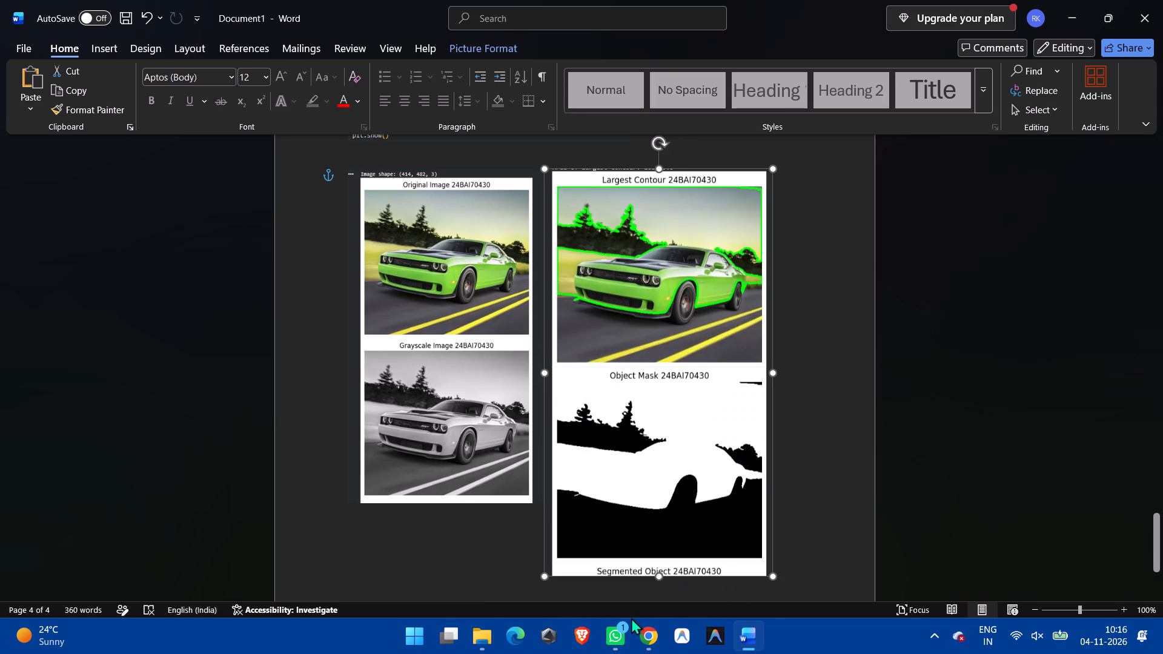
scroll(631, 618, down, 4)
scroll(631, 370, down, 4)
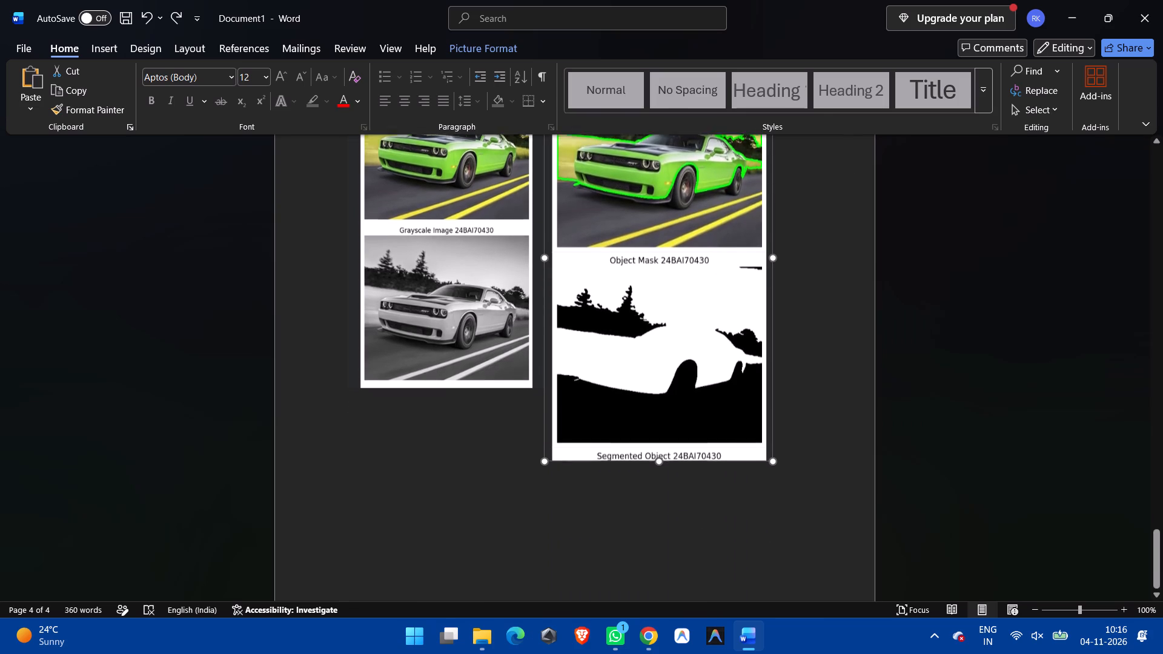
drag(687, 308, 586, 644)
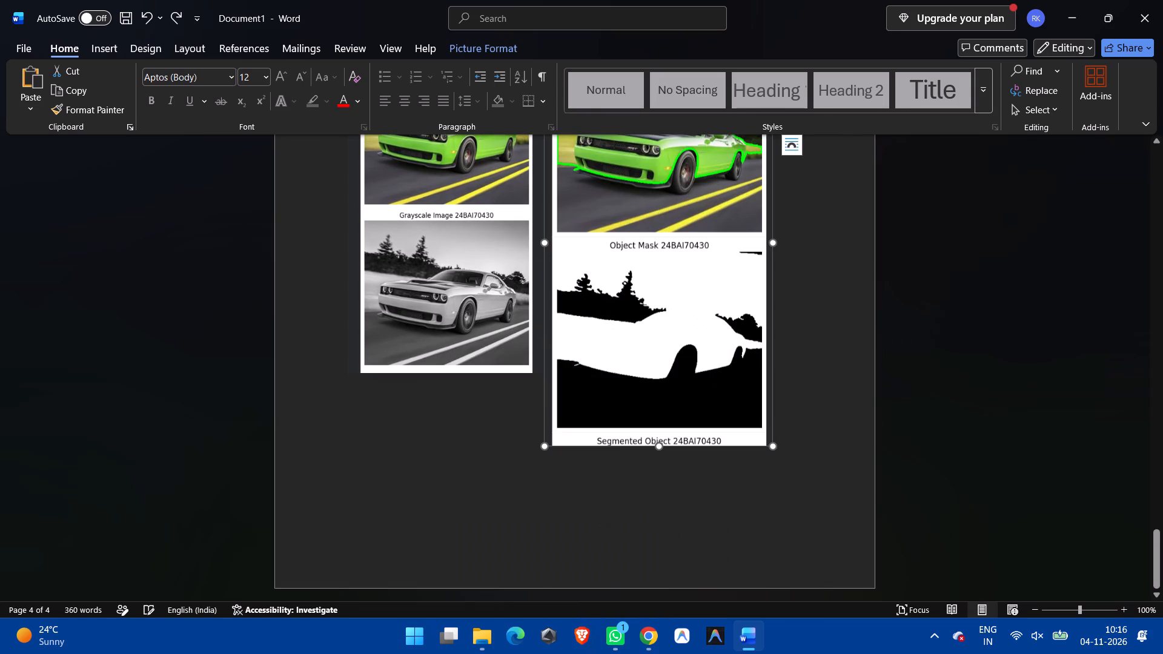
scroll(626, 426, down, 2)
drag(680, 320, 568, 615)
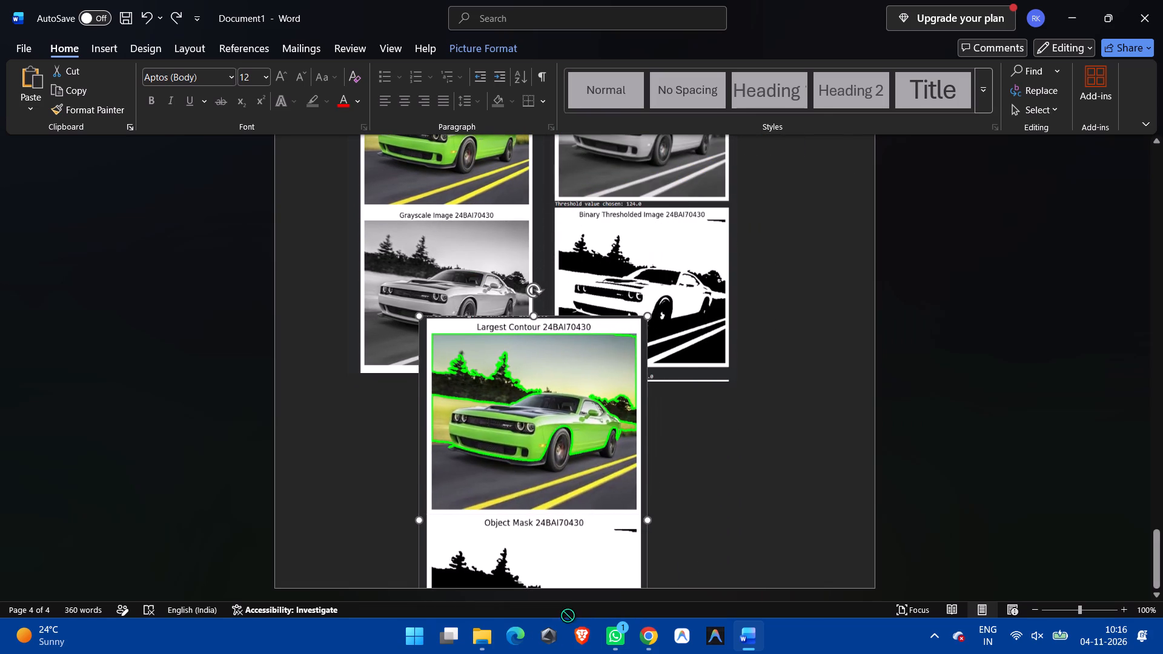
drag(568, 615, 661, 565)
scroll(661, 565, down, 2)
drag(651, 492, 646, 501)
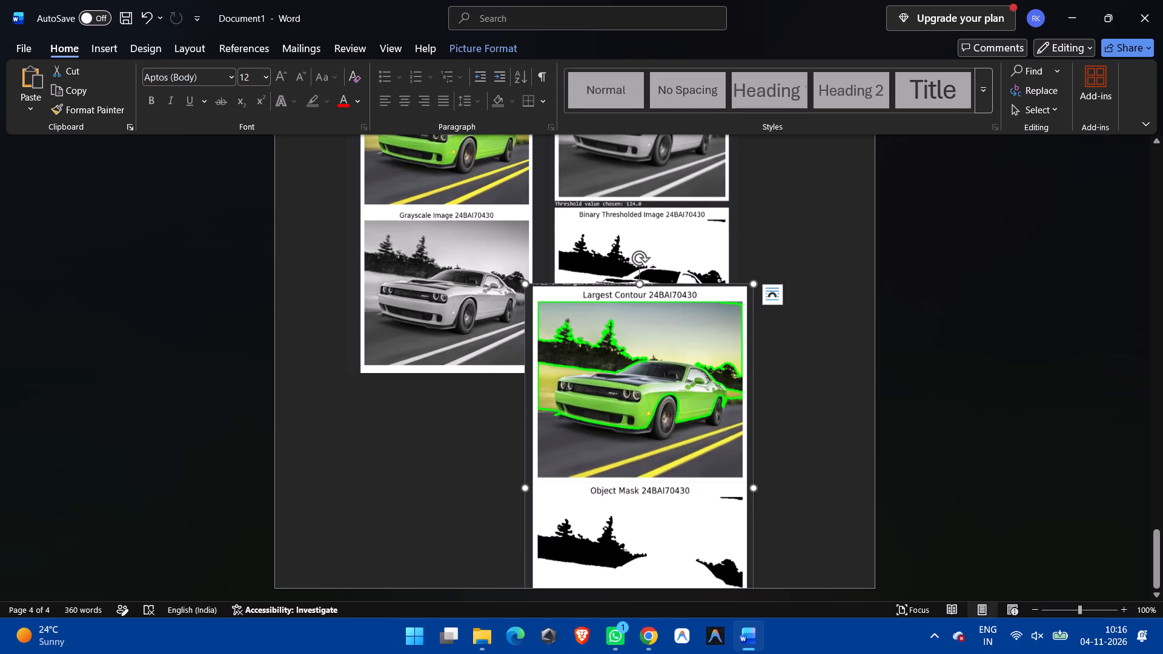
drag(646, 501, 606, 616)
drag(626, 484, 378, 645)
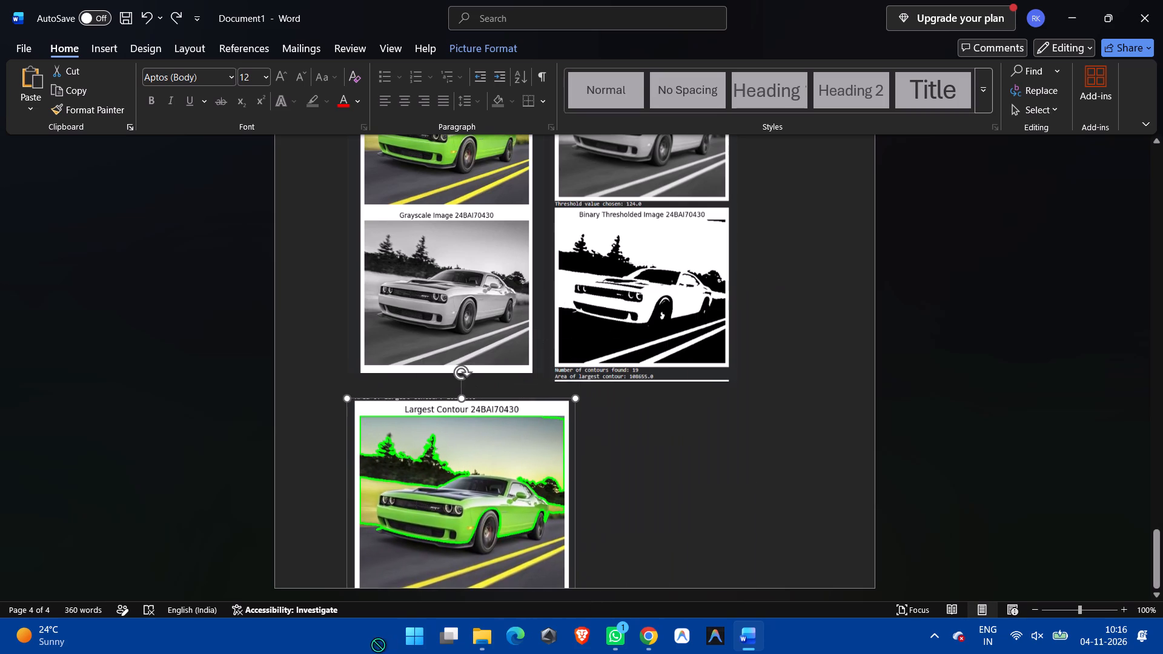
drag(378, 645, 466, 572)
scroll(704, 444, up, 1)
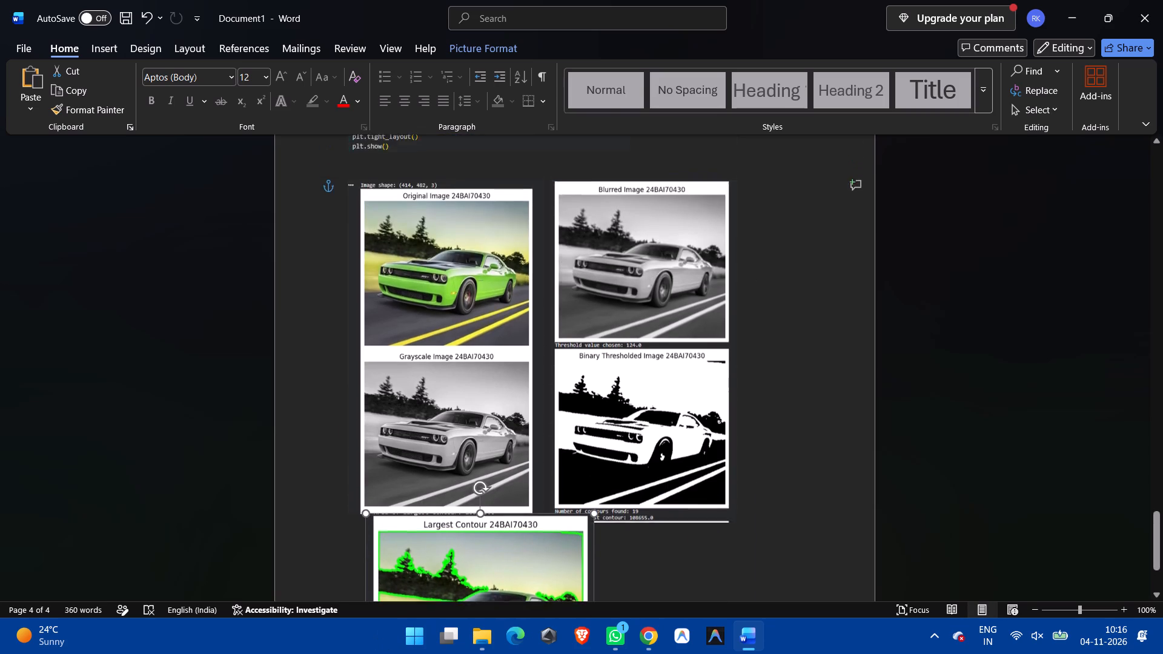
scroll(704, 444, up, 1)
scroll(704, 444, down, 1)
scroll(704, 444, up, 2)
scroll(704, 444, down, 4)
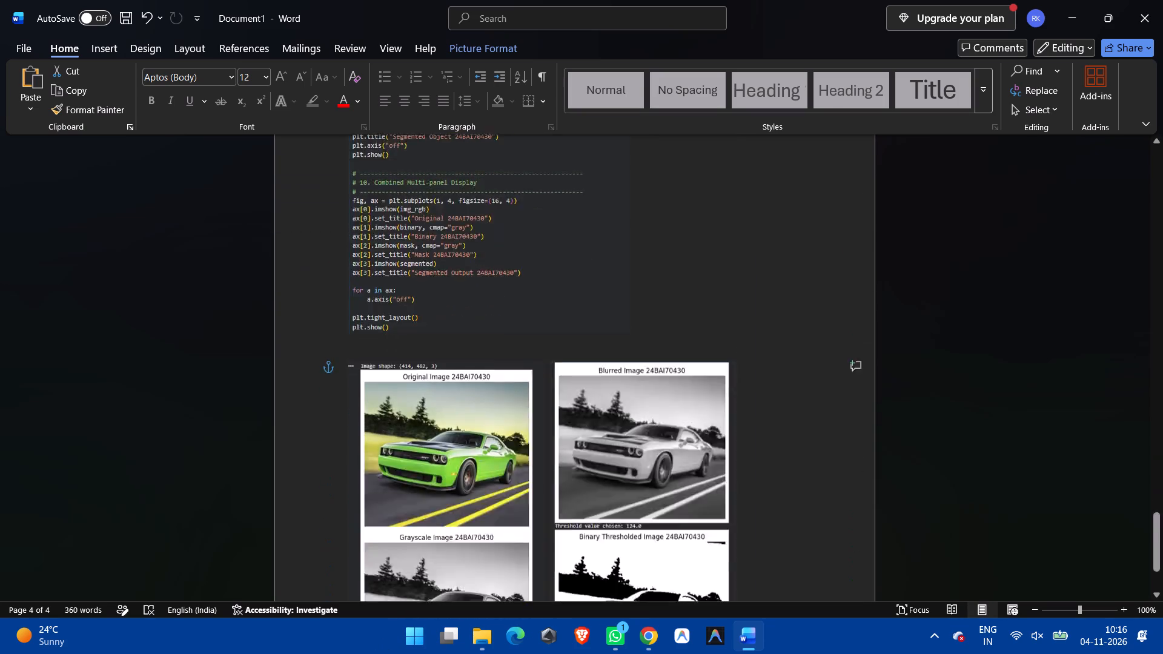
Add seven blank lines after the output screenshots on page 4 to extend the document onto a new page.
click(802, 447)
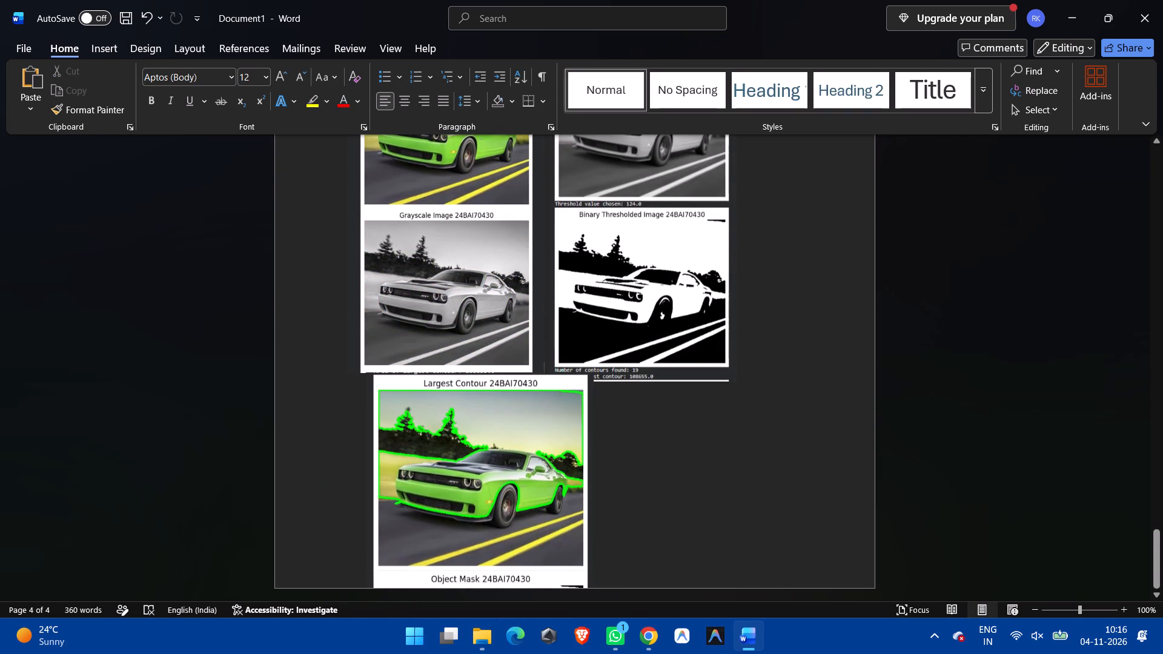
key(Return)
key(Return)
key(Return)
key(Return)
key(Return)
key(Return)
key(Return)
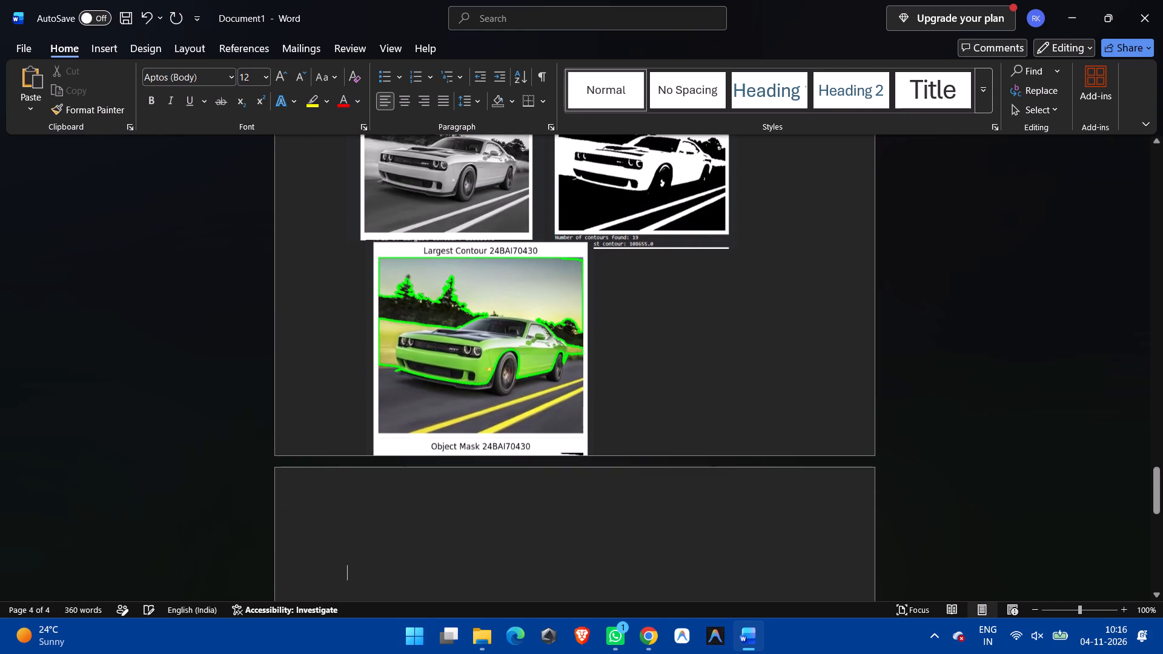
Move the contour and mask screenshot onto page 5, placing it near the page's top-left corner.
drag(542, 358, 538, 538)
scroll(538, 538, down, 2)
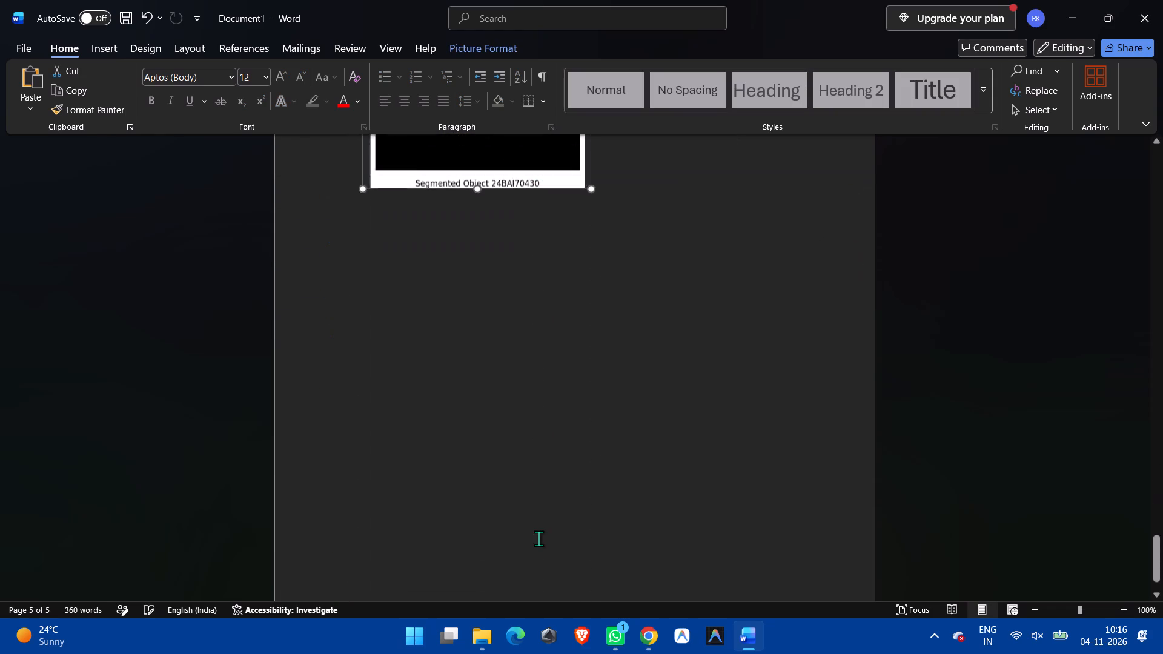
scroll(561, 349, up, 2)
drag(479, 305, 449, 377)
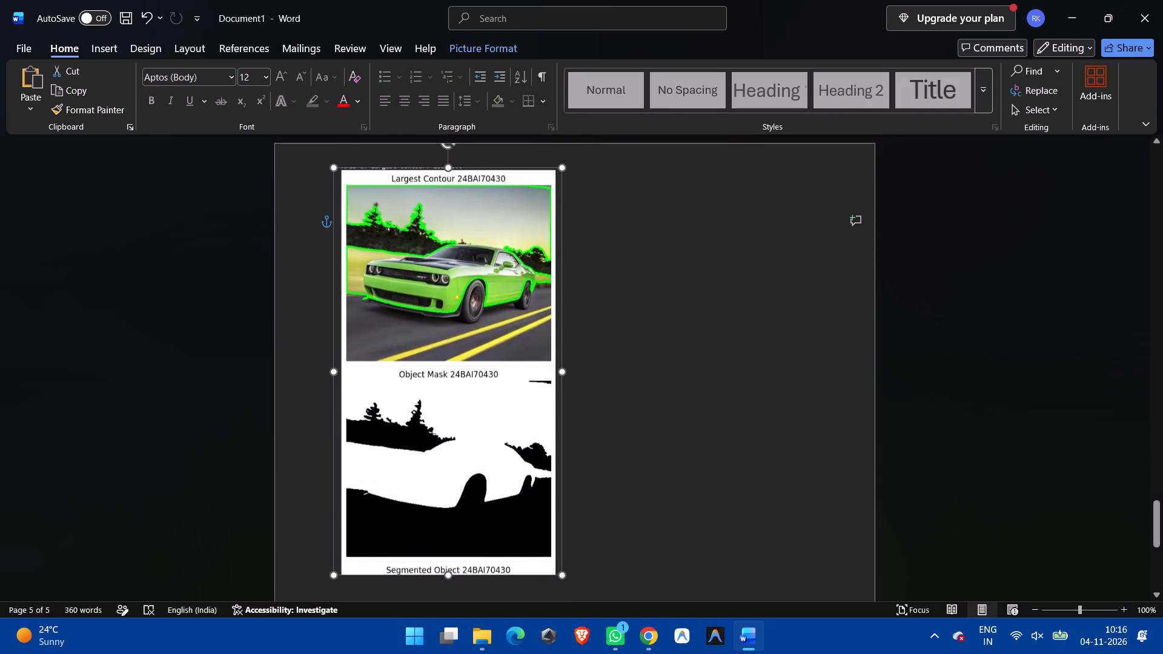
drag(449, 377, 439, 361)
click(711, 420)
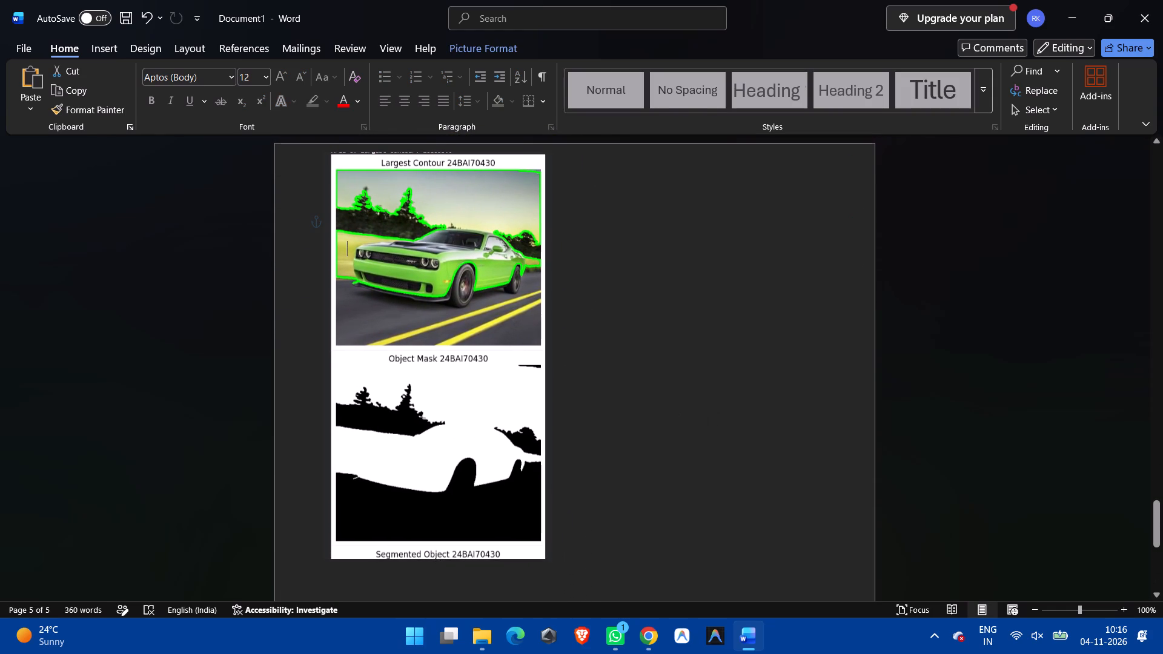
Review the notebook's remaining outputs in Chrome, and in Word crop the Segmented Object caption off the contour and mask screenshot, leaving it about 13.8 cm tall.
click(648, 647)
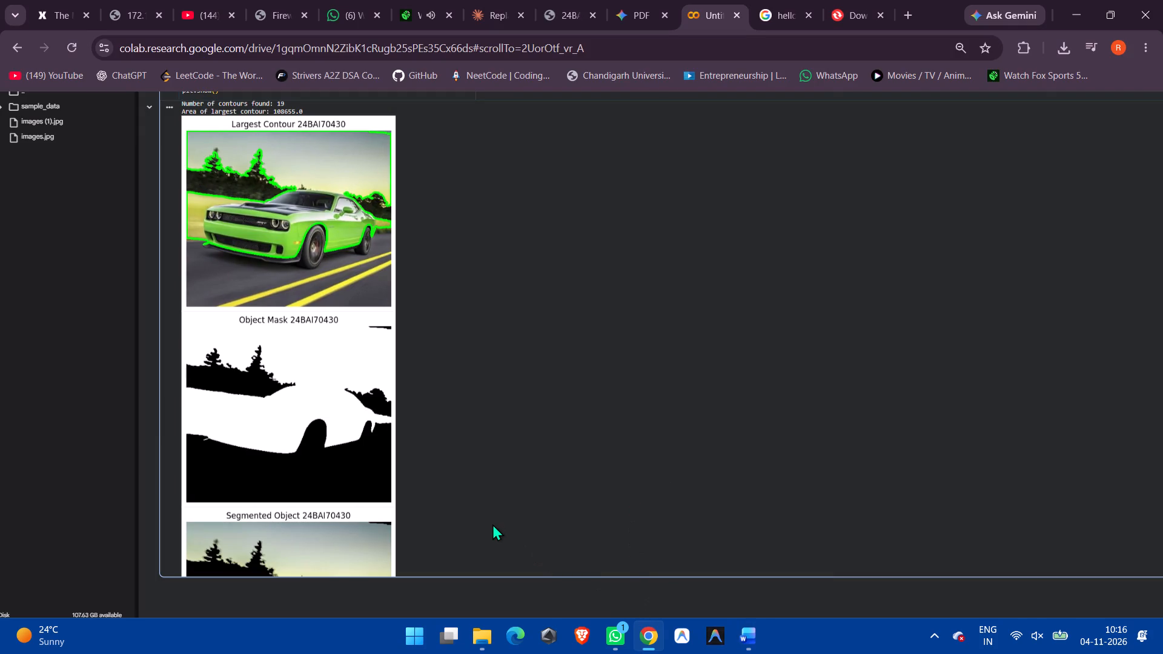
scroll(492, 524, down, 4)
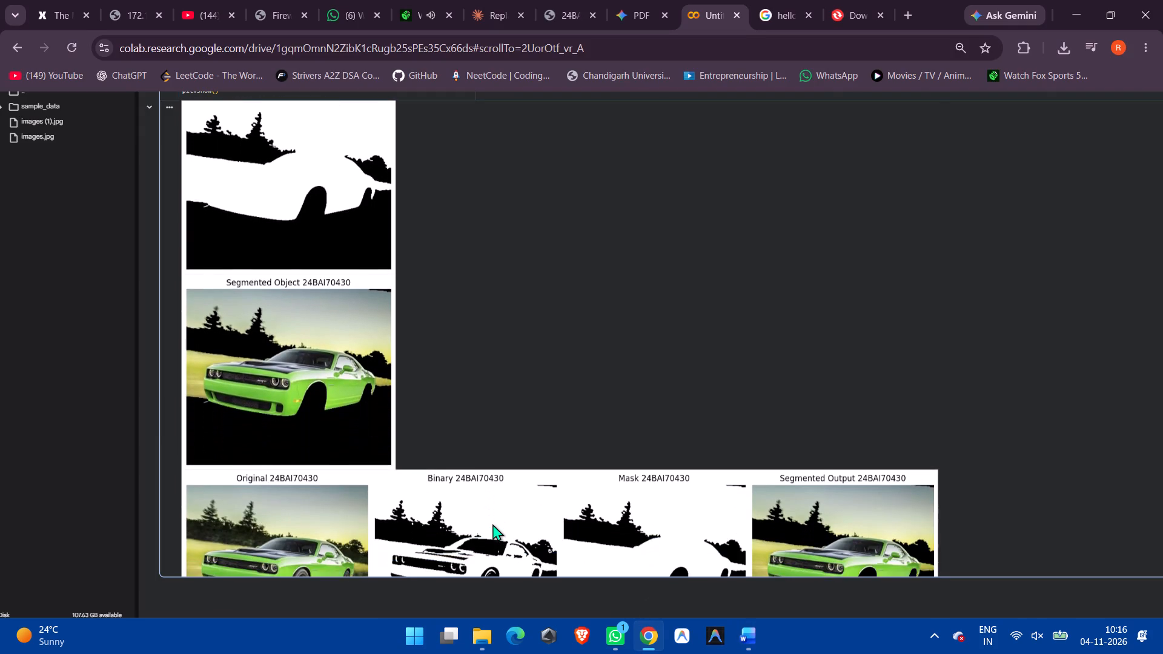
scroll(492, 524, down, 2)
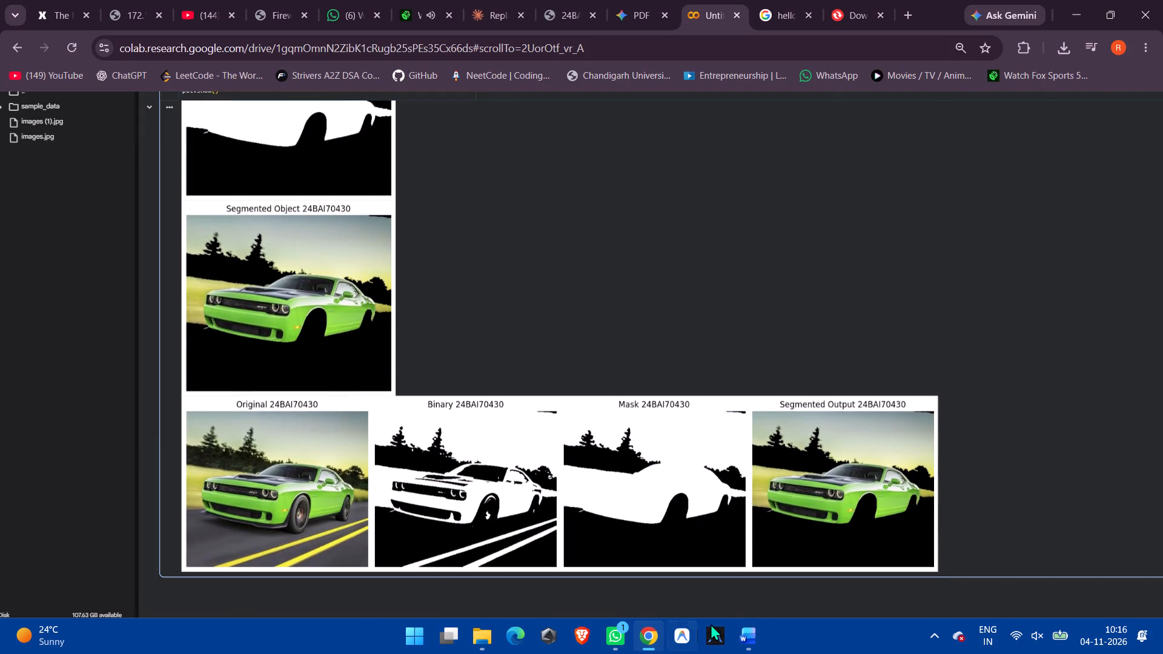
click(750, 624)
right_click(495, 465)
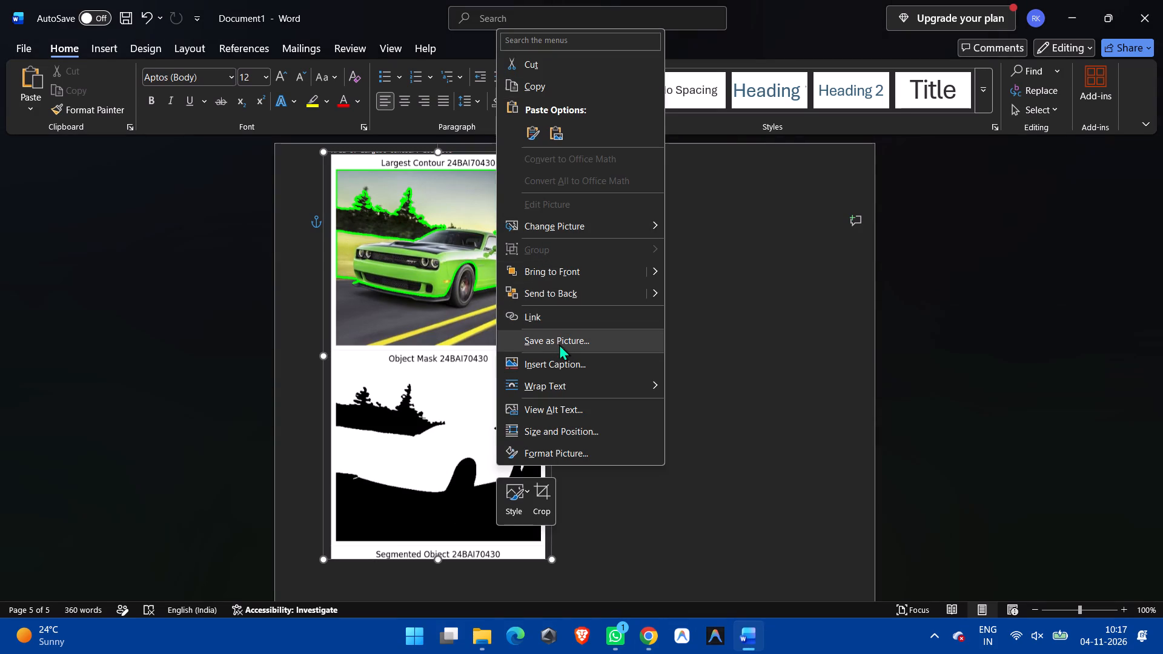
click(464, 412)
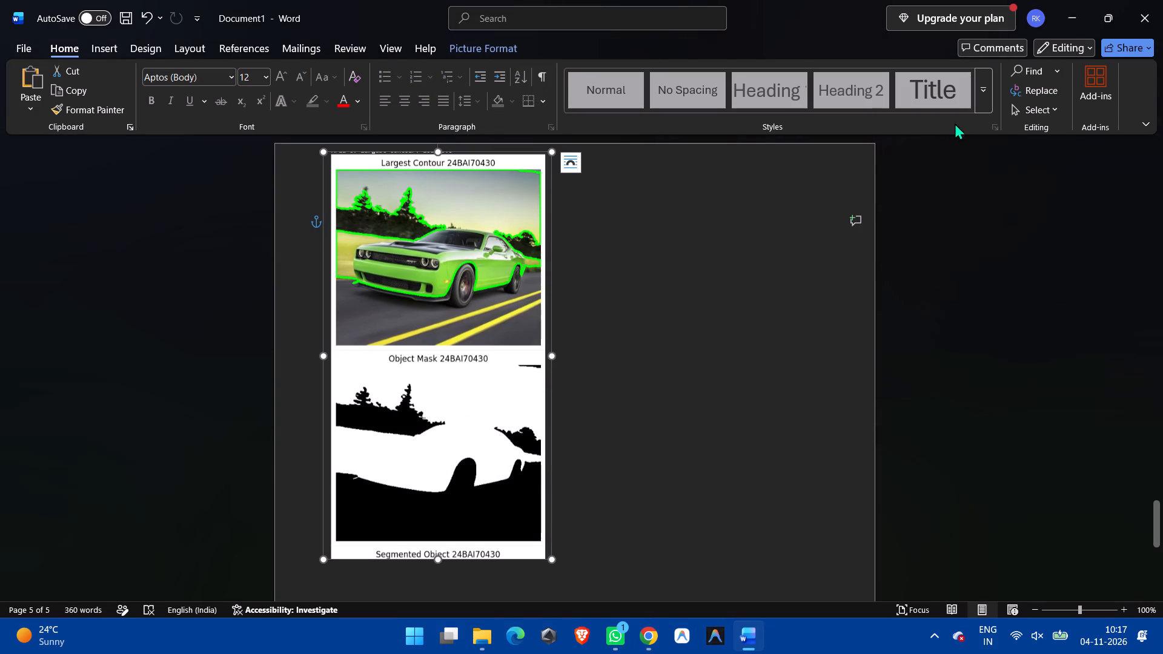
click(446, 39)
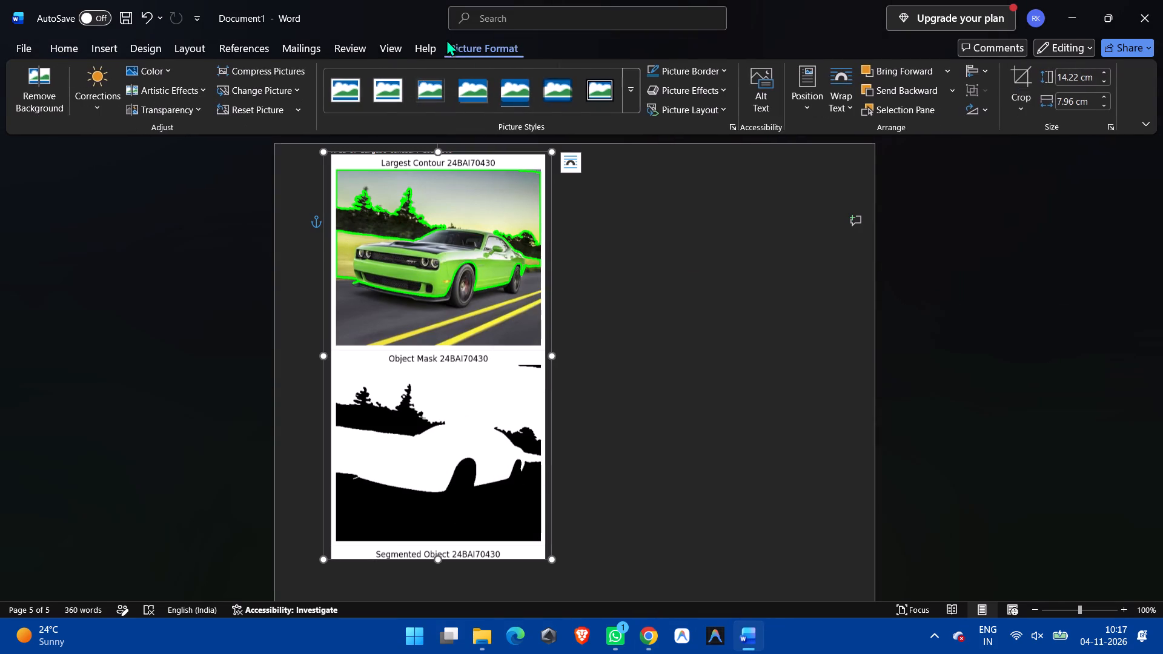
click(1025, 81)
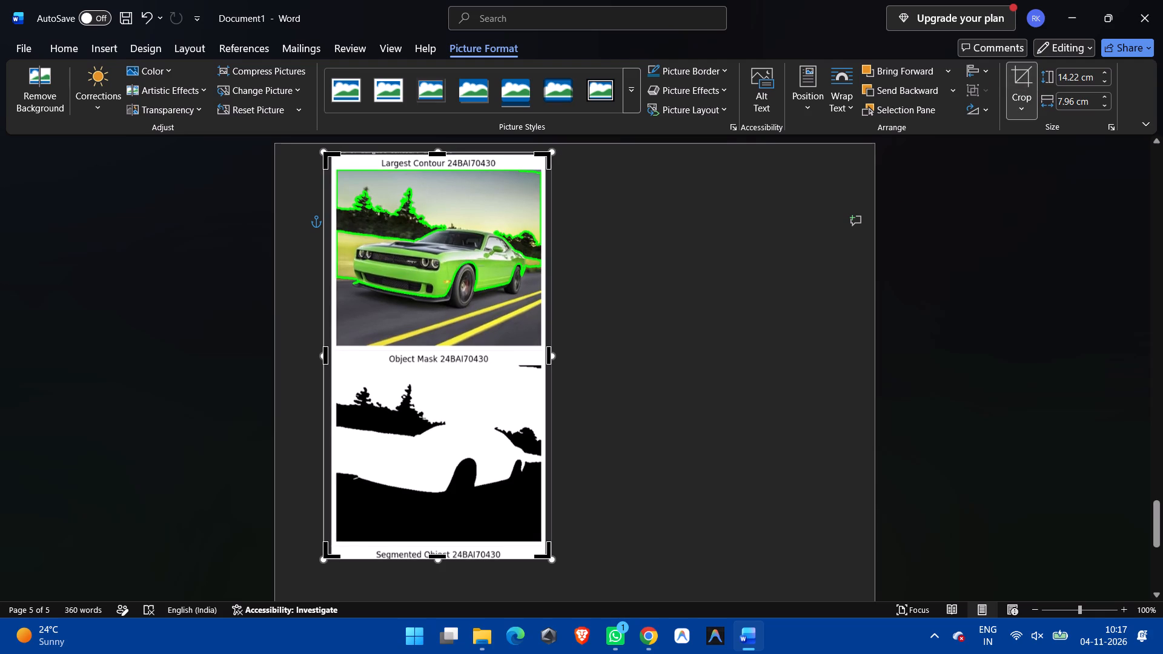
drag(435, 558, 437, 546)
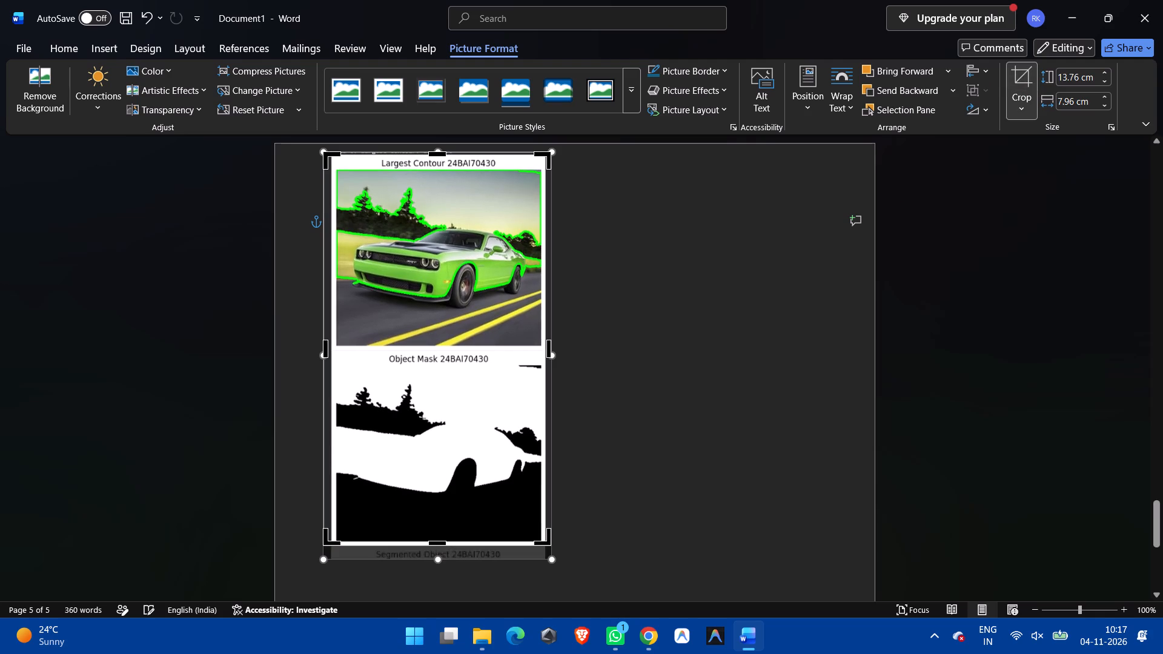
click(635, 518)
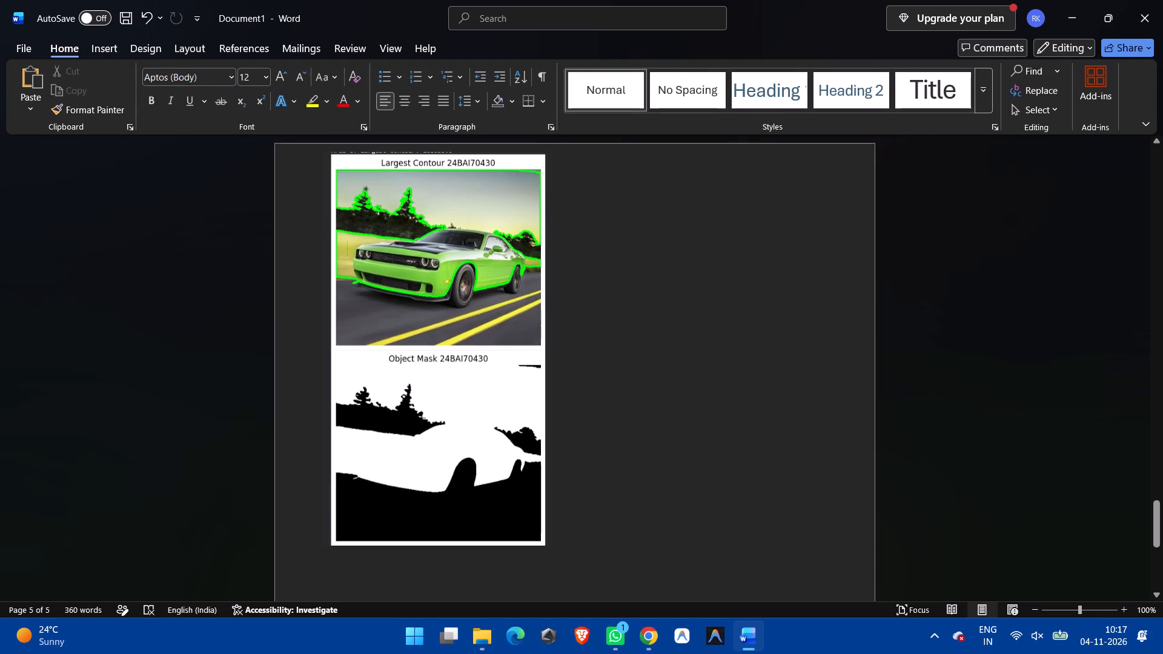
Capture only the Segmented Object output from the Colab notebook in Chrome and paste the screenshot onto page 5 in Word.
click(638, 633)
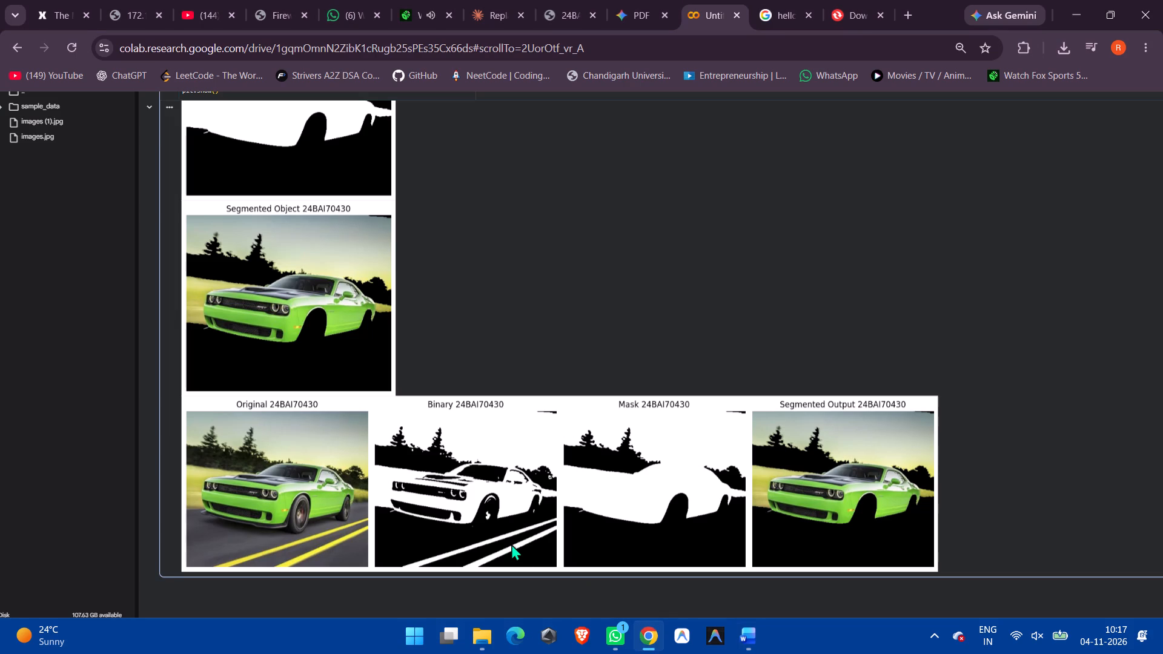
key(Print)
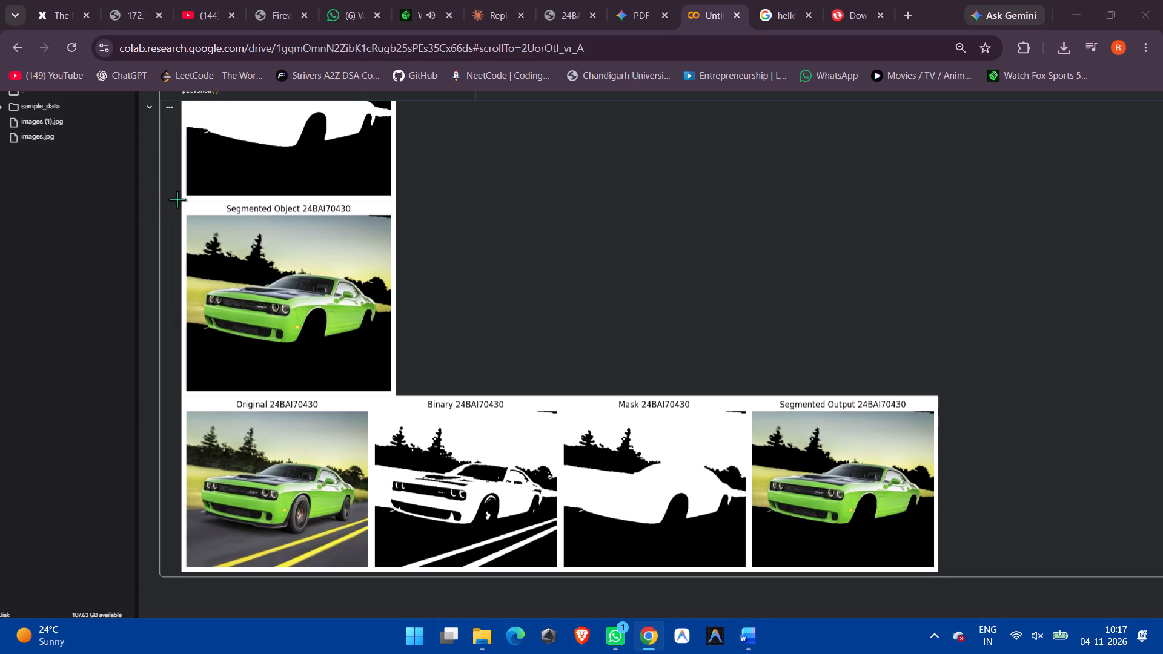
drag(177, 199, 1041, 591)
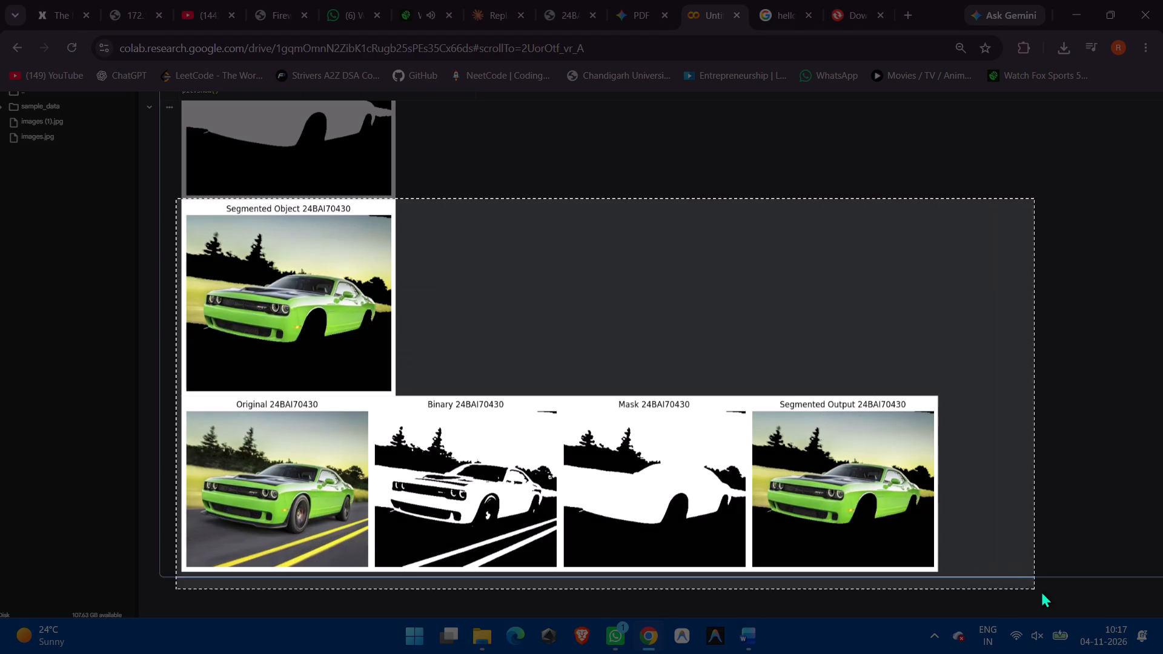
drag(1041, 591, 951, 579)
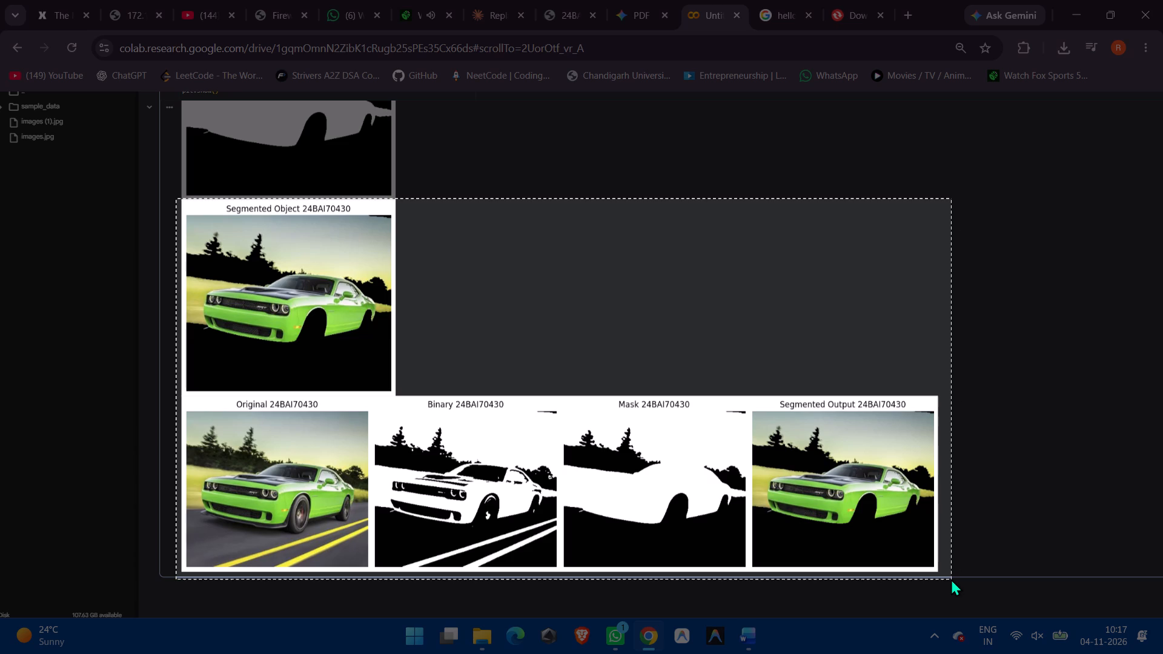
drag(951, 579, 400, 400)
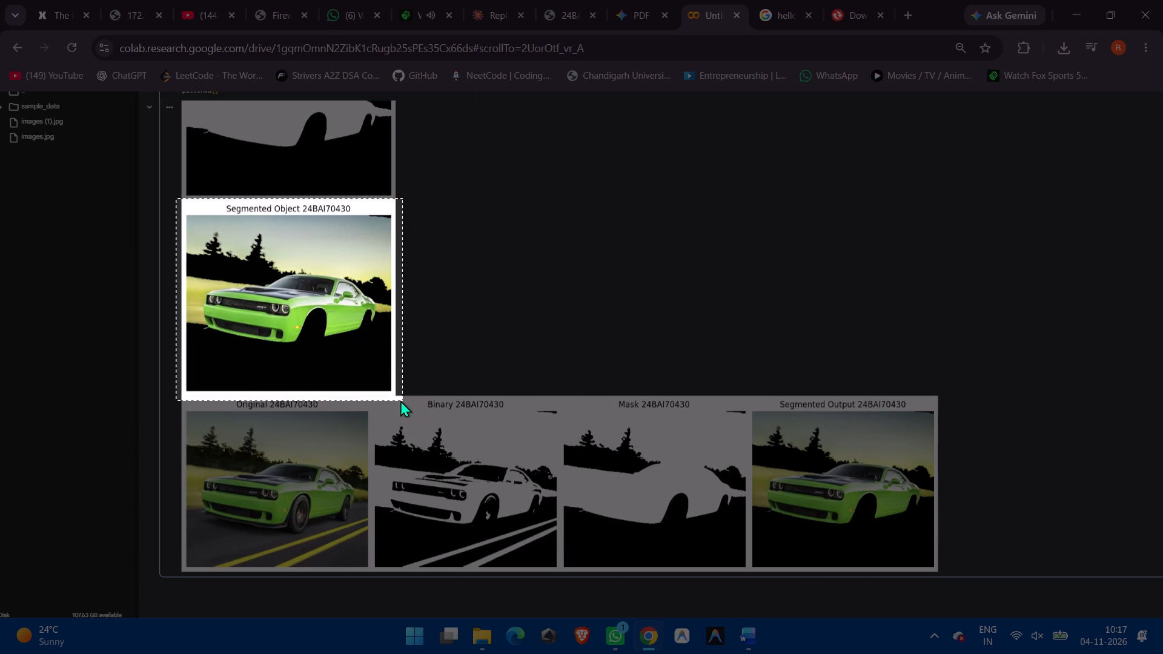
drag(400, 400, 396, 401)
click(750, 630)
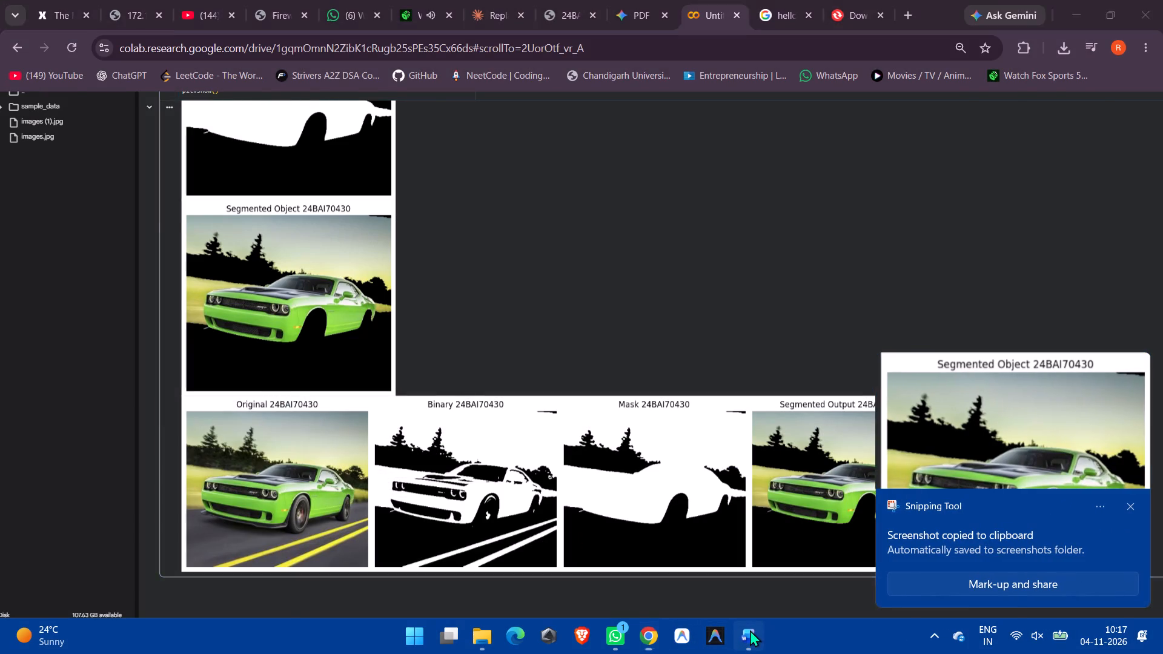
click(654, 466)
key(ctrl+v)
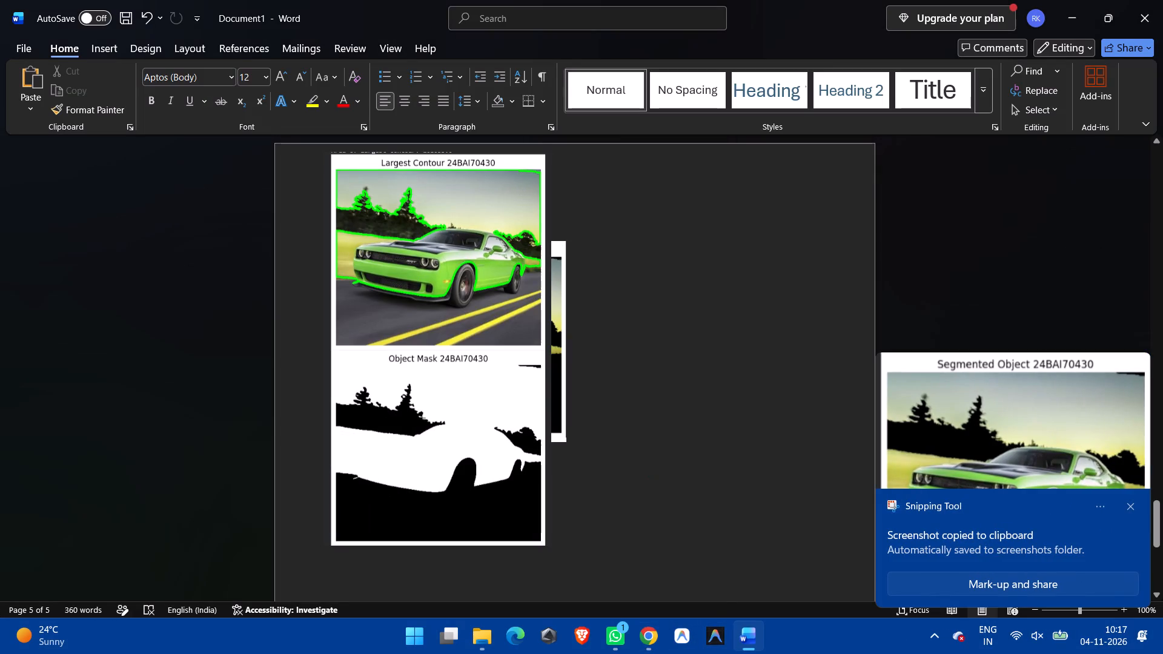
Set the Segmented Object screenshot's wrapping to In Front of Text and place it just right of the Largest Contour image on page 5.
click(562, 369)
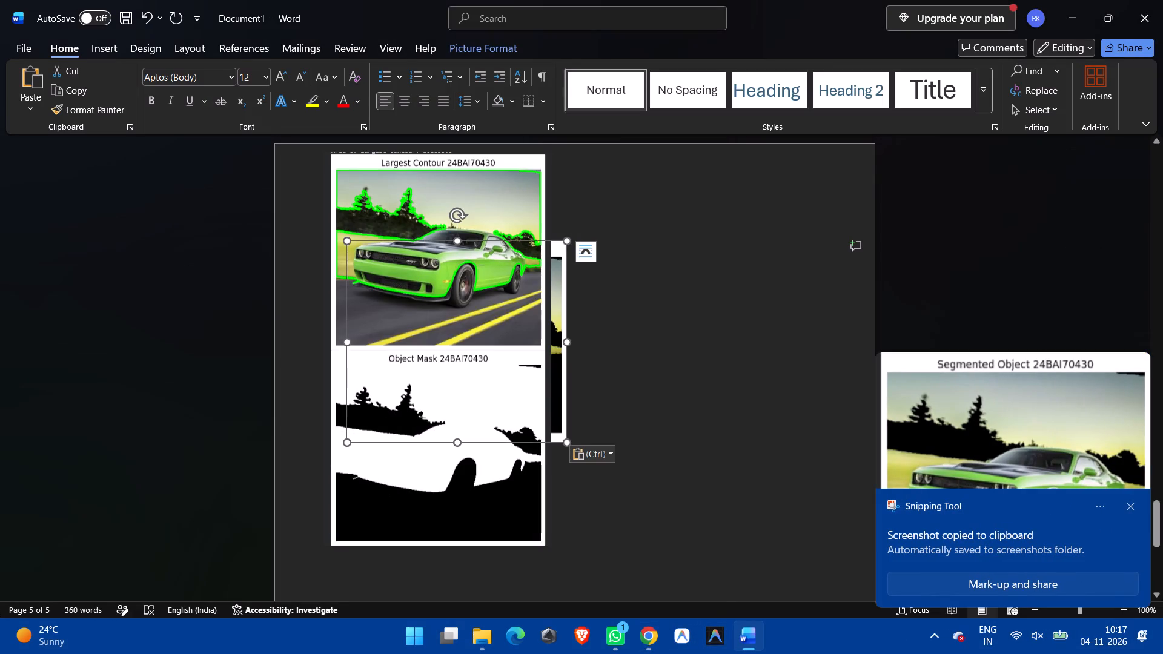
click(591, 247)
click(692, 389)
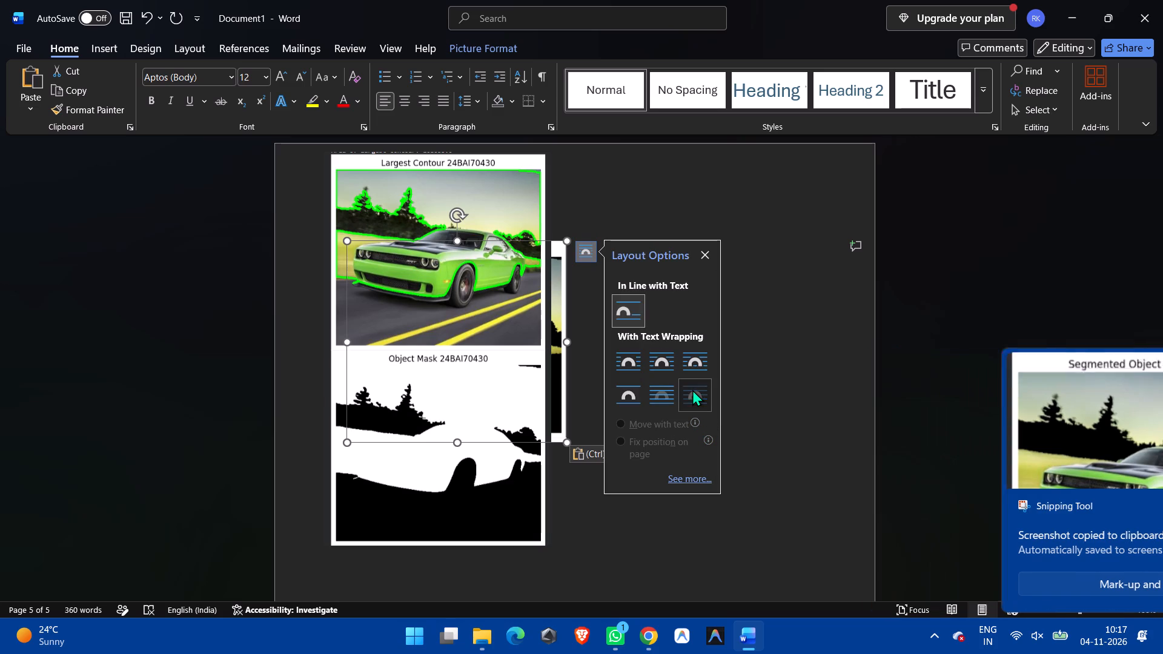
drag(503, 364, 720, 286)
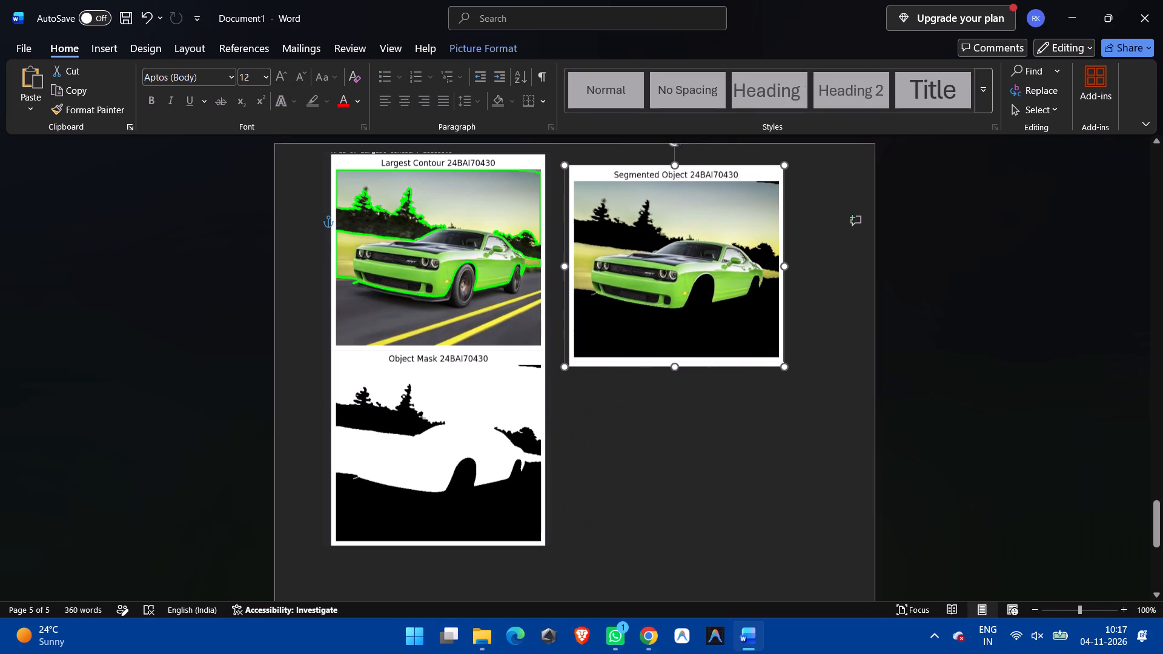
drag(720, 286, 720, 279)
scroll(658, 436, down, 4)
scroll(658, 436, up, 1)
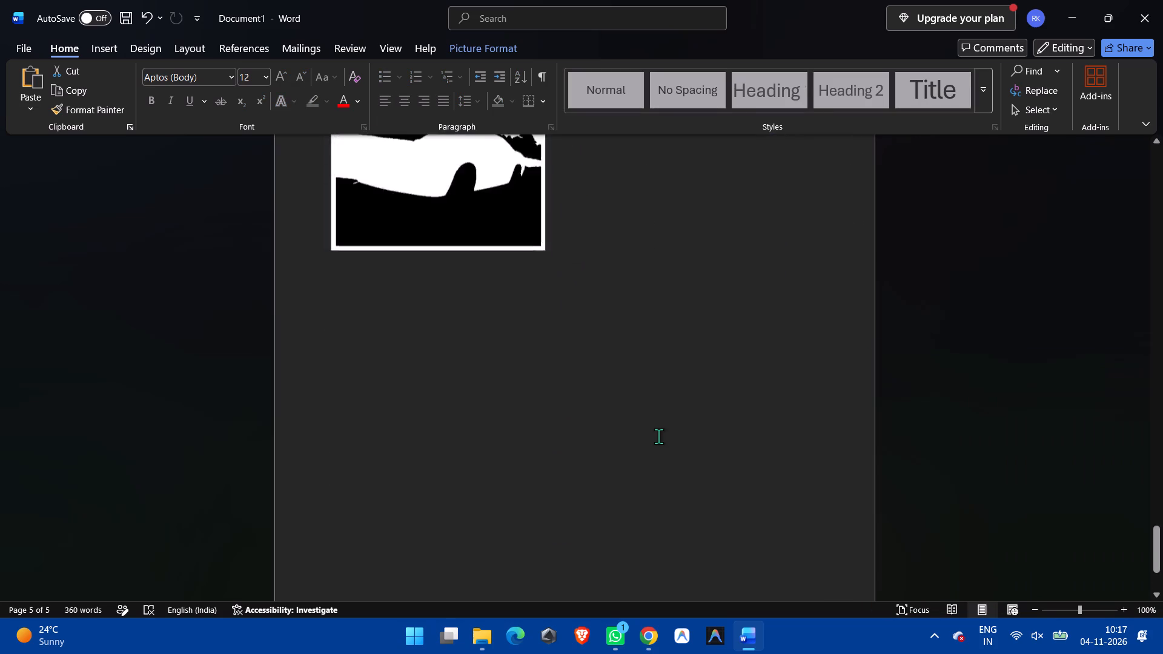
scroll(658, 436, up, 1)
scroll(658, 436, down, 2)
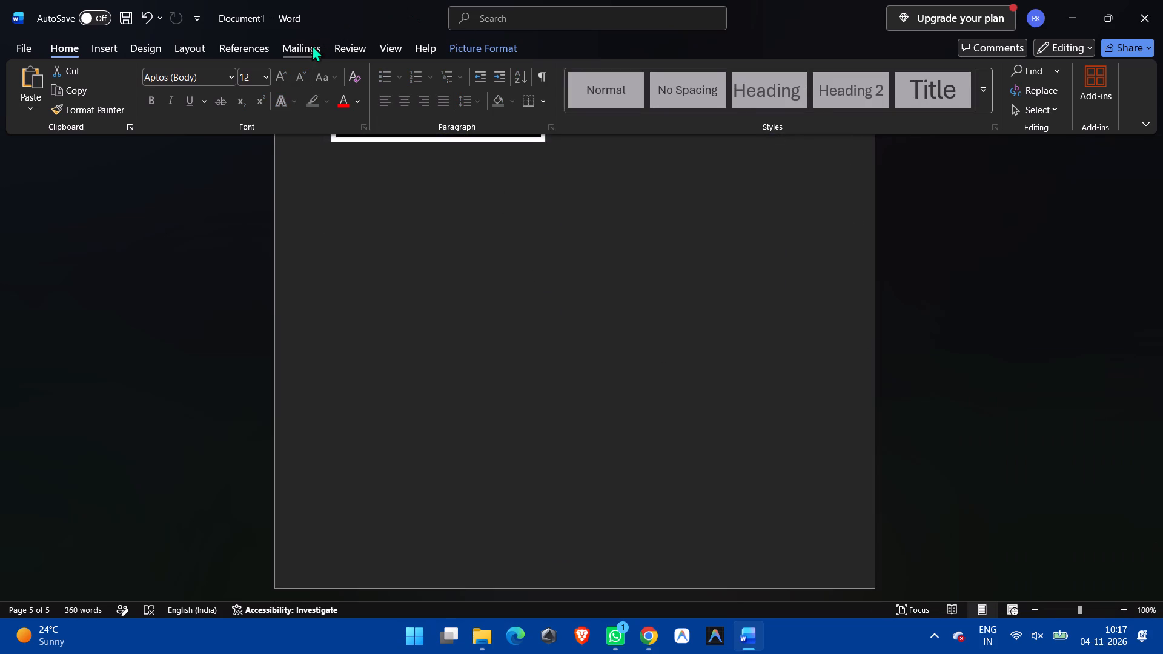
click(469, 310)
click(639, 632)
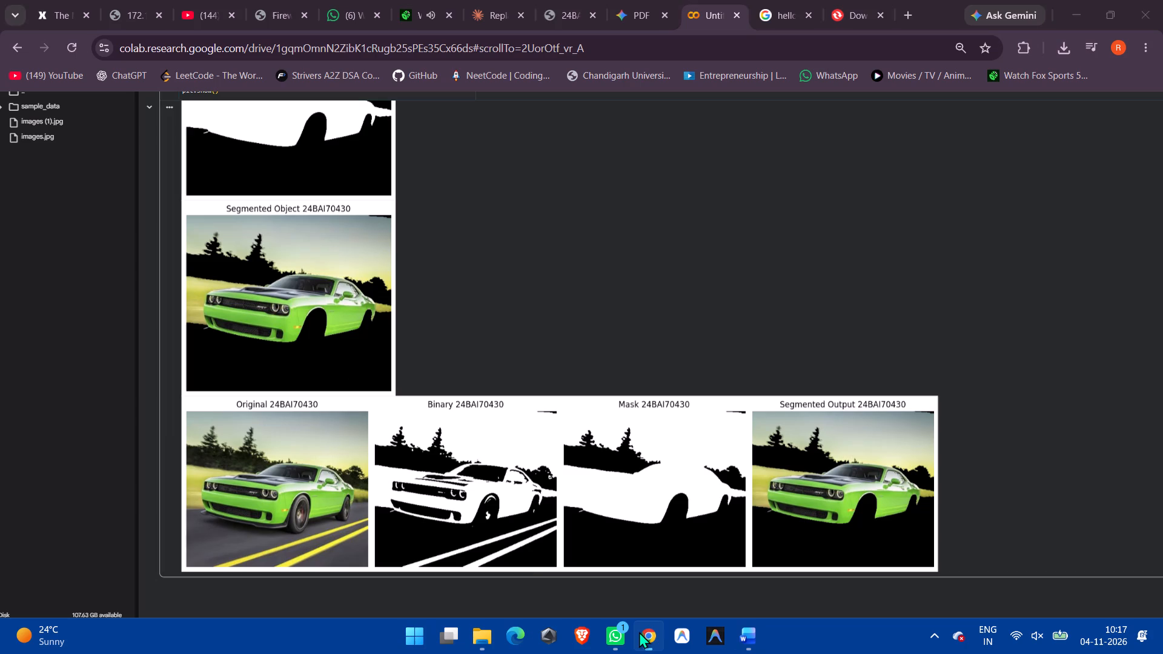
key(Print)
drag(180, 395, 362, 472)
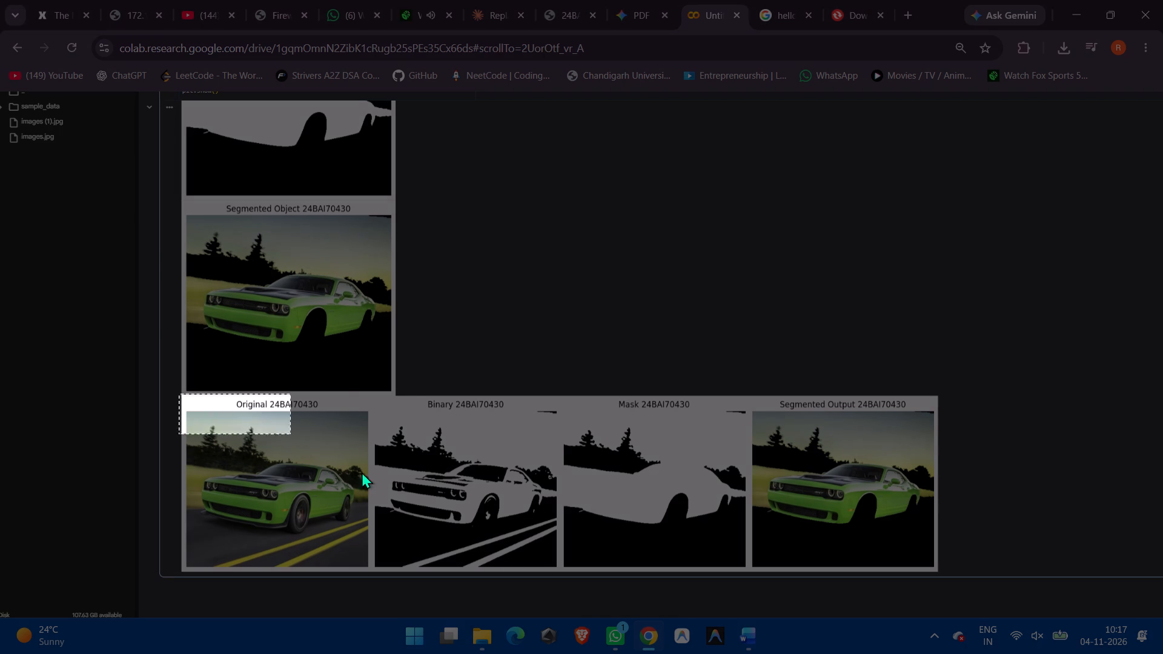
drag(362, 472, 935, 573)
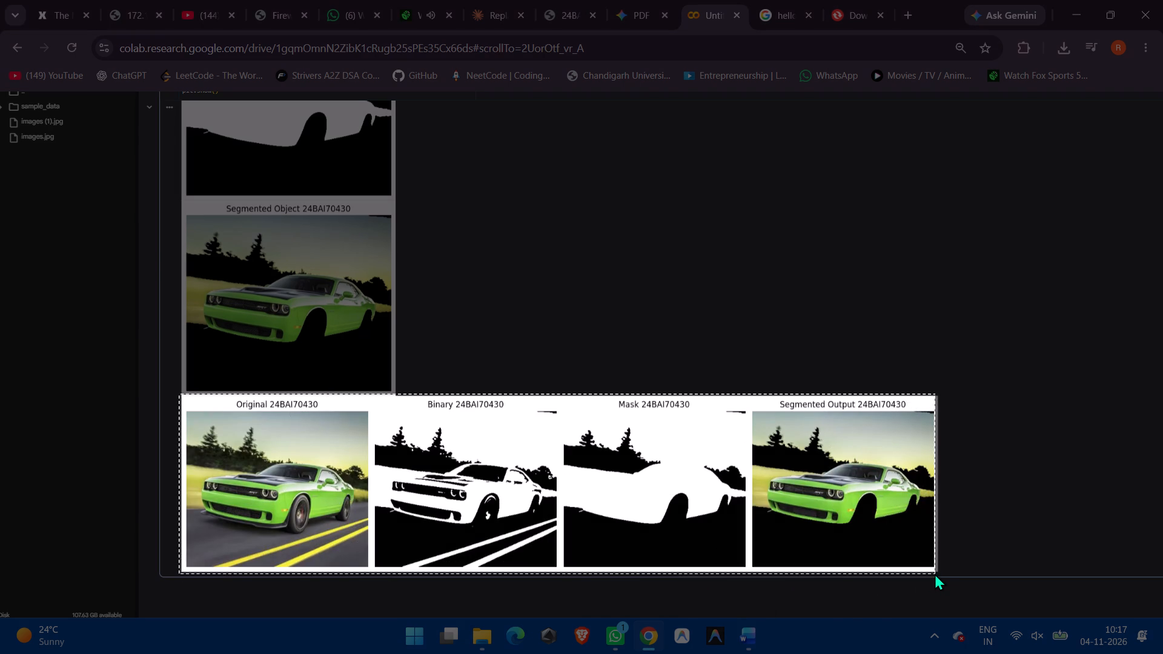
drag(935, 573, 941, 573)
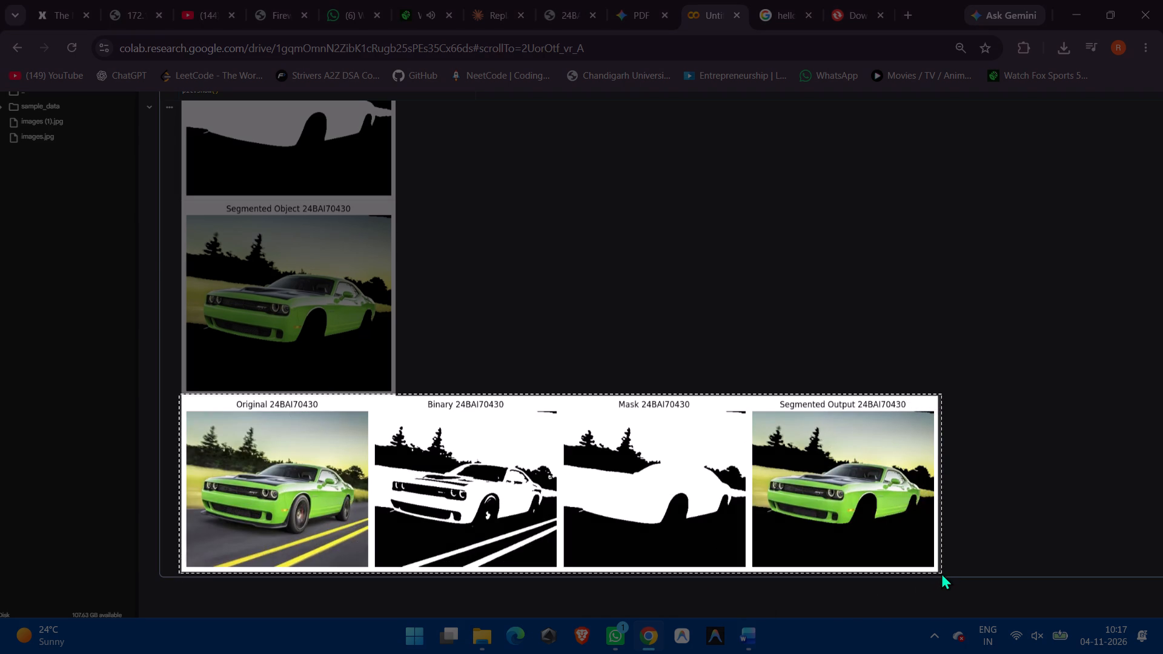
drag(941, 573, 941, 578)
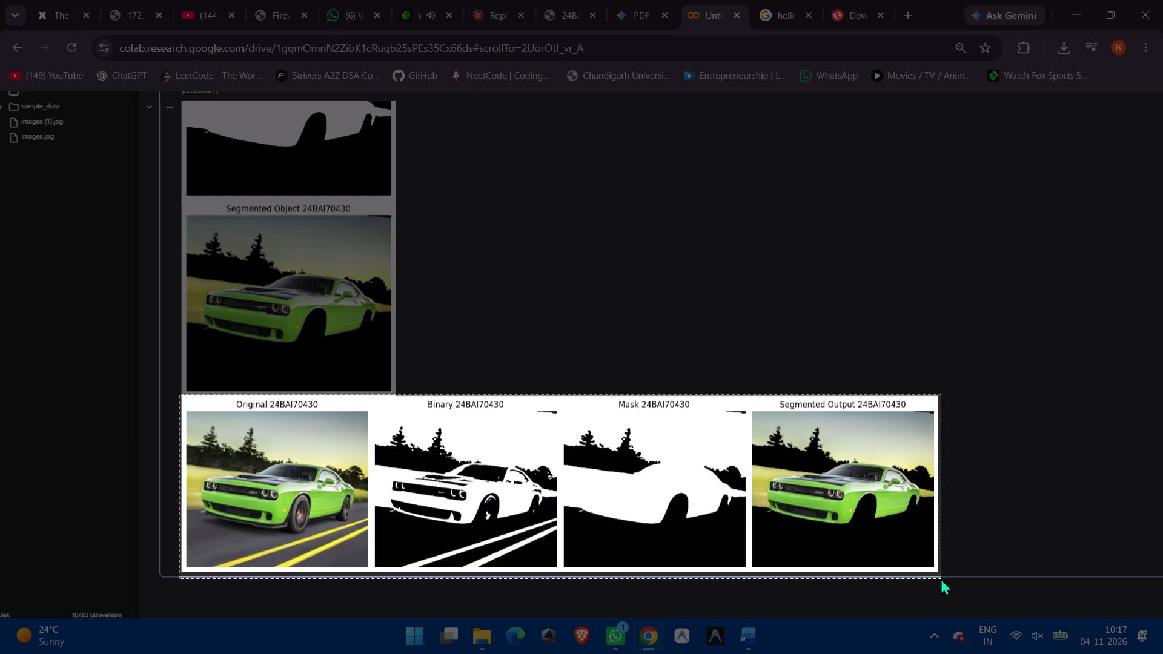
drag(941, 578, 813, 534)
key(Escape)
In the notebook's outputs, return to the bottom four-image comparison row, Original to Segmented Output, and start a new screen capture.
scroll(813, 534, up, 3)
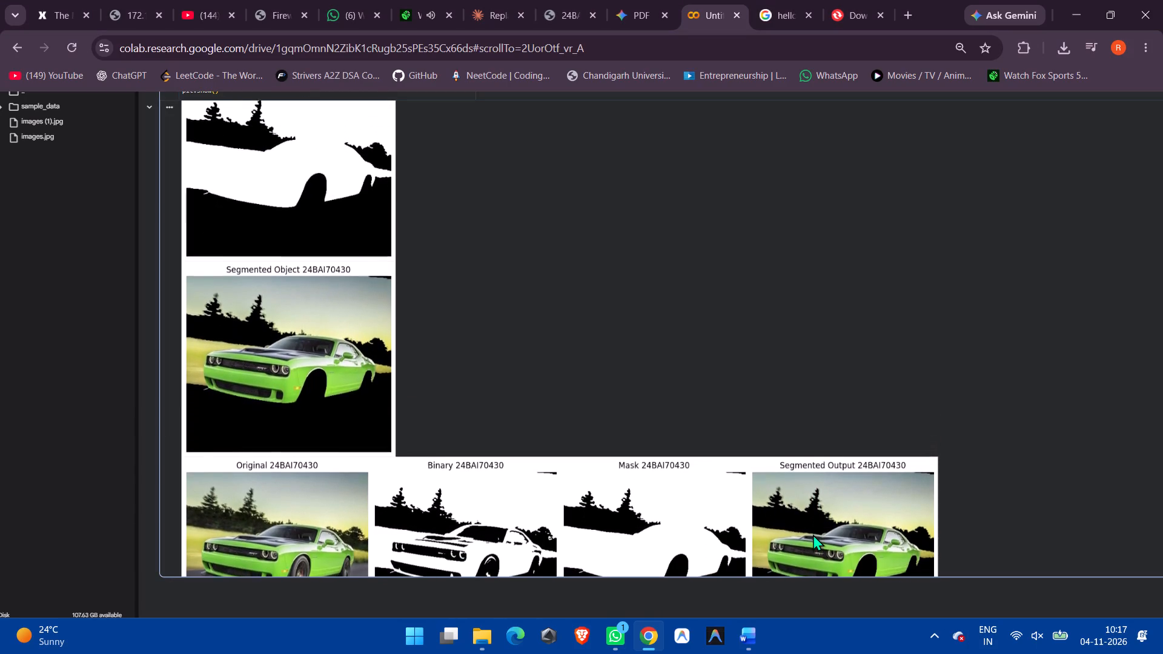
scroll(813, 534, up, 2)
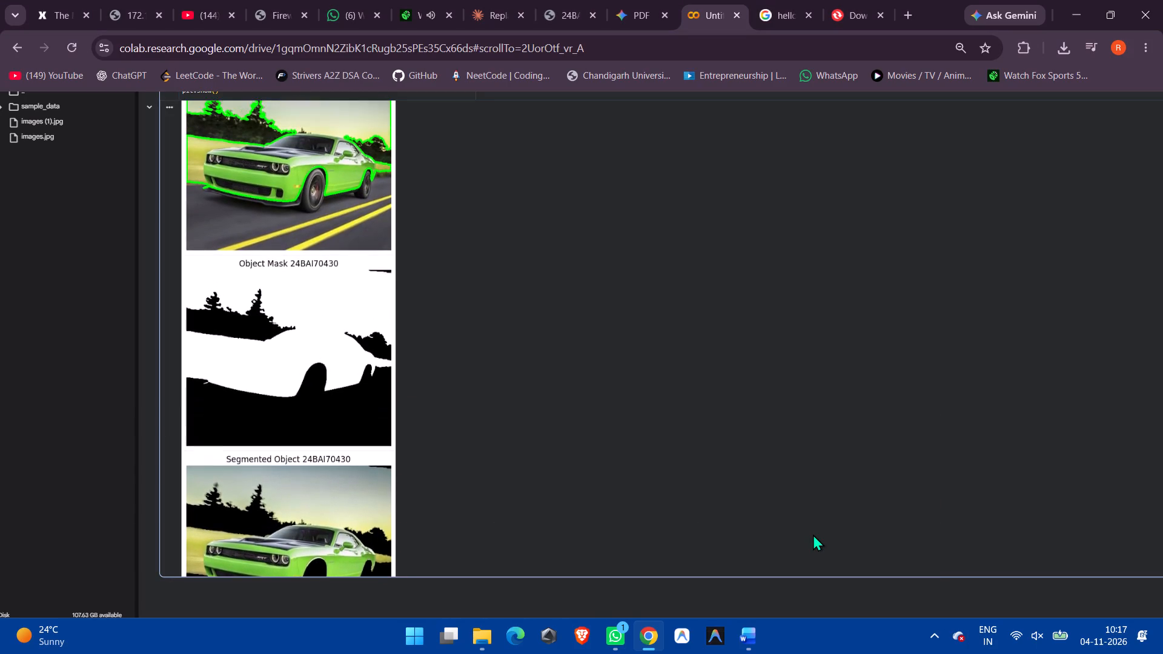
scroll(813, 534, up, 1)
scroll(813, 534, down, 2)
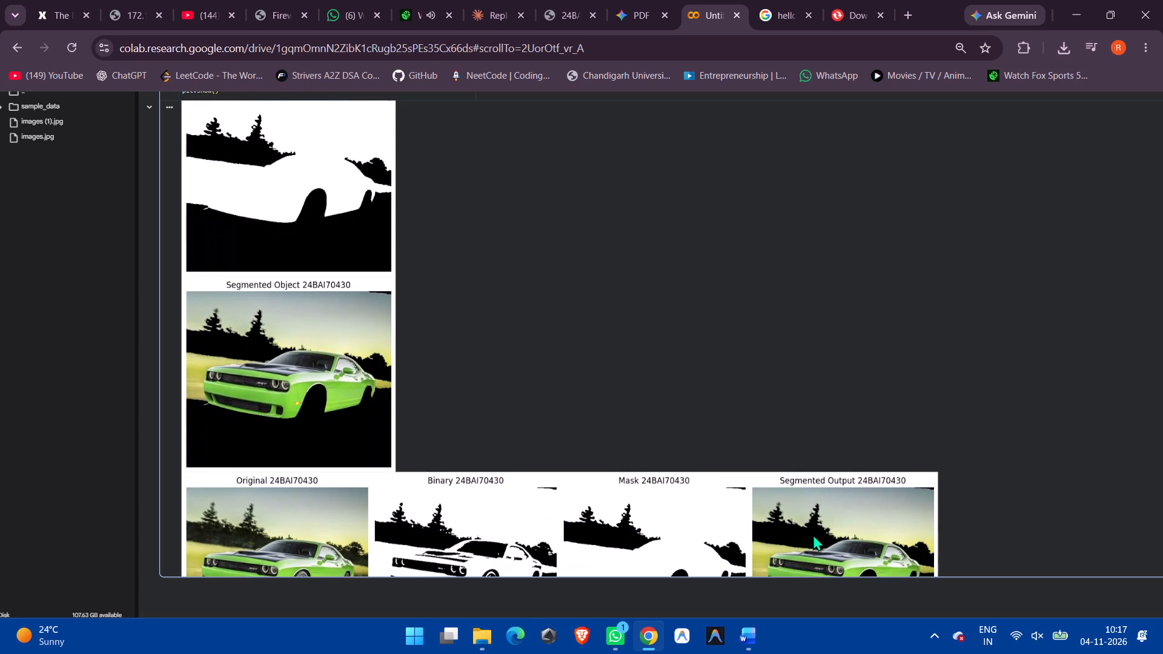
scroll(813, 534, down, 2)
key(Print)
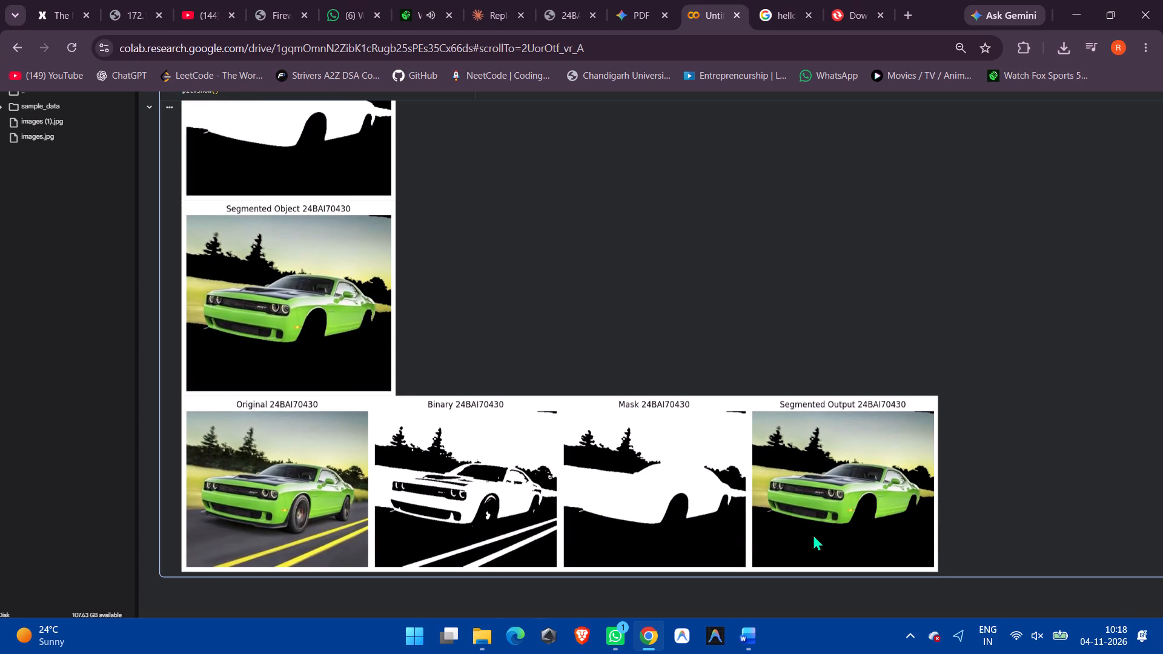
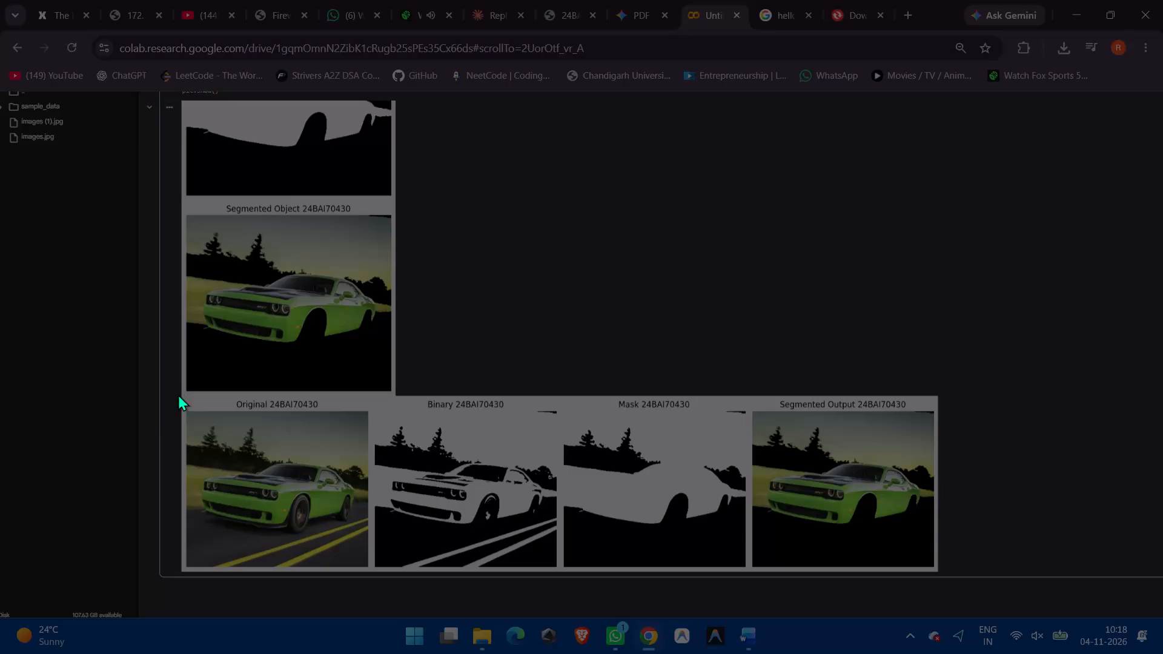
Cancel the pending screen capture and recheck the notebook's image outputs, from the grayscale image down to the four-image comparison row.
key(Escape)
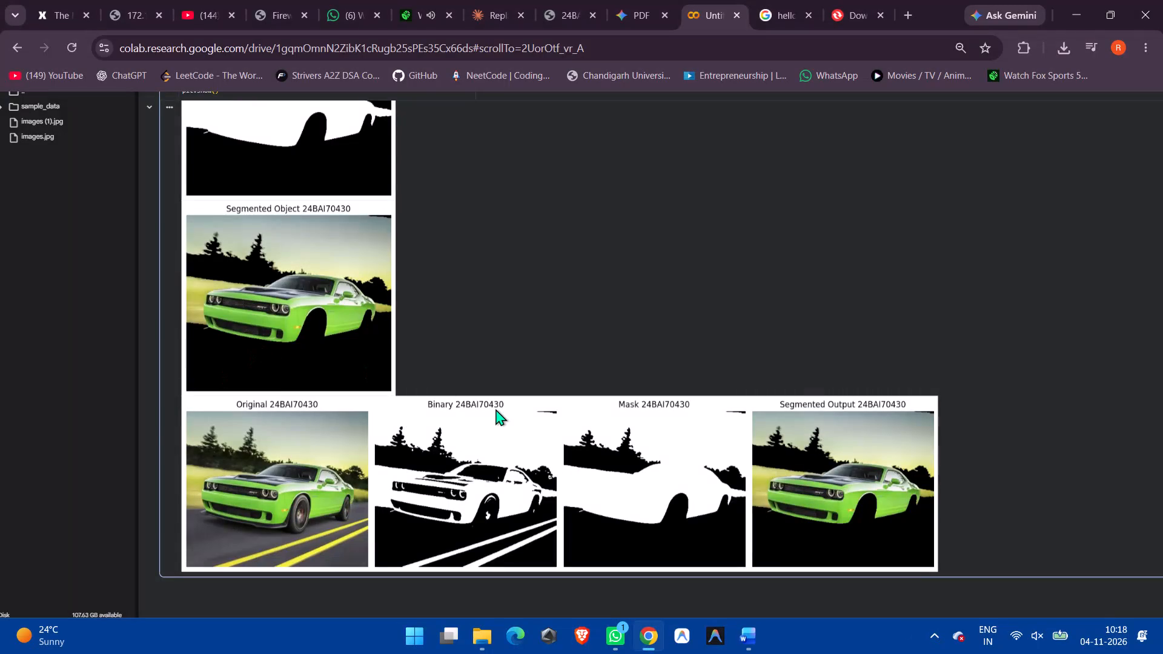
scroll(840, 501, up, 2)
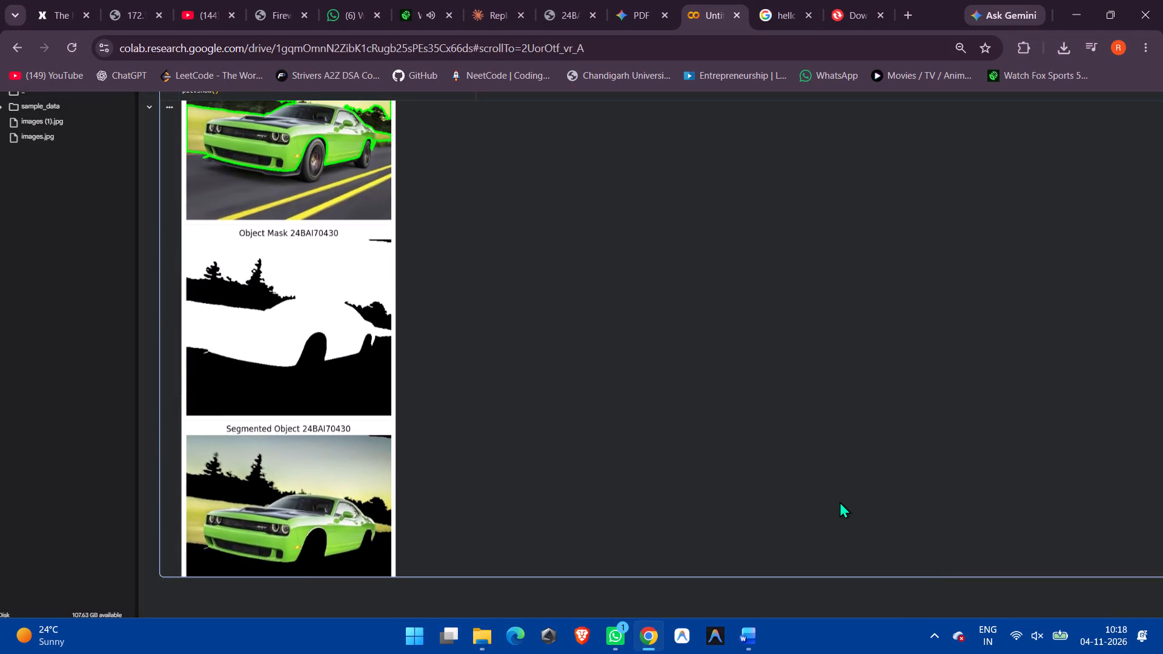
scroll(840, 501, up, 3)
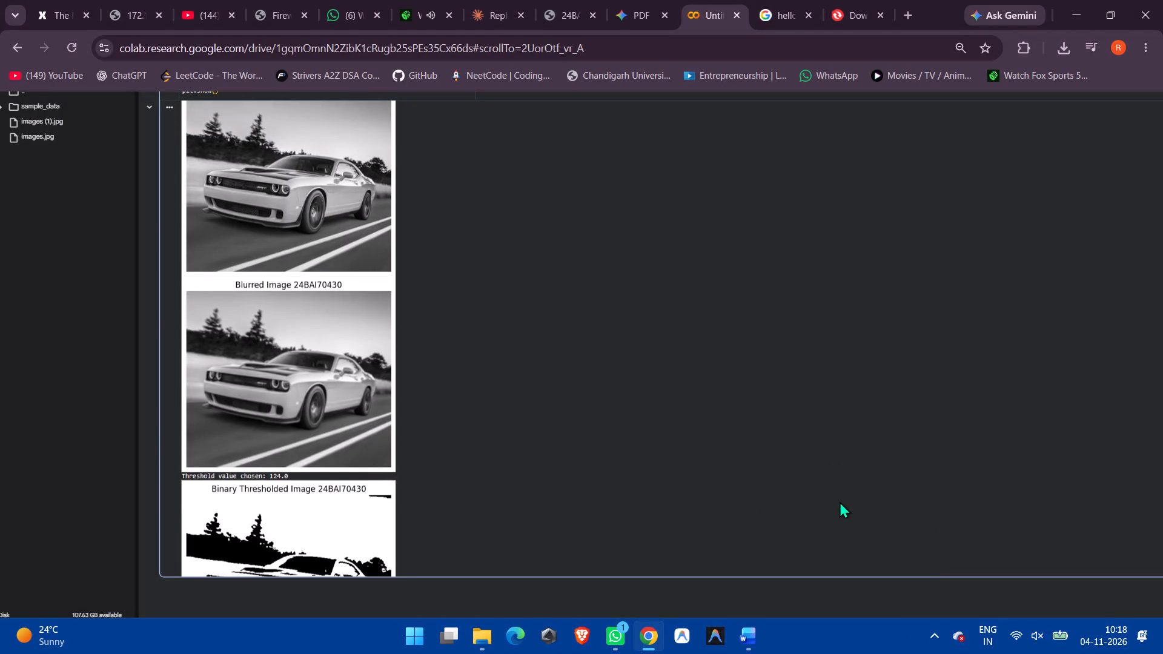
scroll(840, 501, up, 2)
scroll(840, 501, down, 2)
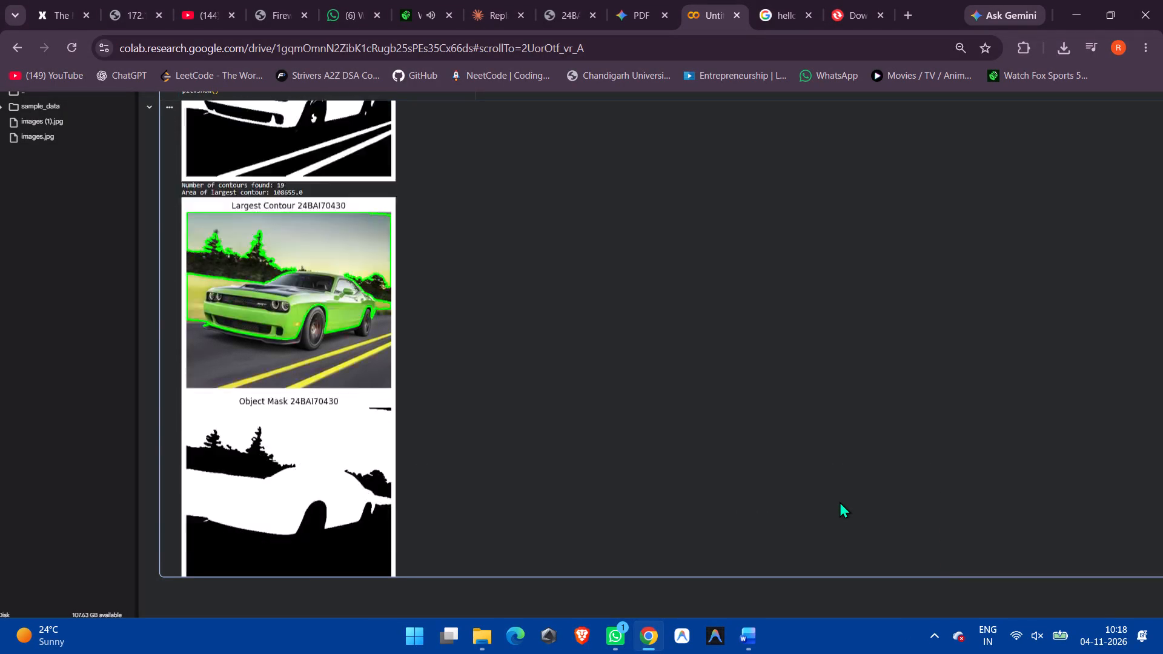
scroll(840, 501, down, 2)
Capture the four-image comparison row, Original to Segmented Output, from the Colab notebook and paste the screenshot onto page 5 in Word.
key(Print)
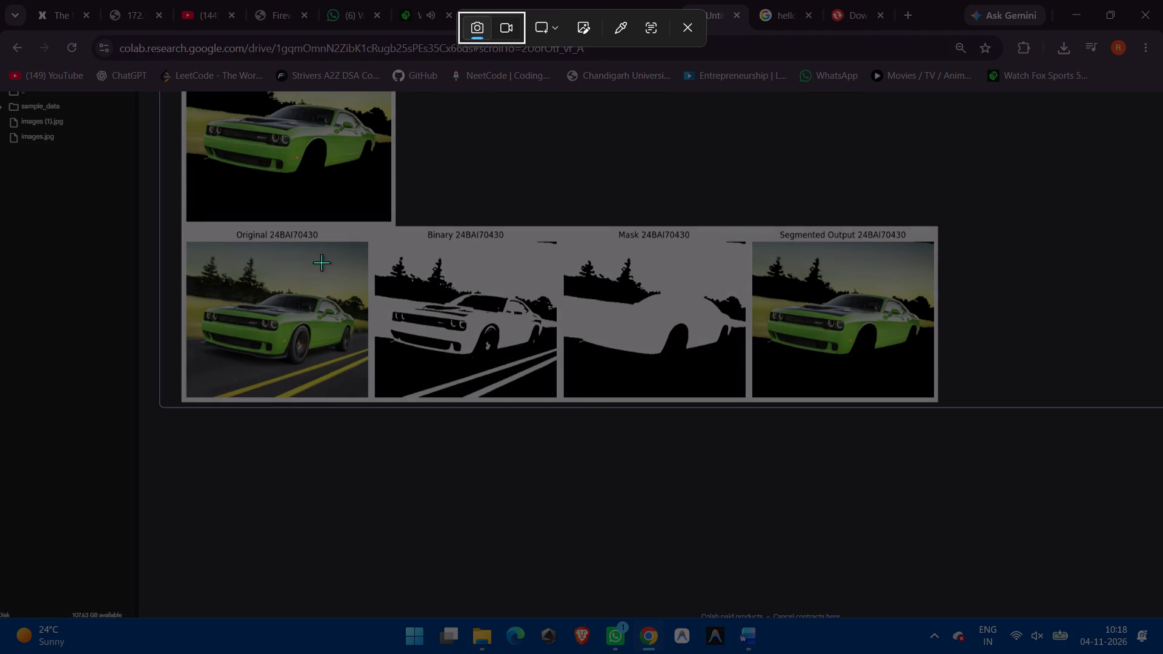
drag(176, 227, 236, 227)
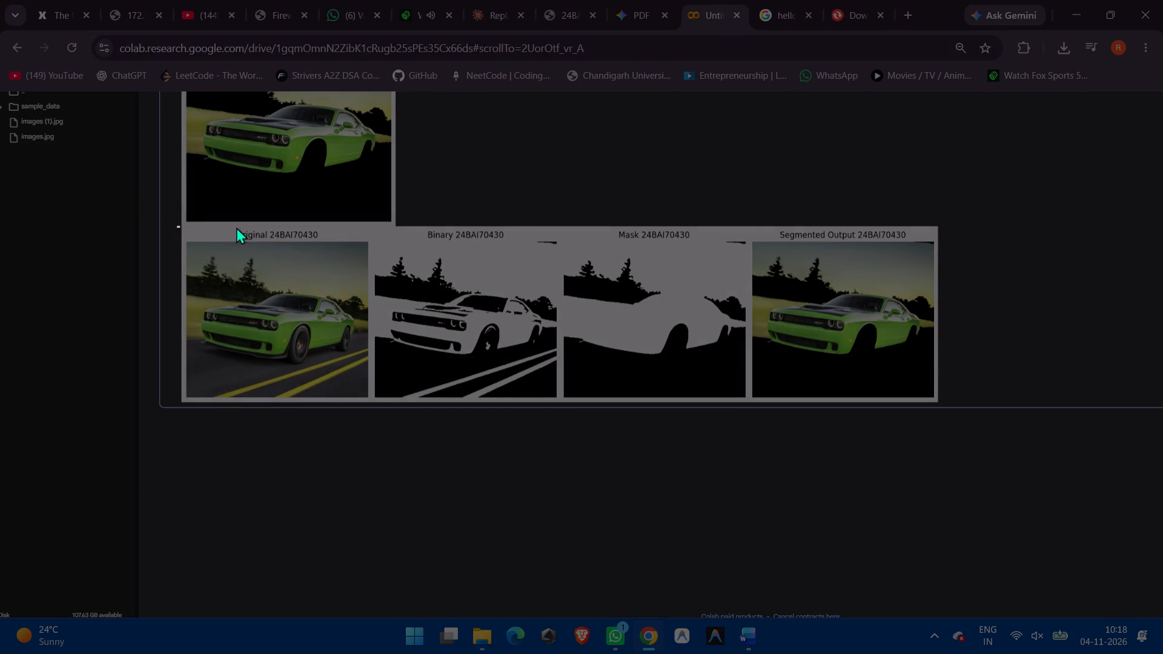
drag(236, 227, 963, 402)
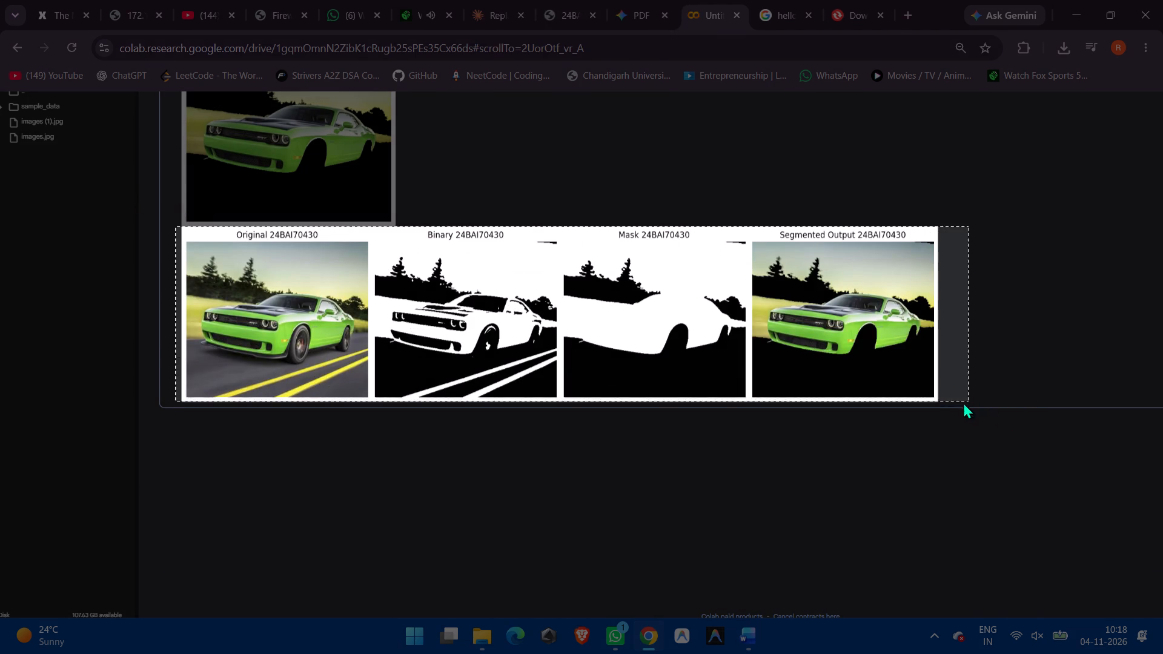
drag(963, 402, 943, 405)
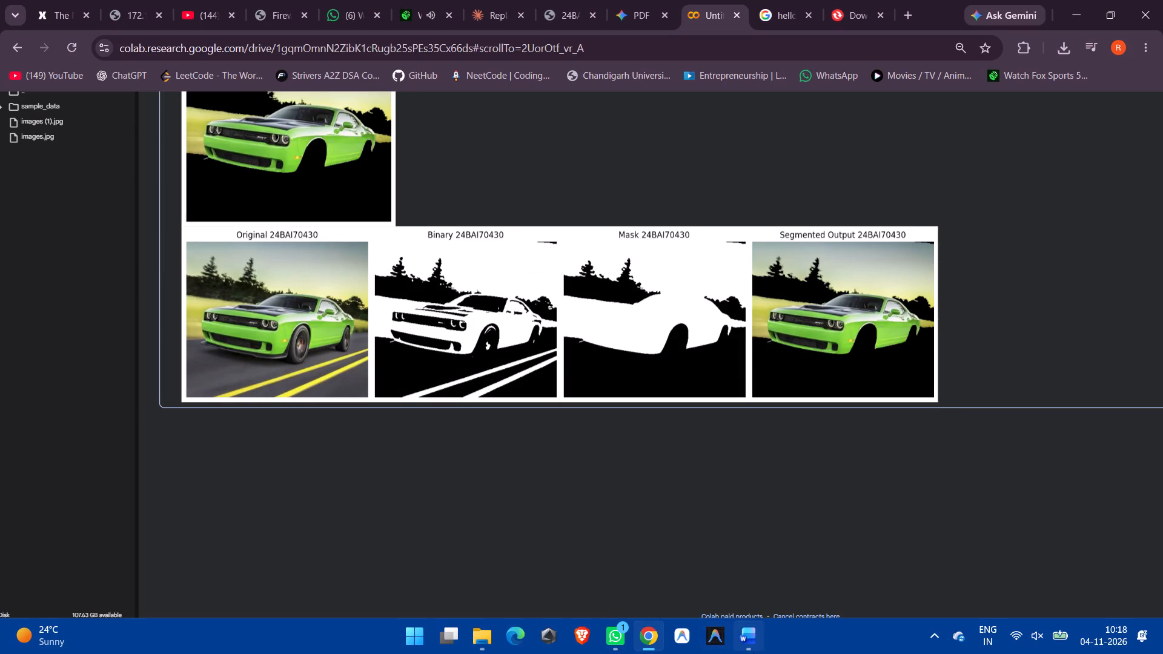
click(753, 653)
click(465, 531)
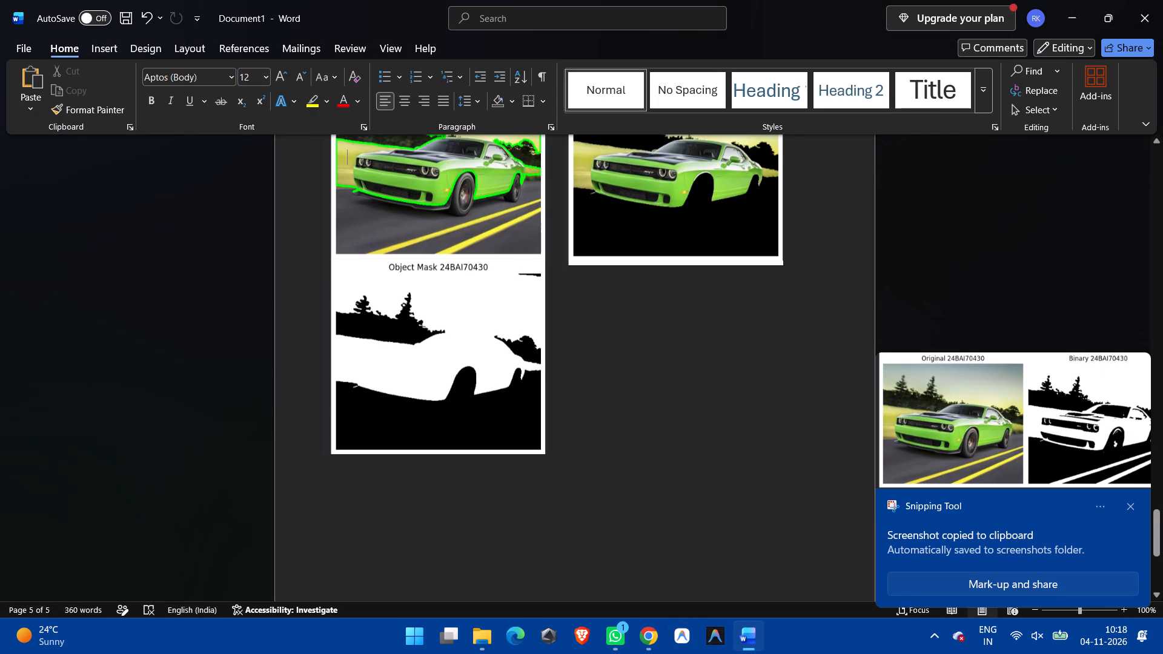
key(ctrl+v)
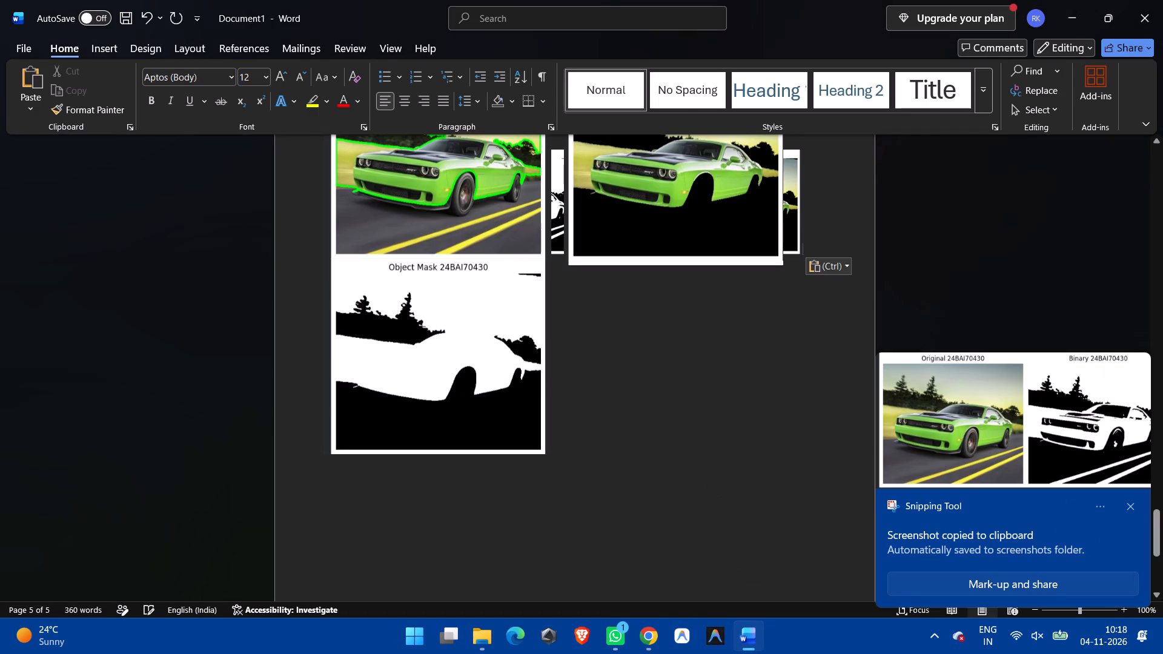
Set the comparison row screenshot's wrapping to In Front of Text and place it below the Object Mask image on page 5.
click(798, 206)
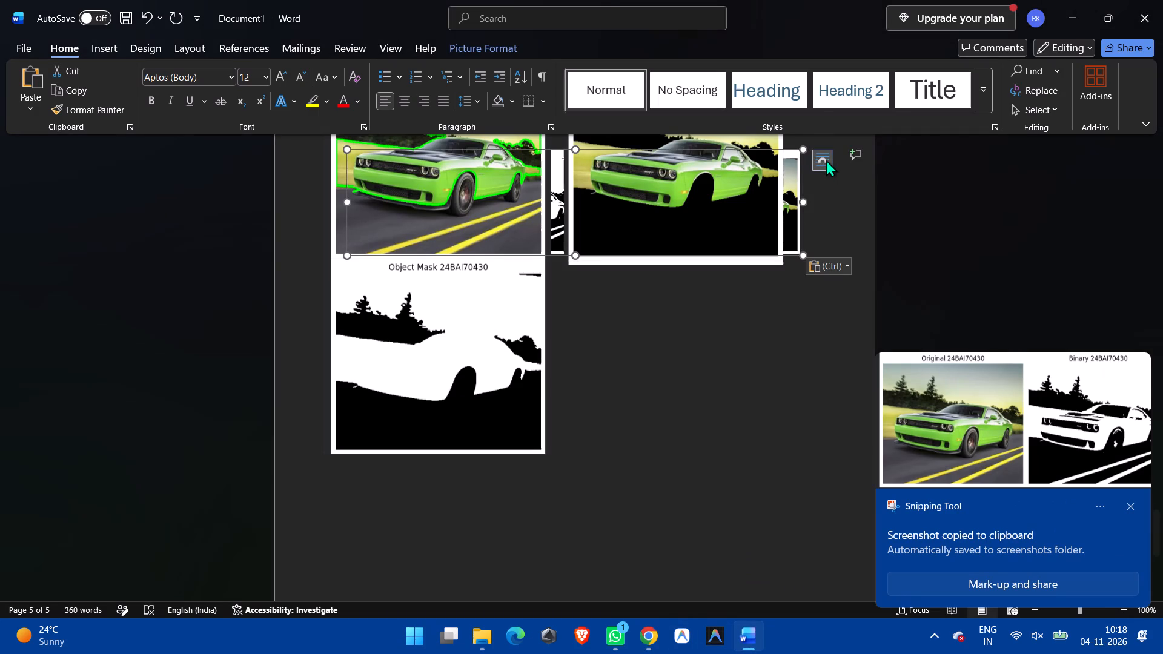
click(826, 160)
click(943, 303)
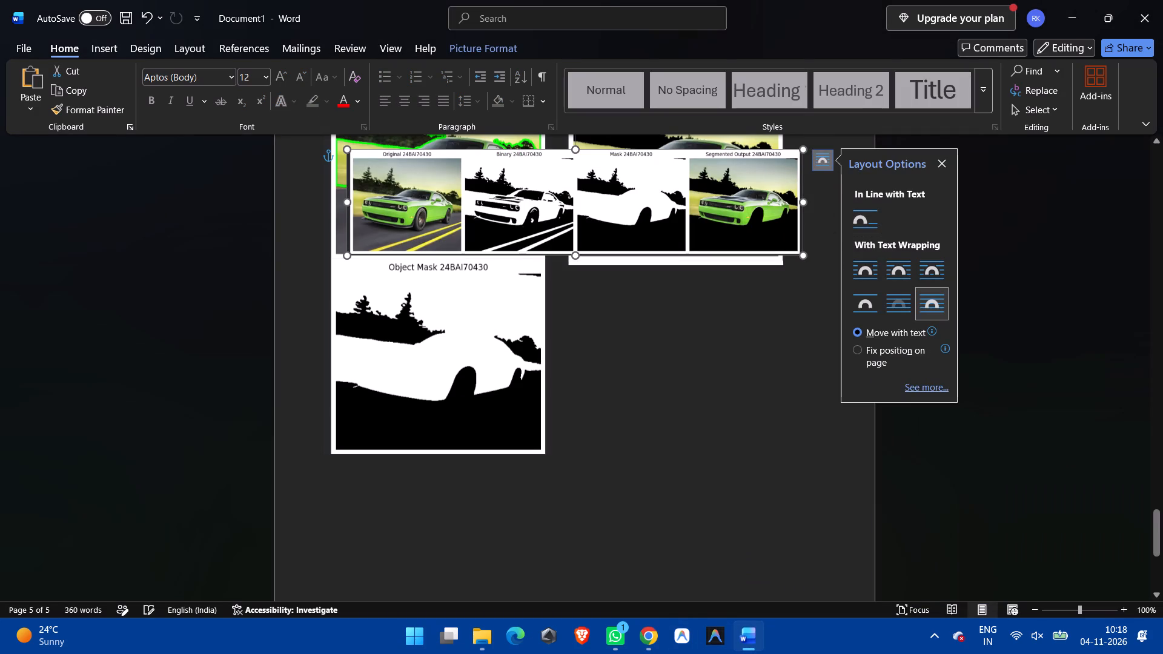
drag(537, 199, 520, 526)
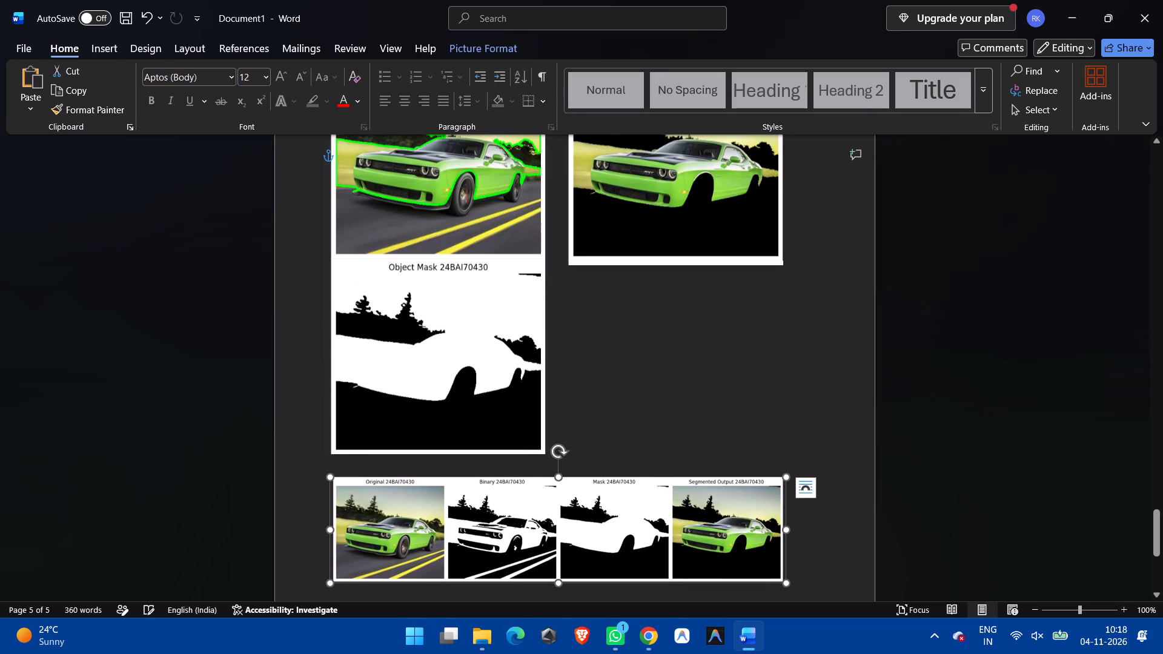
Add blank lines on page 5 until the insertion point sits below the Object Mask image, removing the surplus ones.
scroll(520, 526, down, 5)
right_click(520, 526)
click(457, 326)
click(457, 326)
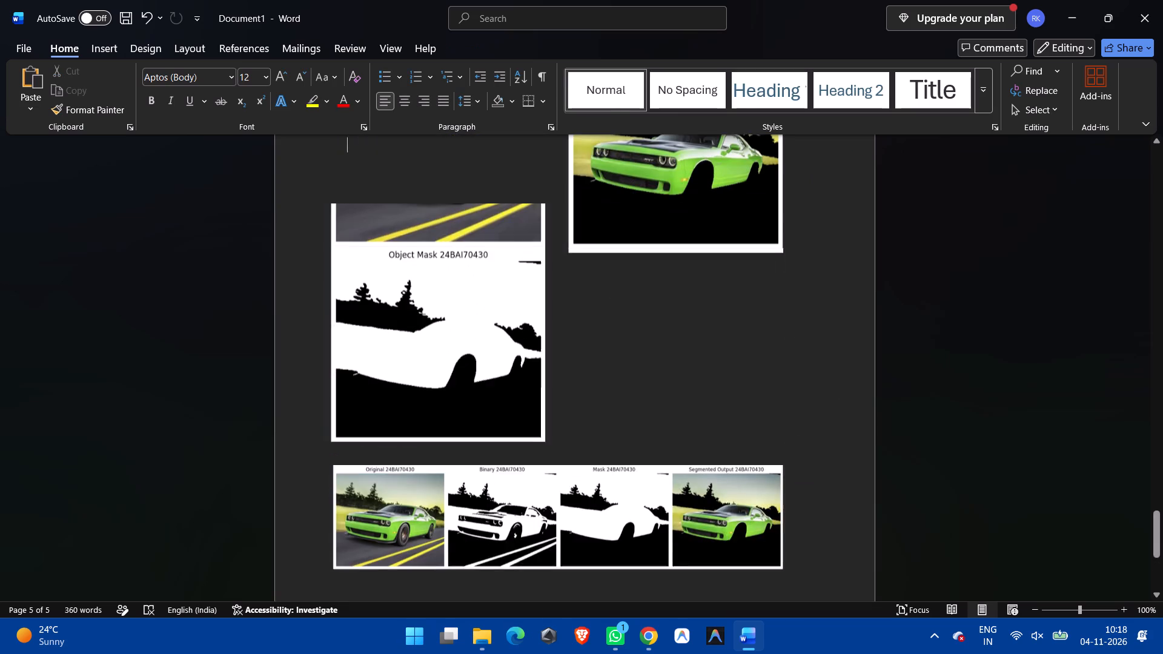
scroll(457, 326, right, 1)
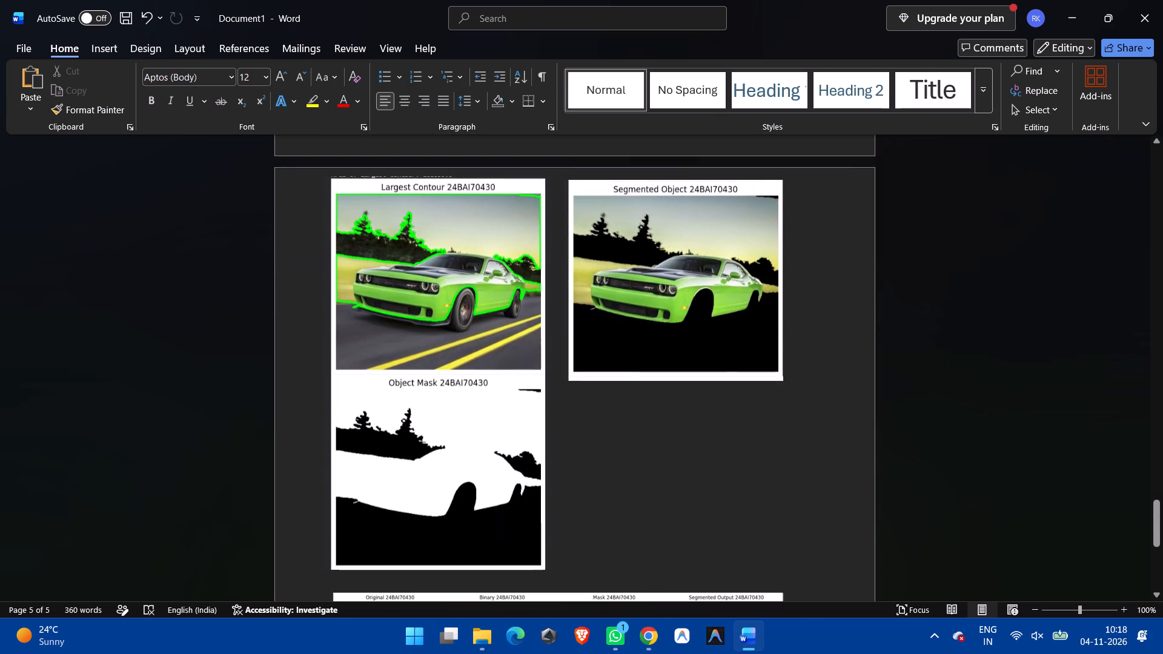
scroll(457, 326, right, 1)
key(Return)
key(Return)
key(Return)
key(Return)
key(Return)
key(Return)
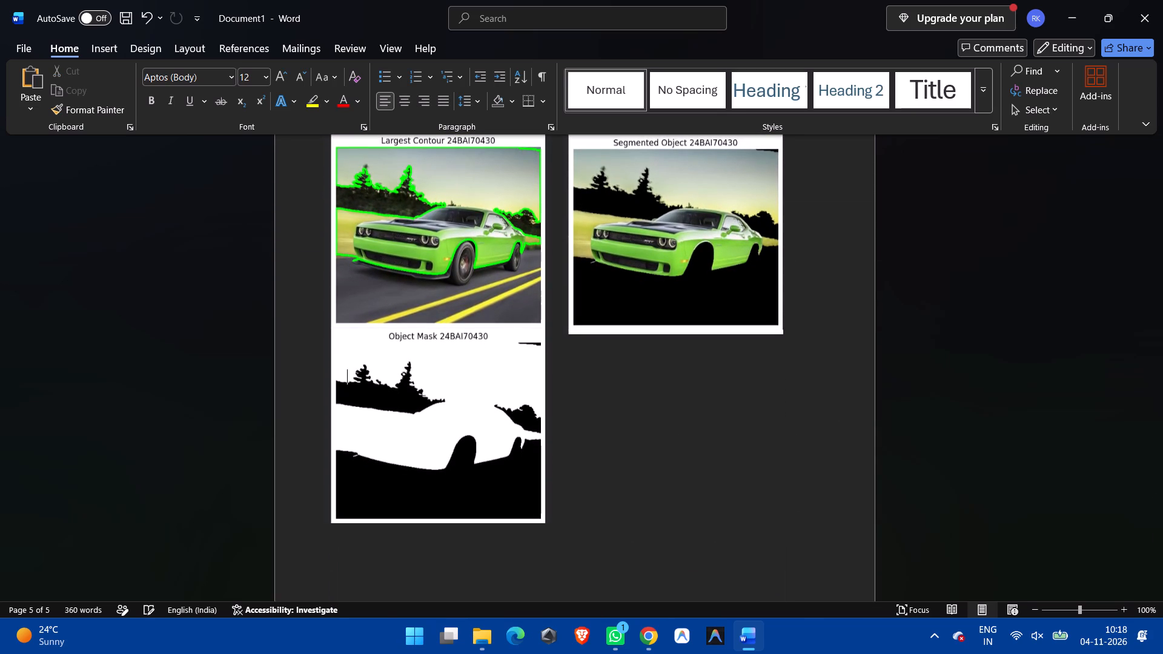
key(Return)
key(Return)
key(Return)
key(Return)
key(Return)
key(Return)
scroll(584, 365, down, 3)
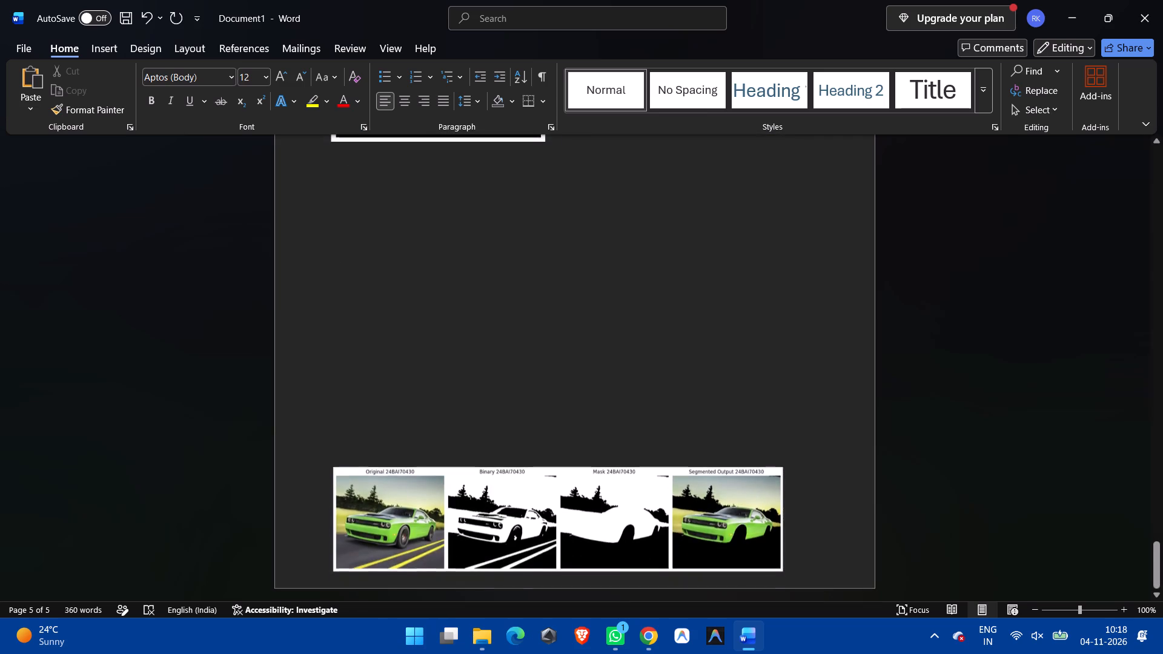
key(Return)
key(Return)
key(Return)
key(Return)
key(Return)
scroll(584, 365, down, 3)
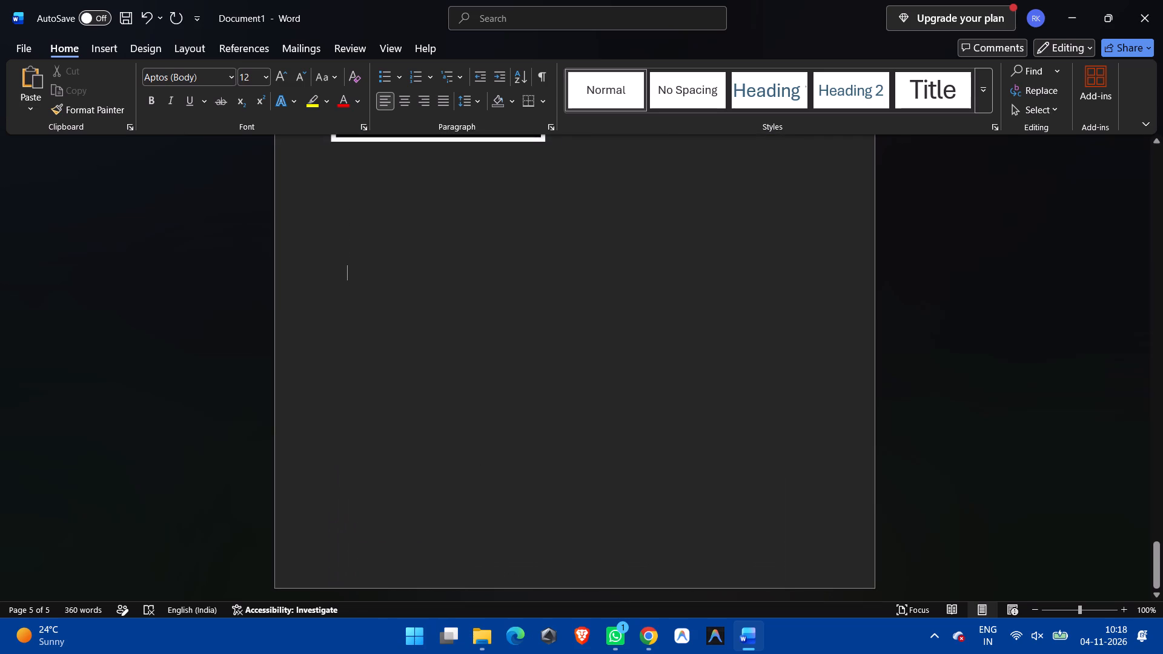
scroll(500, 382, down, 2)
key(BackSpace)
key(BackSpace)
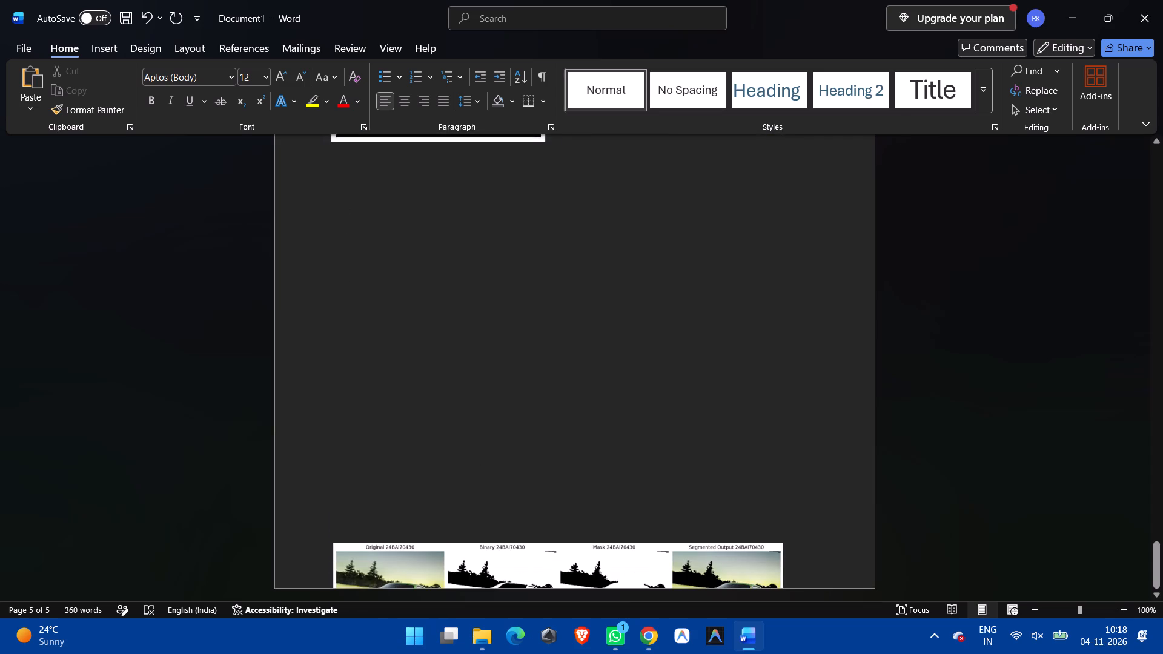
Move the four-image comparison row up to just below the Object Mask image on page 5, adding blank lines for text beneath it.
drag(470, 561, 496, 207)
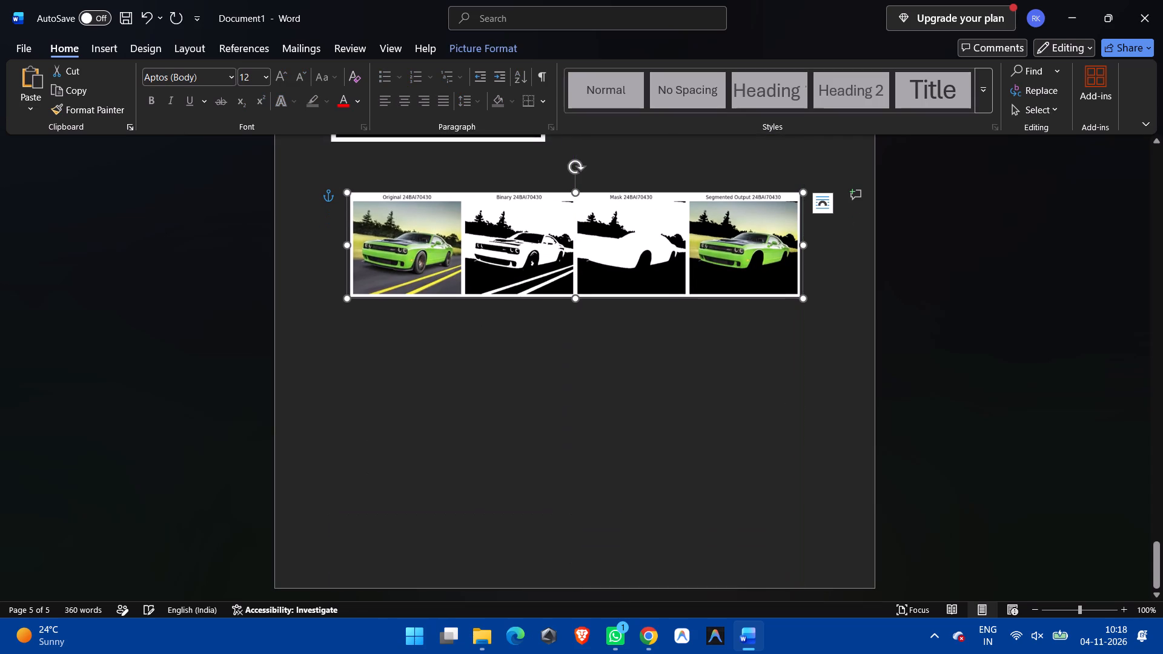
key(Return)
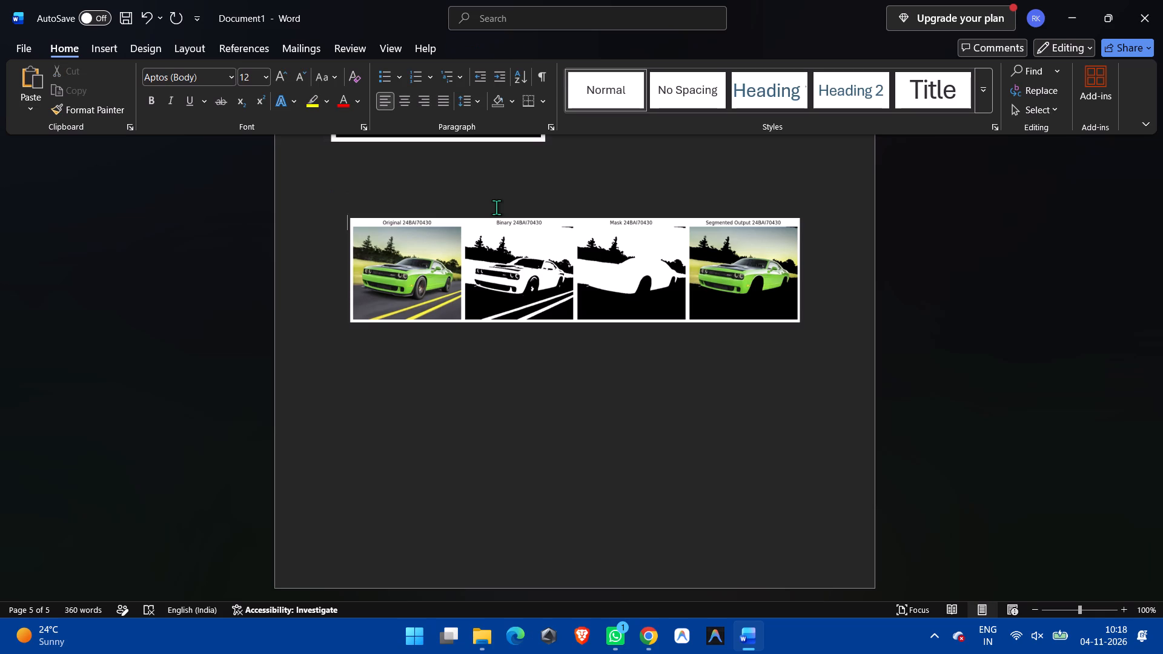
drag(499, 269, 482, 211)
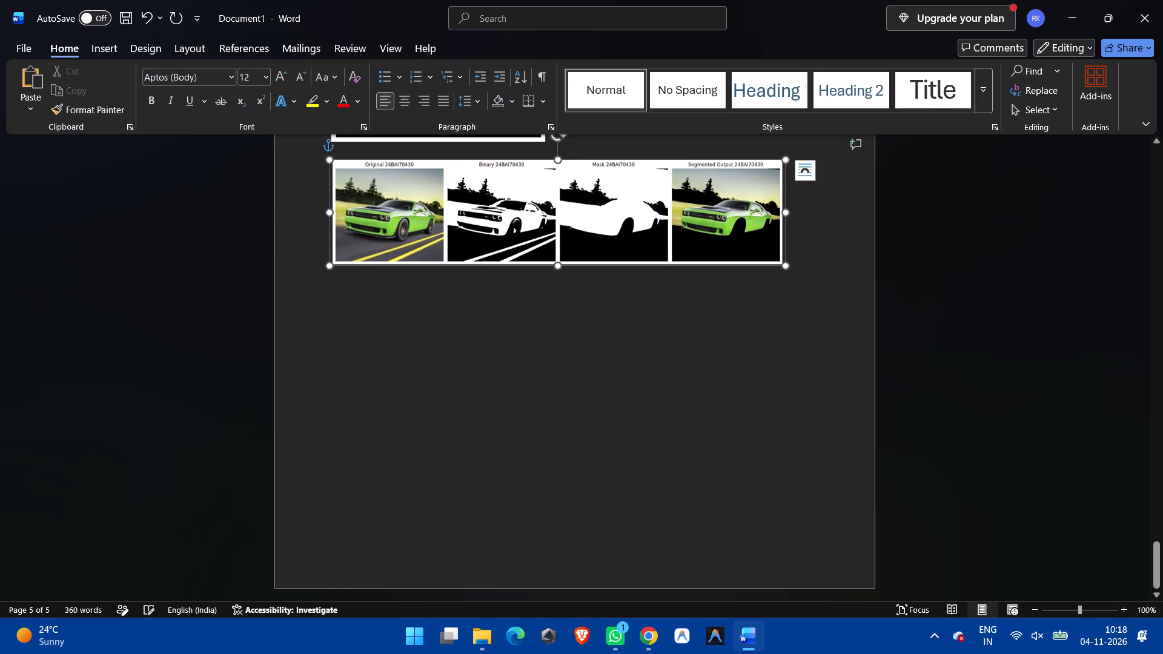
key(Return)
key(Return)
key(Return)
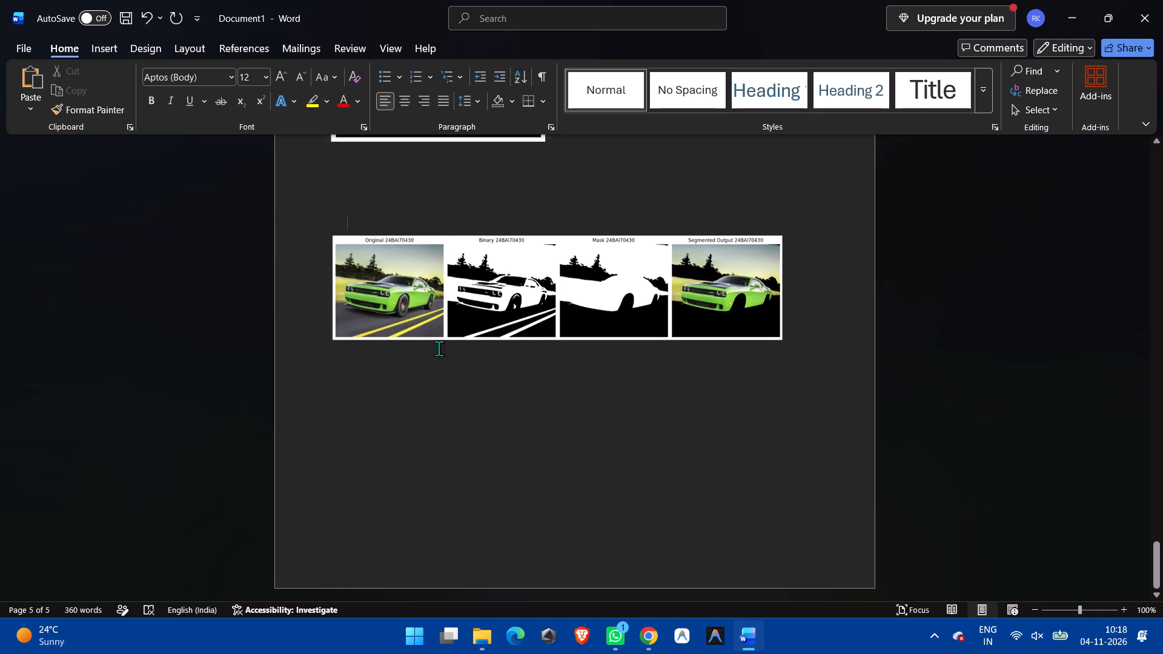
click(425, 419)
drag(505, 284, 505, 254)
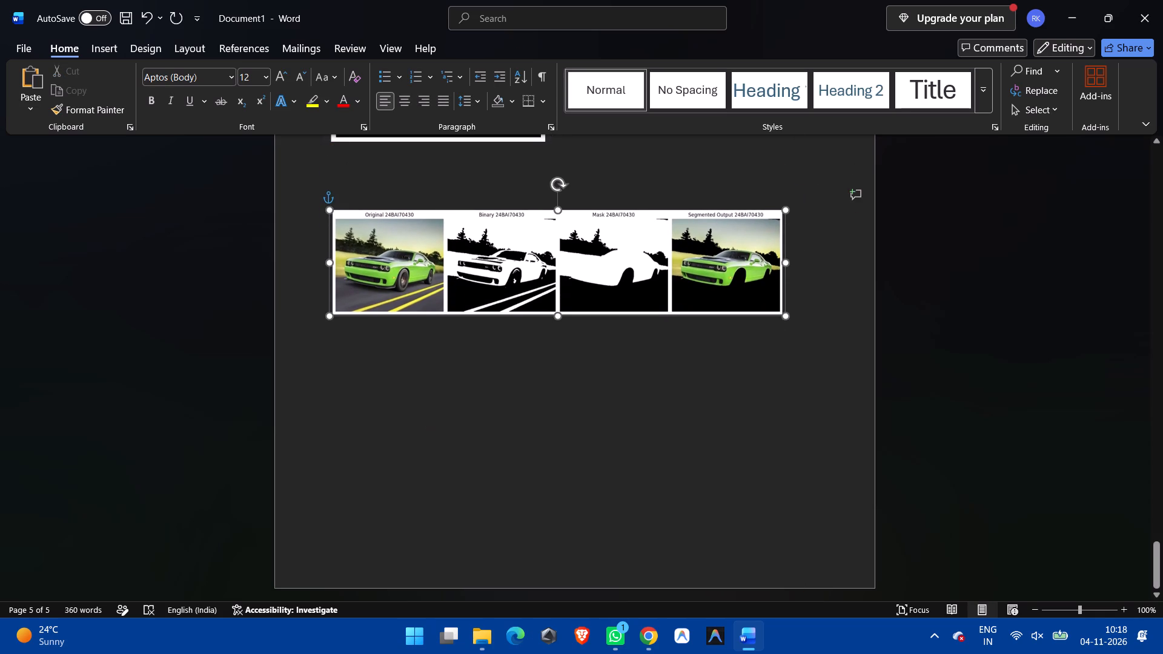
drag(505, 254, 505, 214)
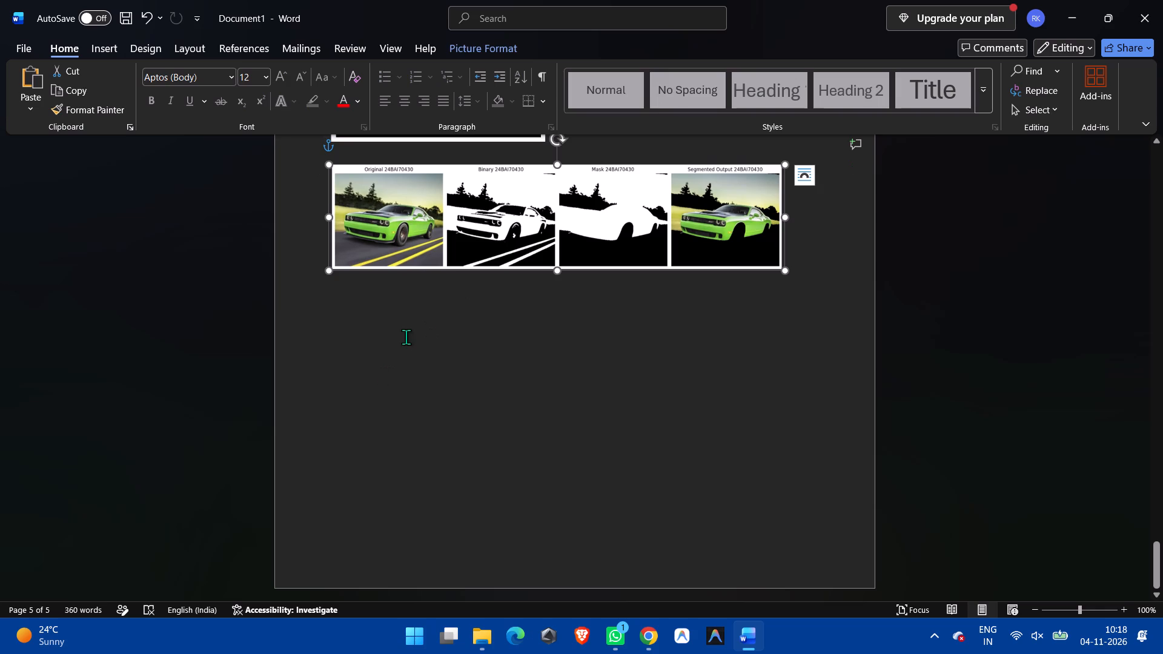
Copy the Experiment 10 PDF's text from RESULT through LEARNING OUTCOMES in Chrome and paste it below the comparison row in Word.
click(406, 337)
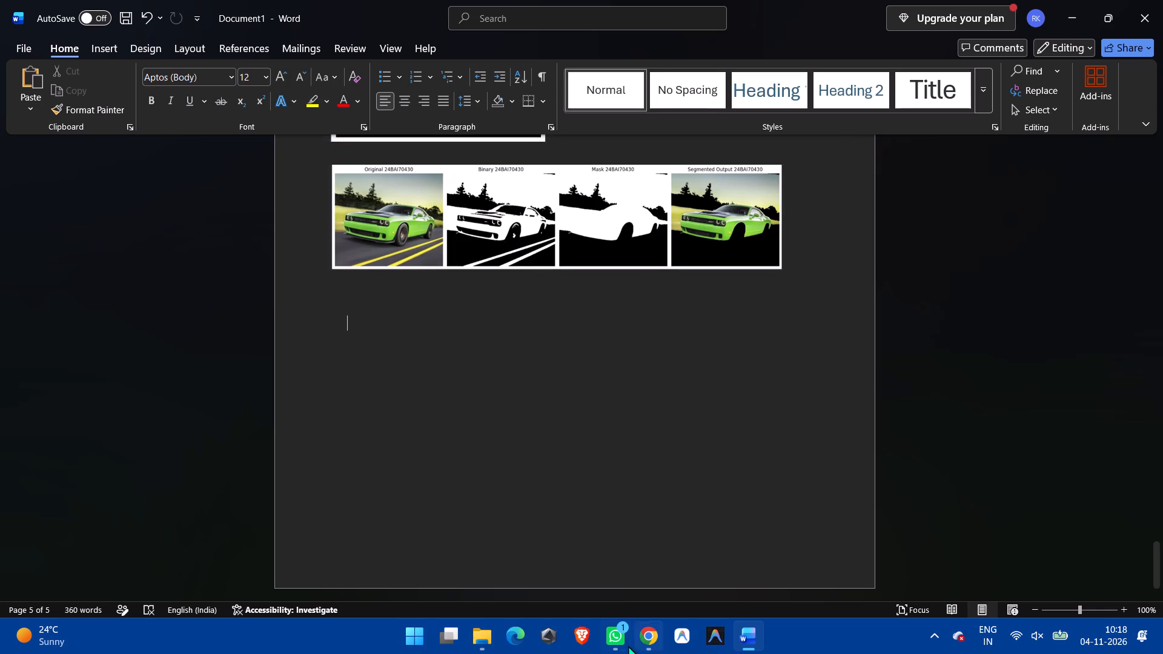
click(648, 644)
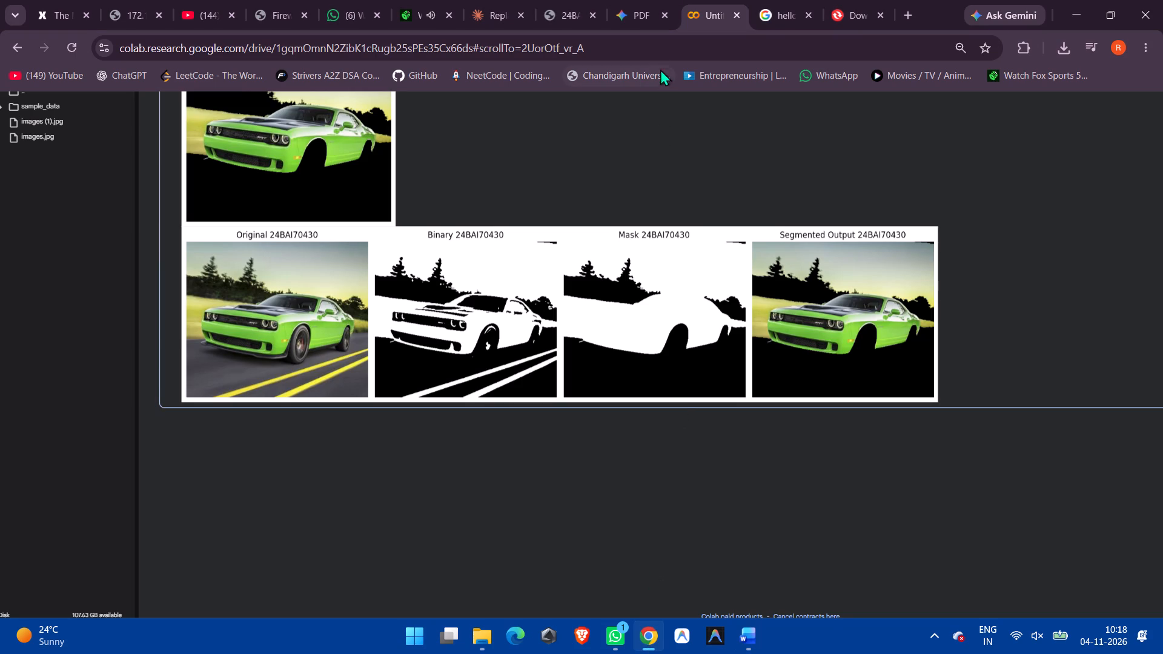
click(550, 0)
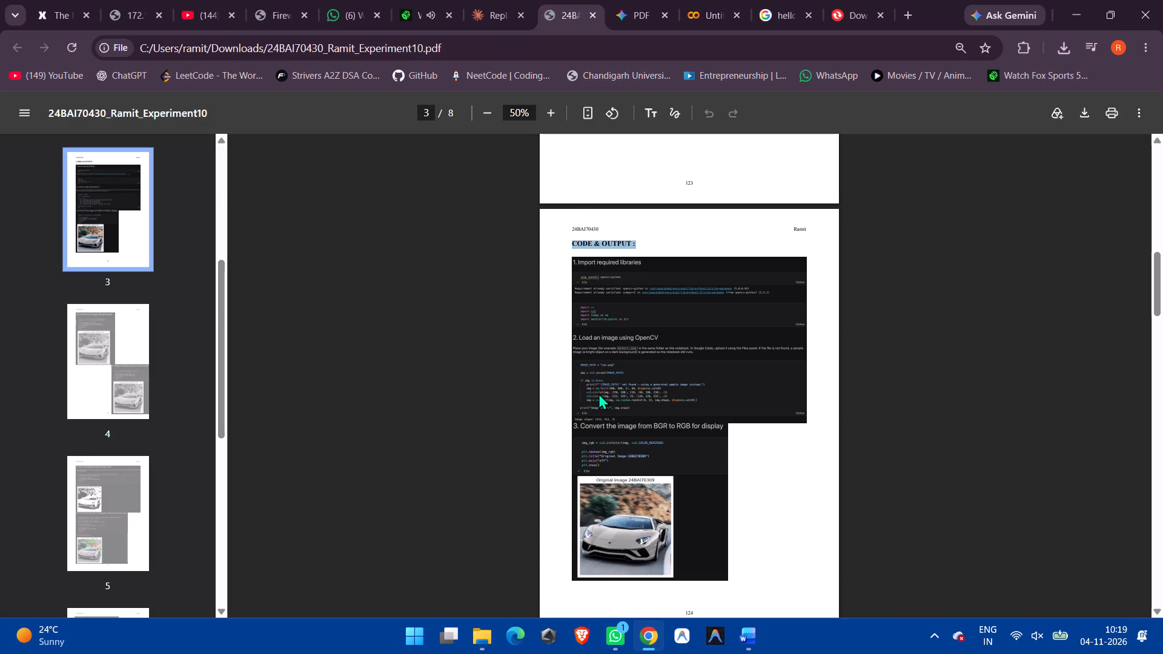
click(598, 393)
scroll(598, 393, down, 7)
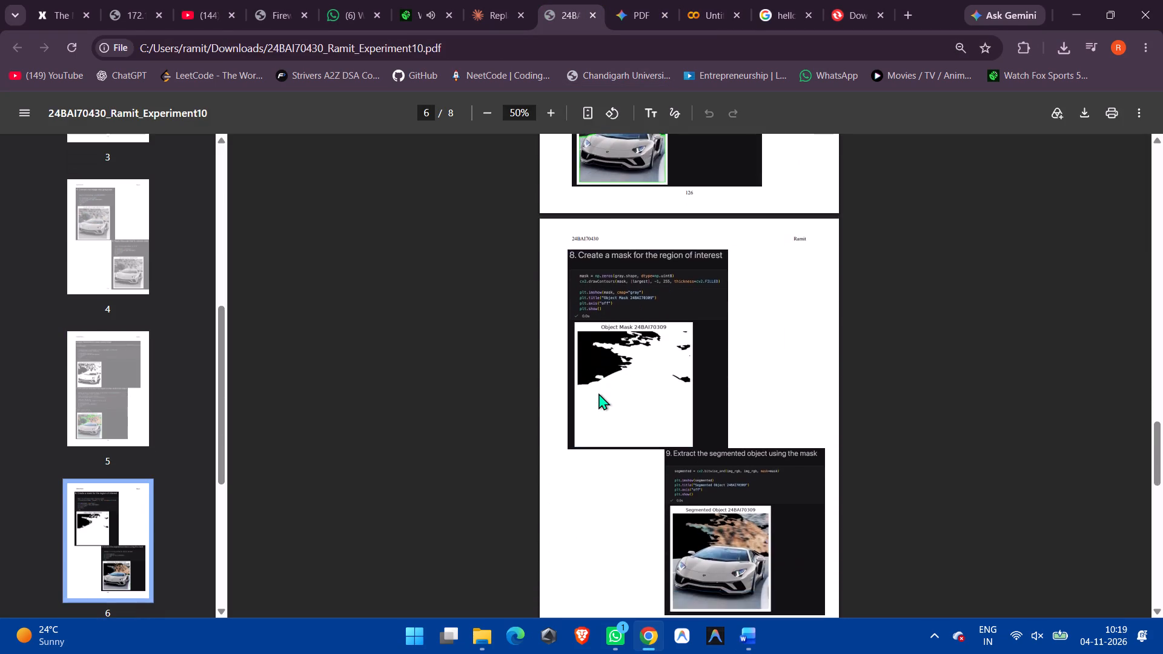
scroll(598, 393, down, 5)
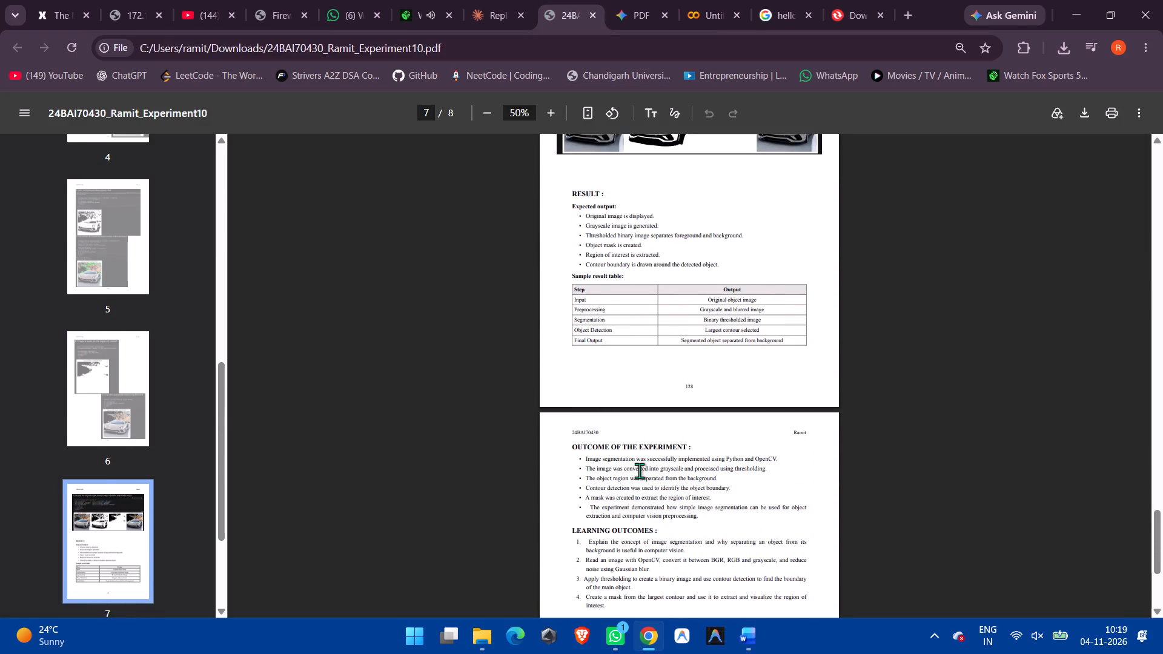
scroll(639, 471, down, 1)
scroll(637, 460, up, 2)
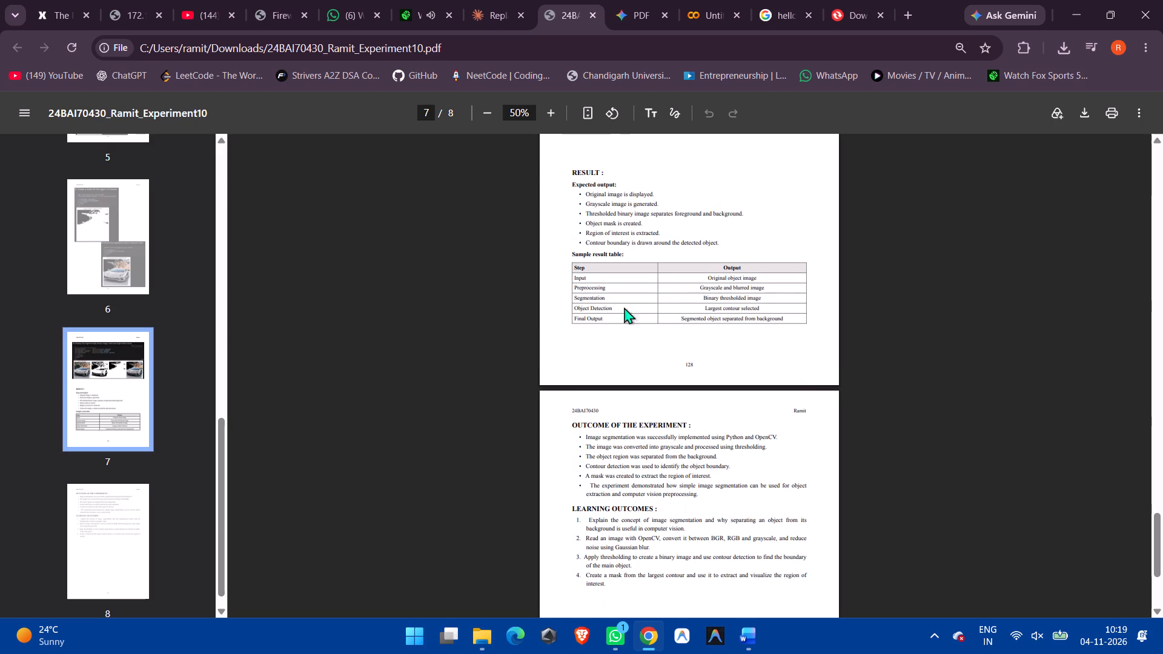
drag(569, 166, 700, 564)
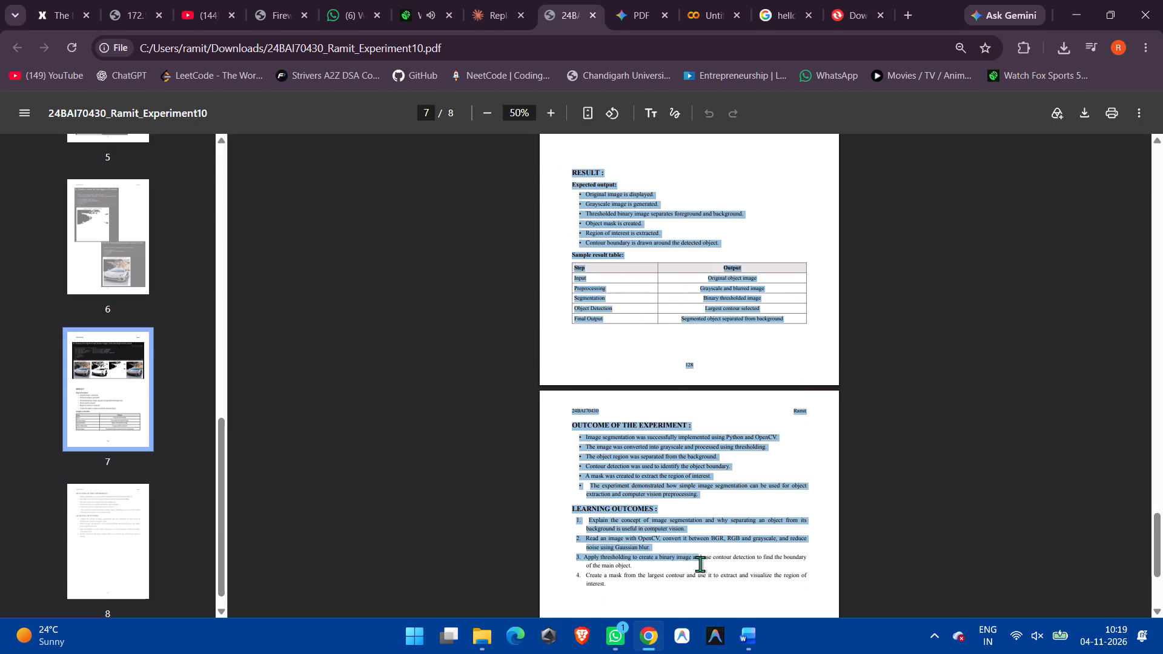
drag(700, 564, 605, 585)
key(ctrl+c)
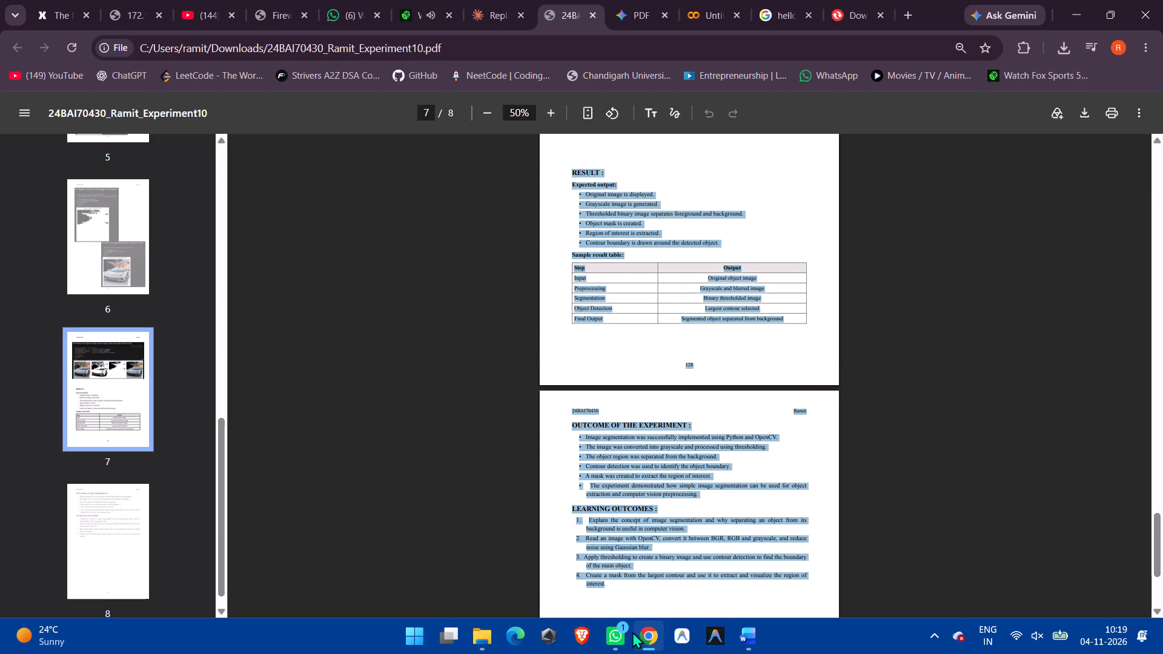
click(748, 639)
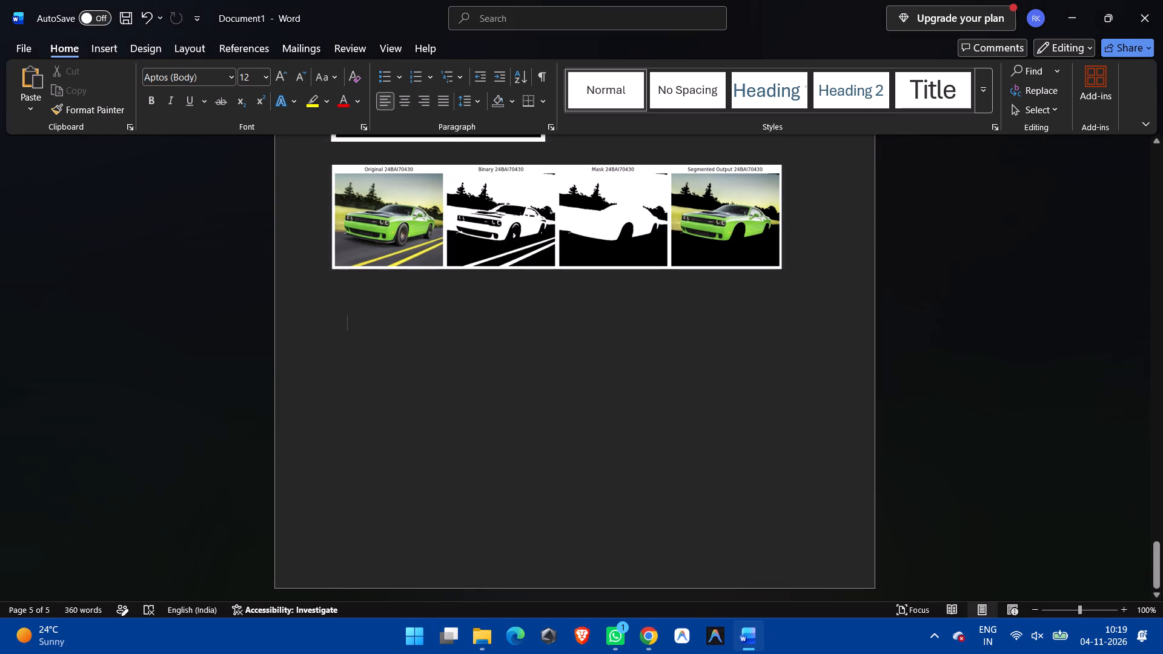
key(ctrl+v)
scroll(468, 440, up, 1)
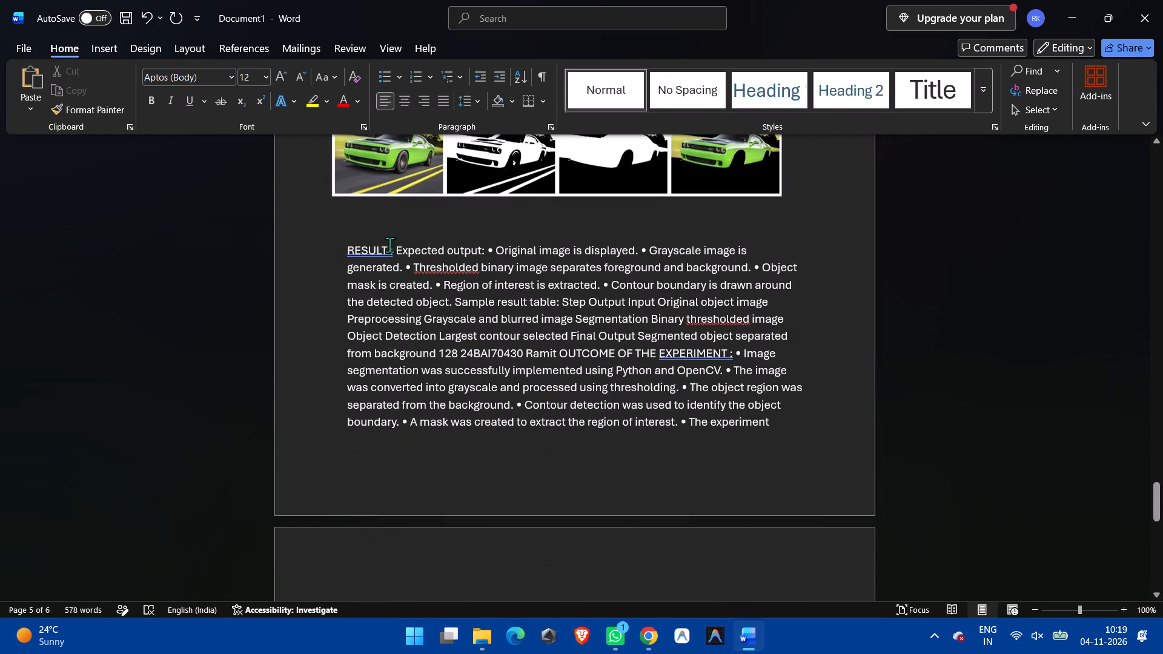
Bold the "RESULT :" and "Expected output:" headings in the pasted text and put each on its own line.
drag(395, 250, 344, 244)
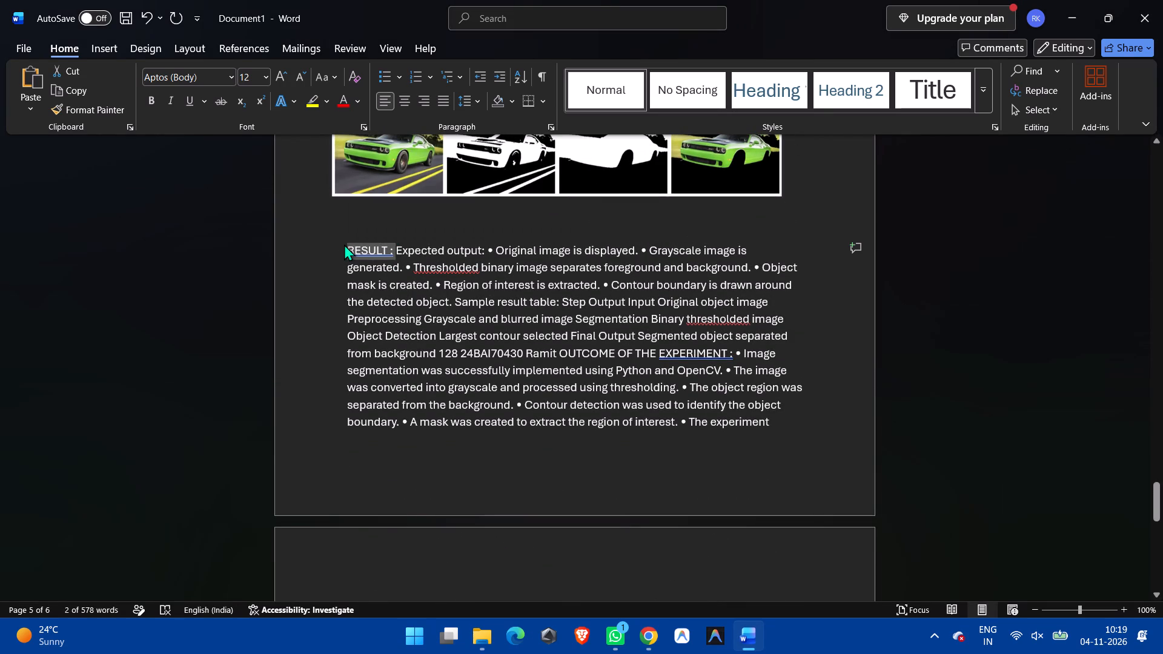
key(ctrl+c)
key(ctrl+b)
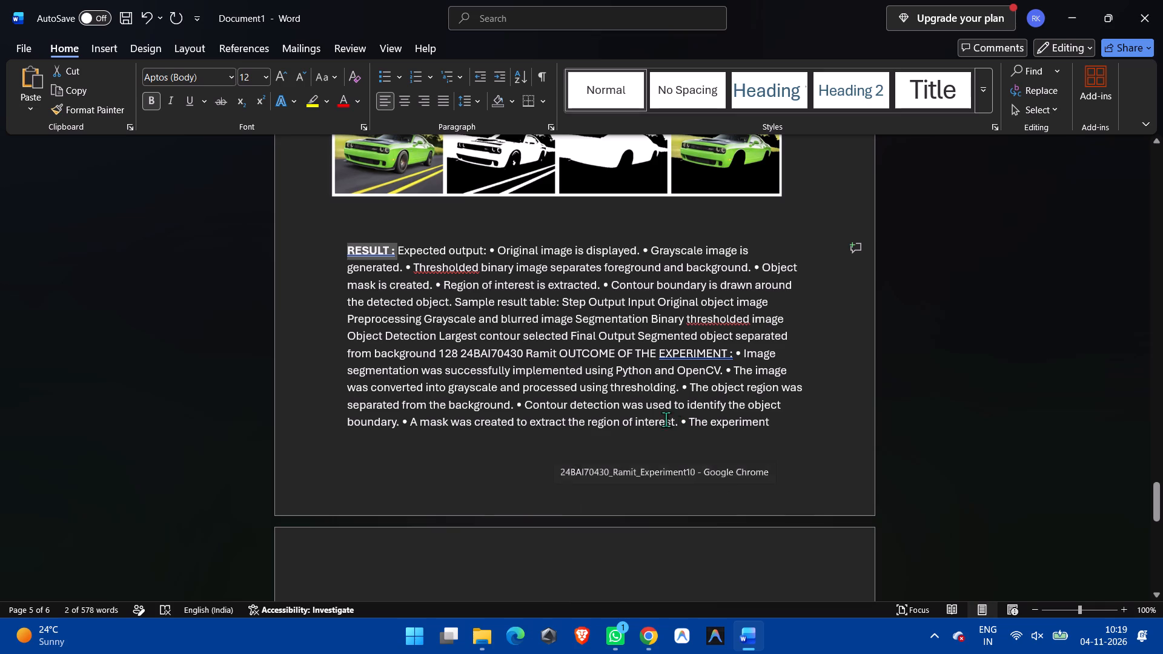
drag(485, 250, 451, 249)
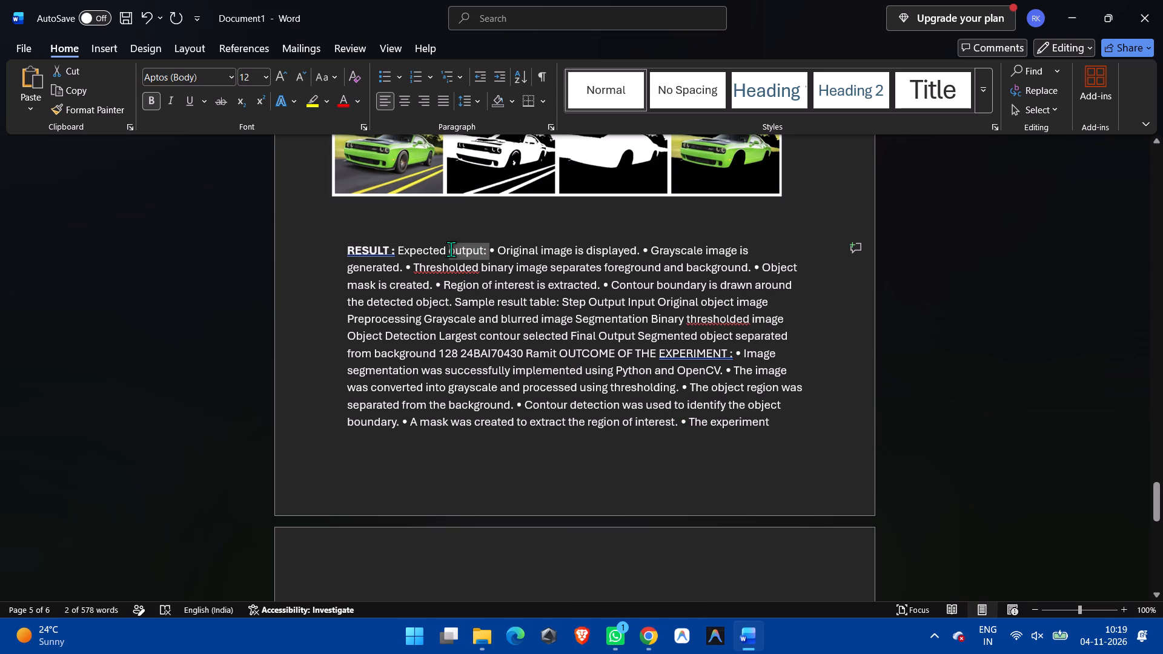
drag(451, 249, 397, 249)
click(397, 249)
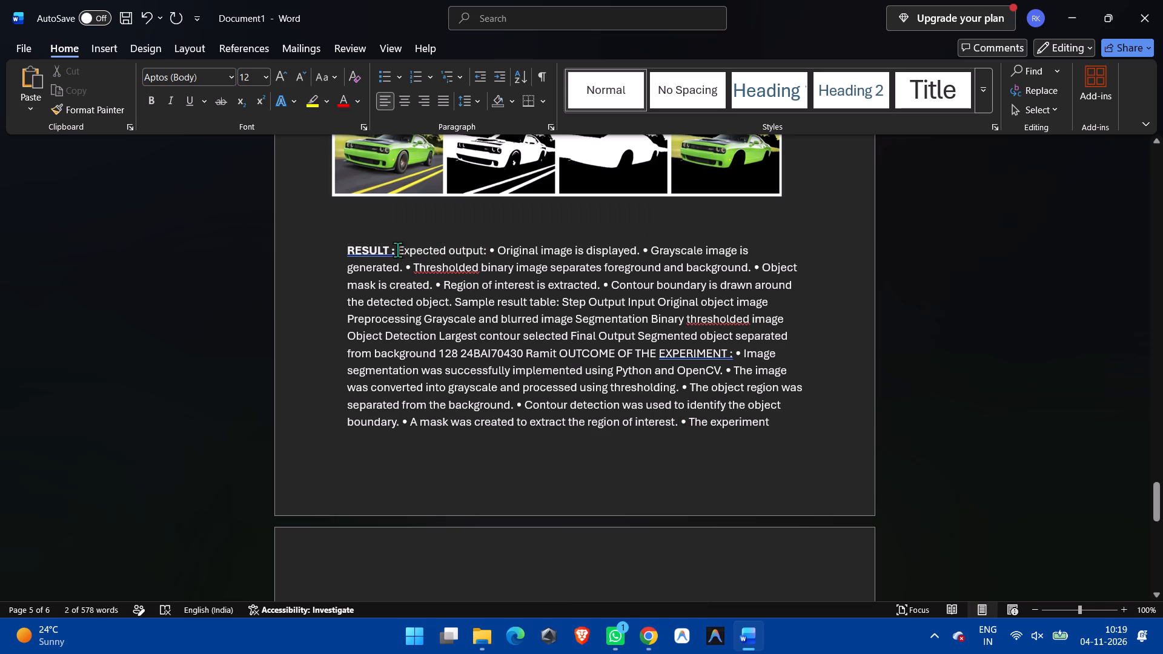
key(Return)
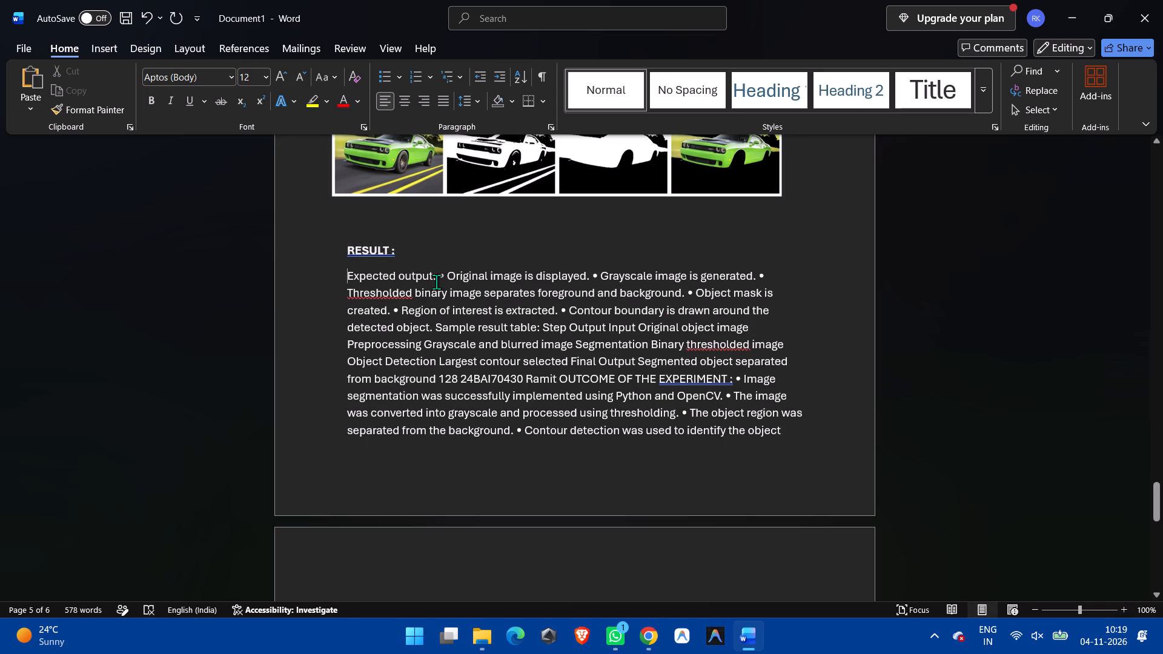
drag(436, 282, 360, 273)
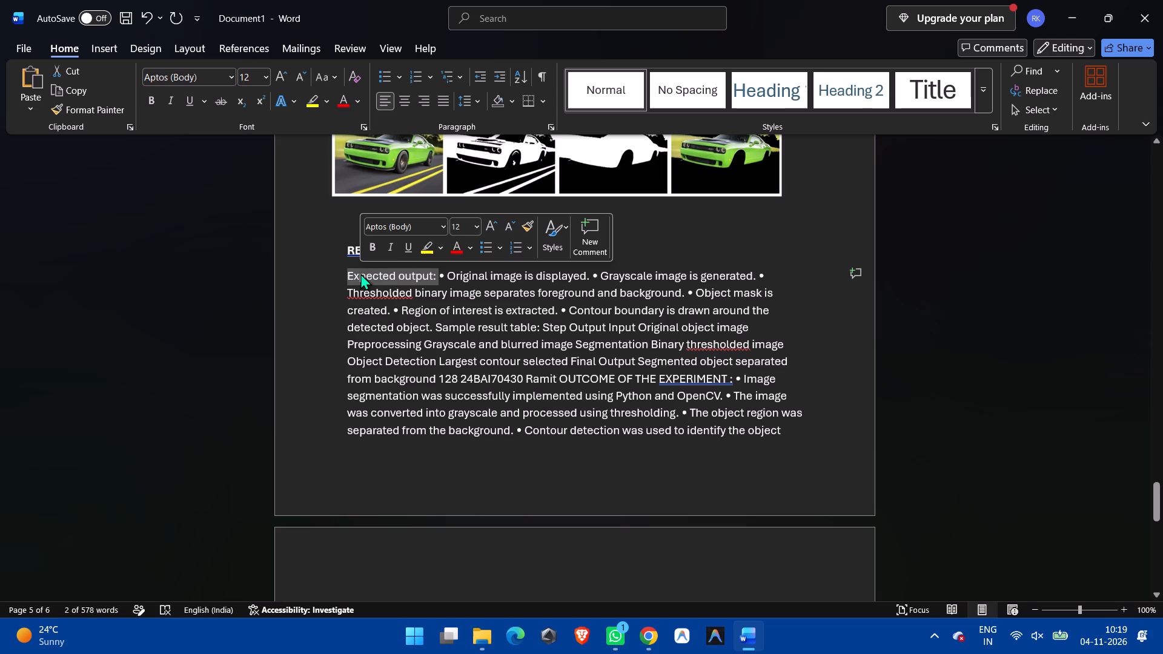
key(ctrl+b)
click(445, 274)
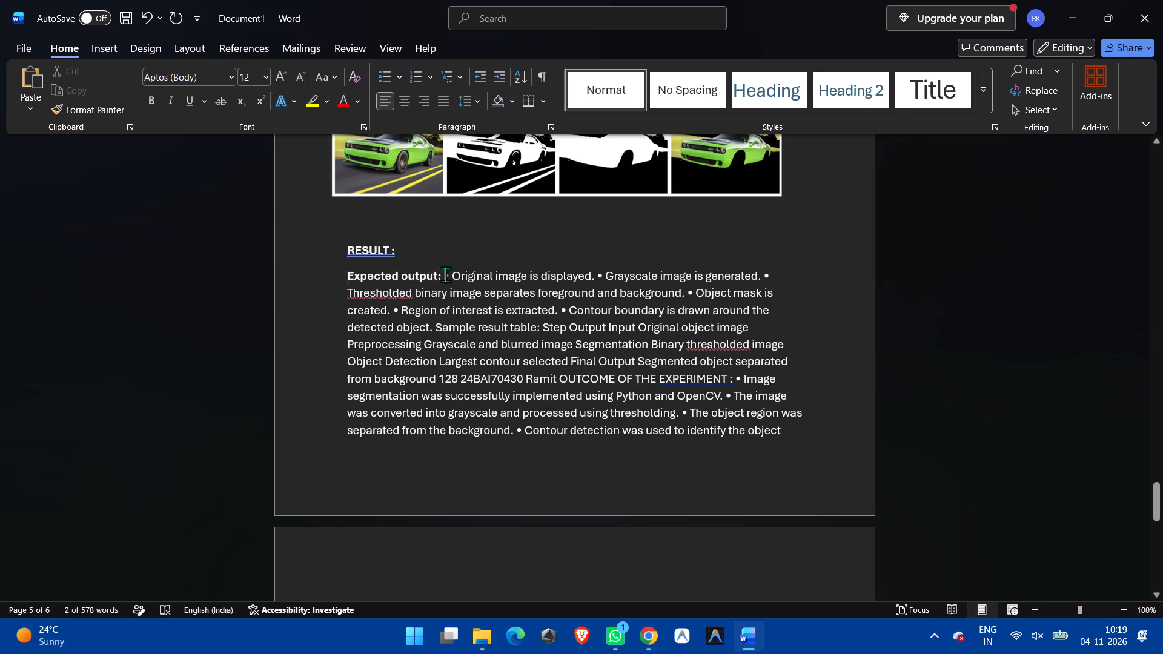
key(Return)
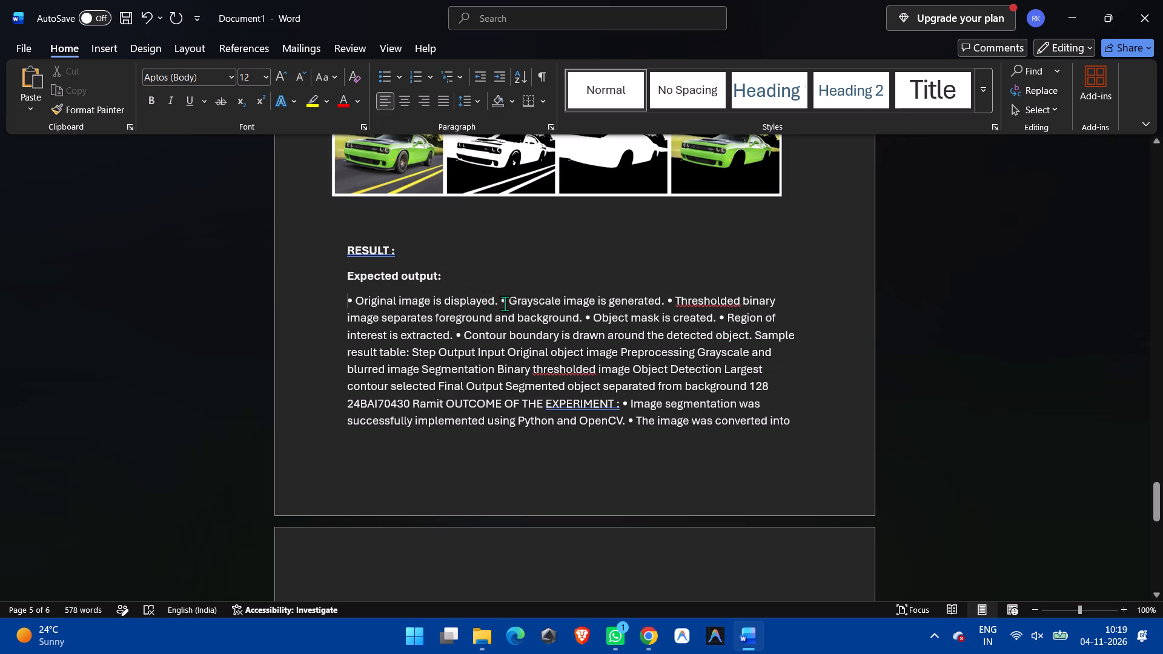
Put the first three Expected output bullets, from original image through thresholded binary image, on separate lines.
click(499, 302)
key(Right)
key(Return)
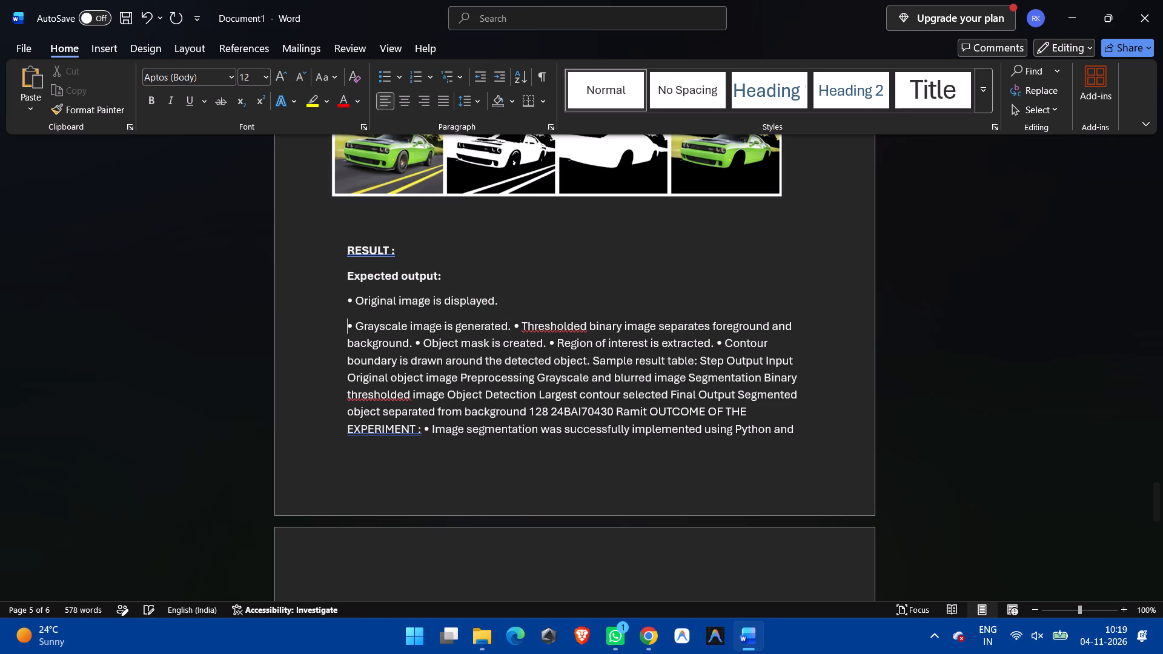
key(Right)
key(Right)
key(Right)
key(Right)
key(Right)
key(Right)
key(Right)
key(Right)
key(Right)
key(Right)
key(Right)
key(Right)
key(Right)
key(Right)
key(Right)
key(Right)
key(Right)
key(Right)
key(Right)
key(Right)
key(Right)
key(Return)
key(Right)
key(Right)
key(Right)
key(Right)
key(Right)
key(Right)
key(Right)
key(Right)
key(Right)
key(Right)
key(Right)
key(Right)
key(Right)
key(Right)
key(Right)
key(Right)
key(Right)
key(Right)
key(Right)
key(Right)
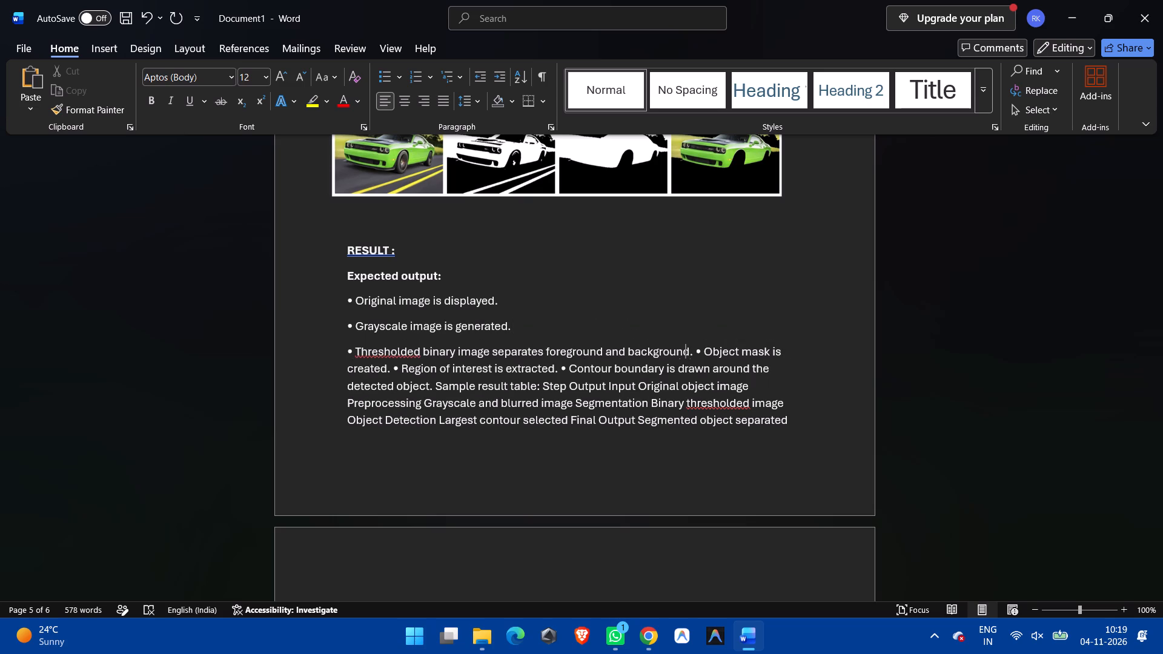
key(Return)
Put the object mask, region of interest and contour boundary bullets on separate lines, starting the Sample result table text as a new paragraph.
key(Right)
key(Right)
key(Right)
key(Right)
key(Right)
key(Right)
key(Right)
key(Right)
key(Right)
key(Right)
key(Right)
key(Right)
key(Right)
key(Right)
key(Right)
key(Right)
key(Right)
key(Right)
key(Right)
key(Right)
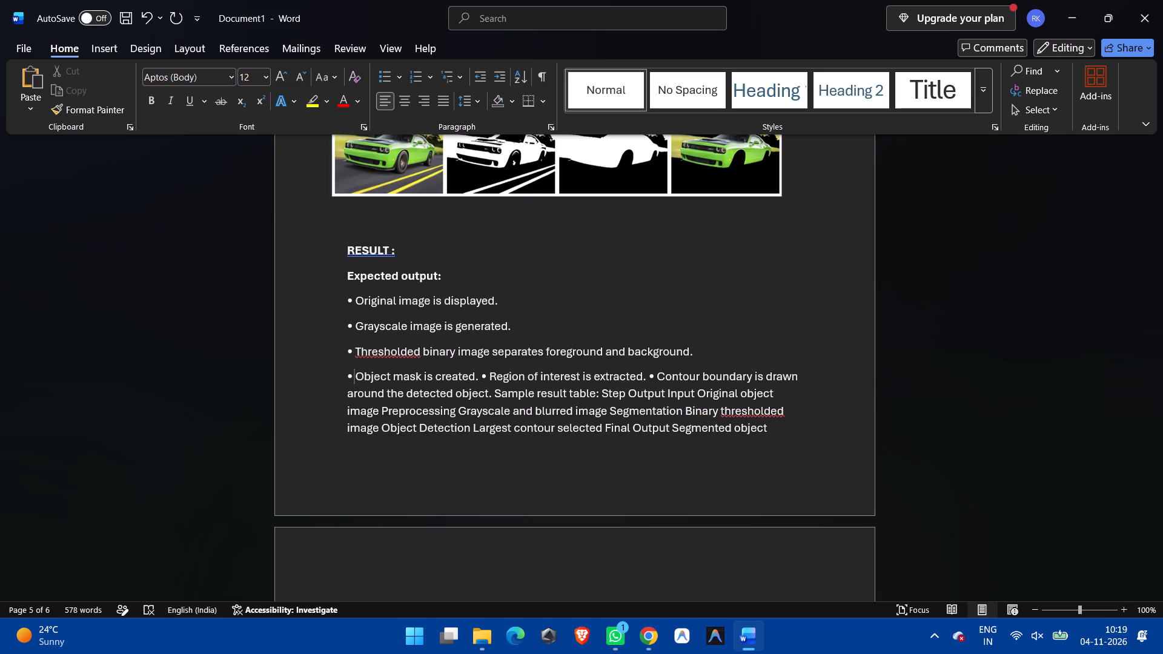
key(Right)
key(Right)
key(Left)
key(Return)
key(Right)
key(Right)
key(Right)
key(Right)
key(Right)
key(Right)
key(Right)
key(Right)
key(Right)
key(Right)
key(Right)
key(Right)
key(Right)
key(Right)
key(Right)
key(Right)
key(Right)
key(Right)
key(Right)
key(Right)
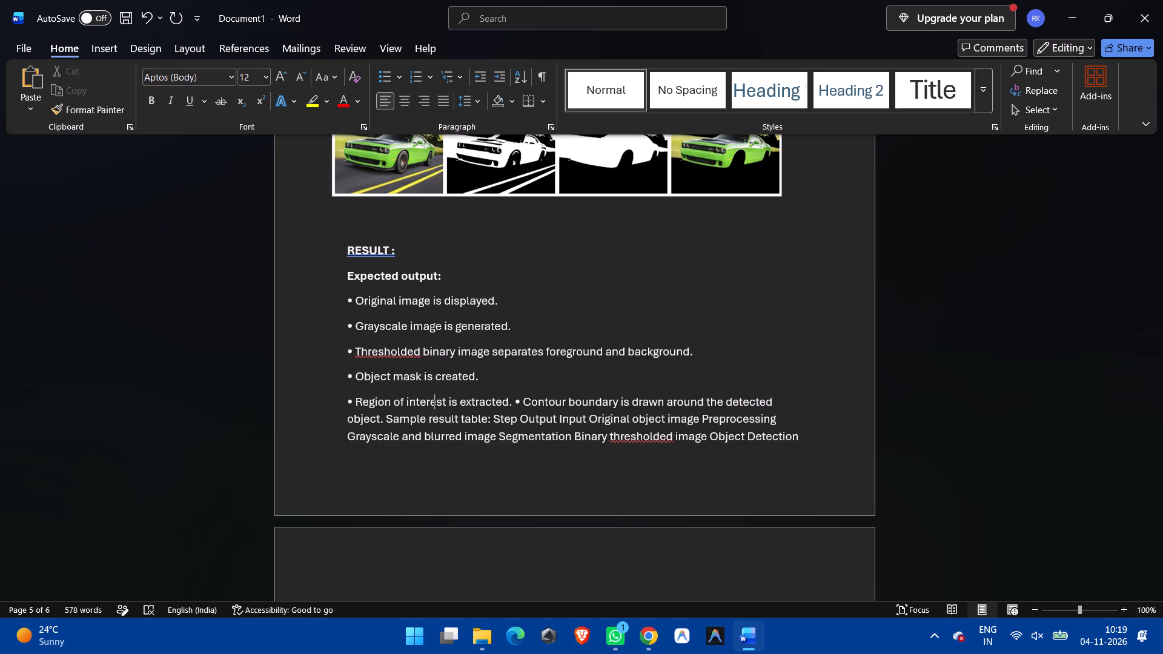
key(Left)
key(Return)
key(Right)
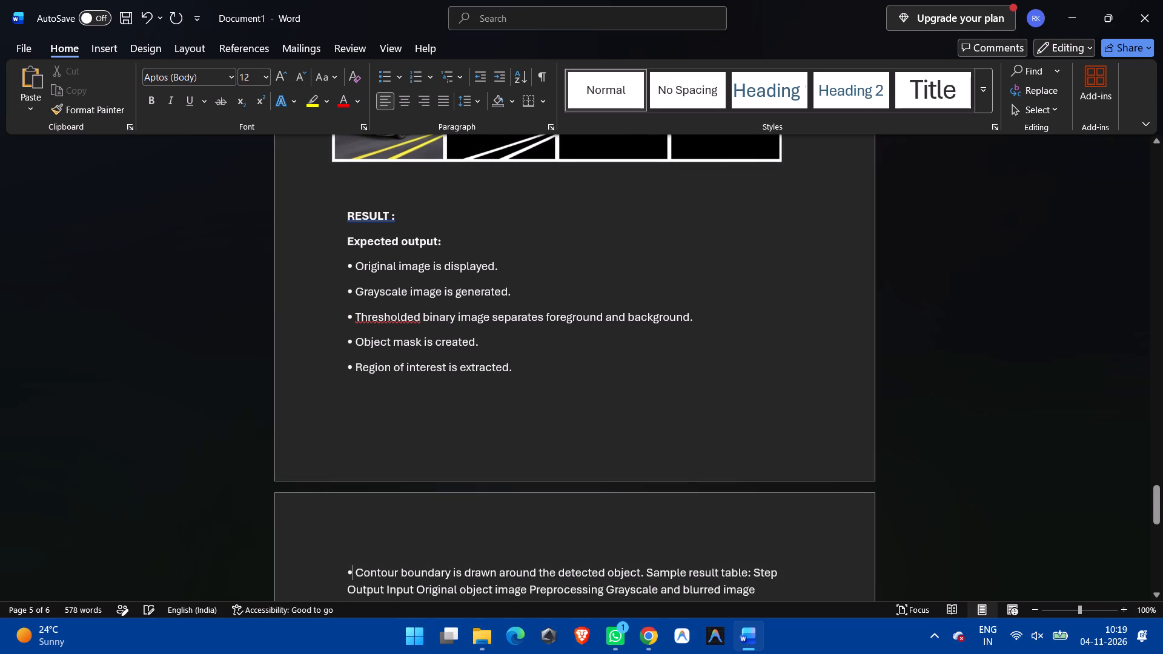
key(Right)
key(Right)
key(Right)
key(Right)
key(Right)
key(Right)
key(Right)
key(Right)
key(Right)
key(Right)
key(Right)
key(Right)
key(Right)
key(Right)
key(Right)
key(Right)
key(Right)
key(Right)
key(Right)
key(Right)
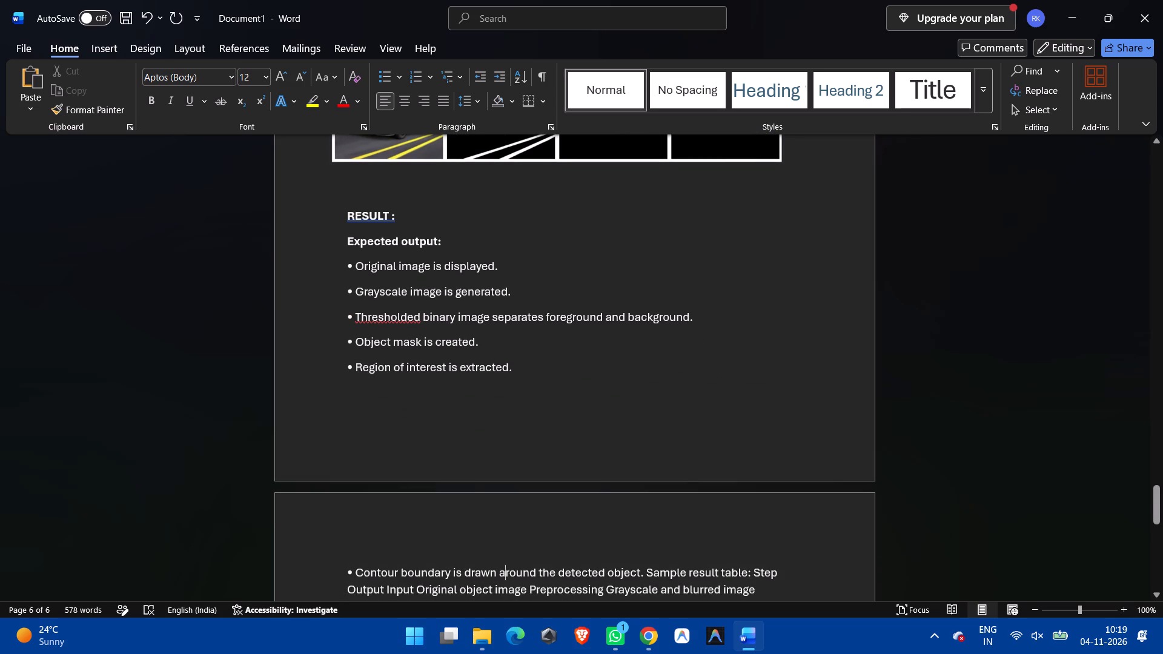
key(Right)
key(Return)
Review the report from its first page to the unformatted text on page 6, checking the source PDF's results section.
scroll(535, 291, down, 1)
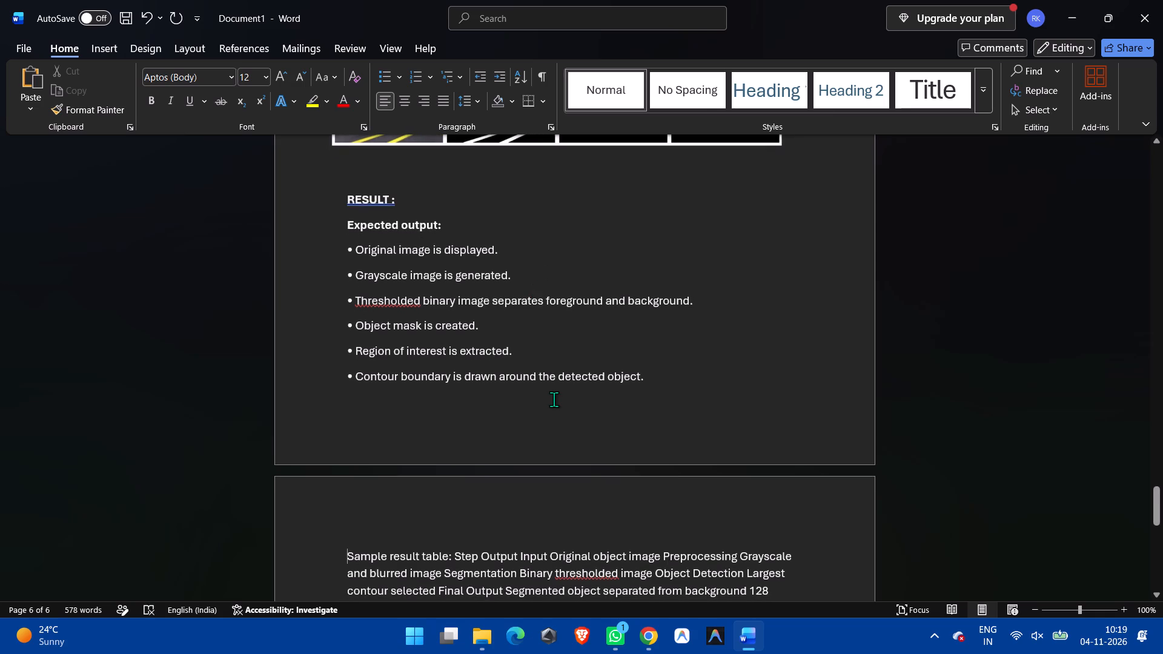
scroll(554, 399, down, 3)
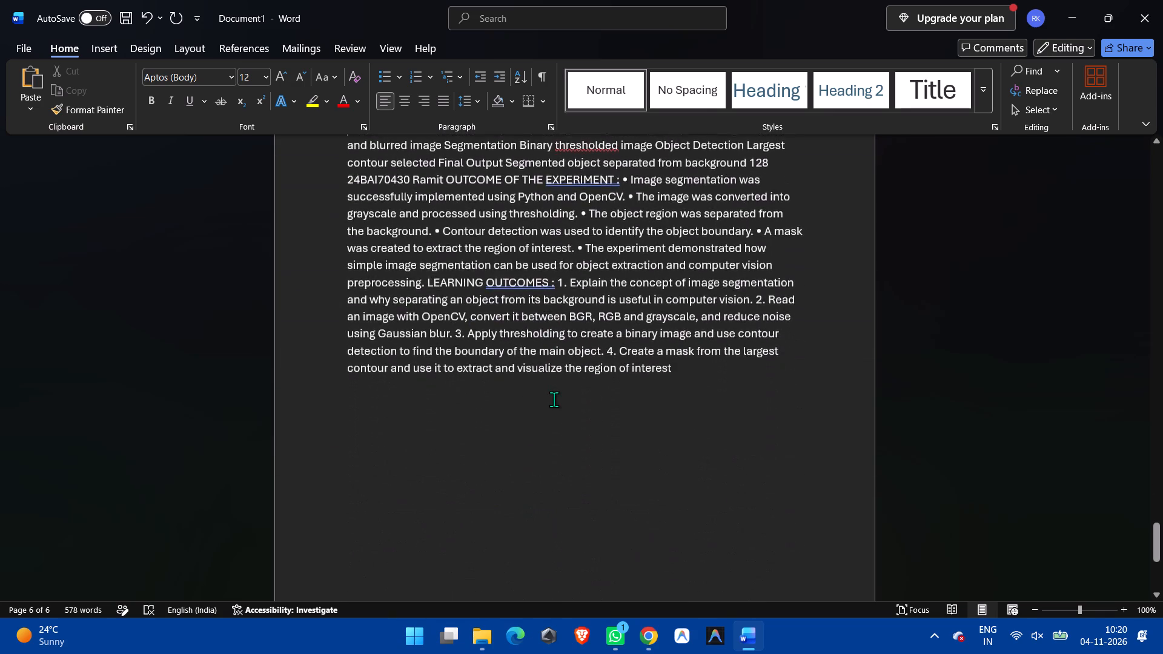
scroll(554, 399, up, 1)
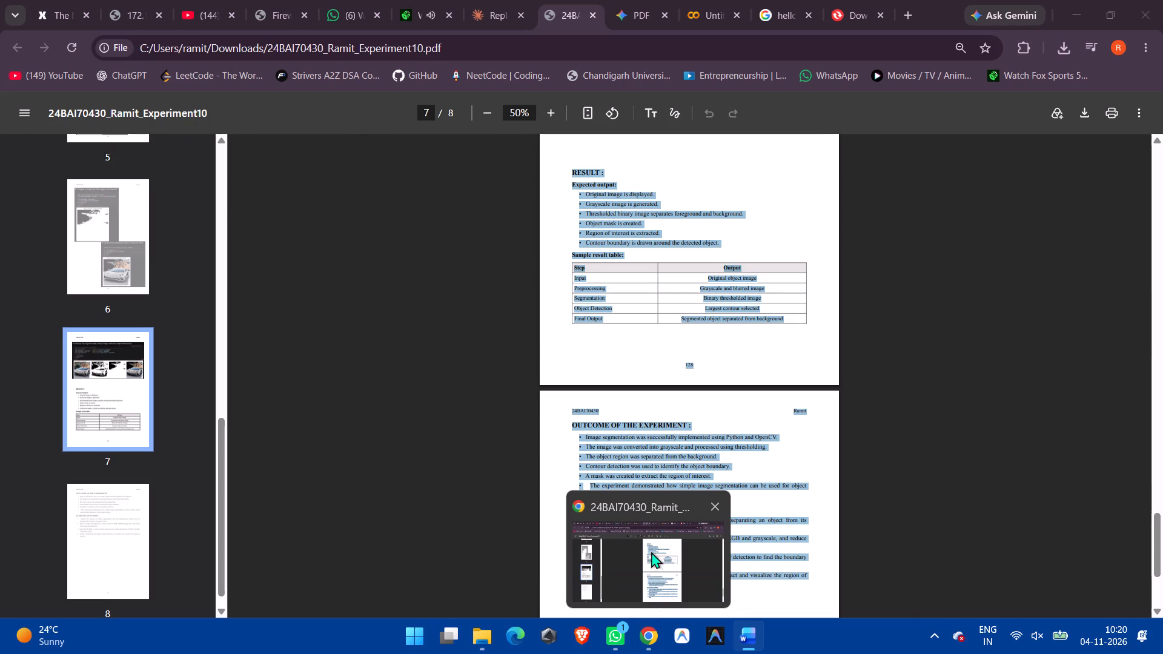
scroll(569, 414, up, 1)
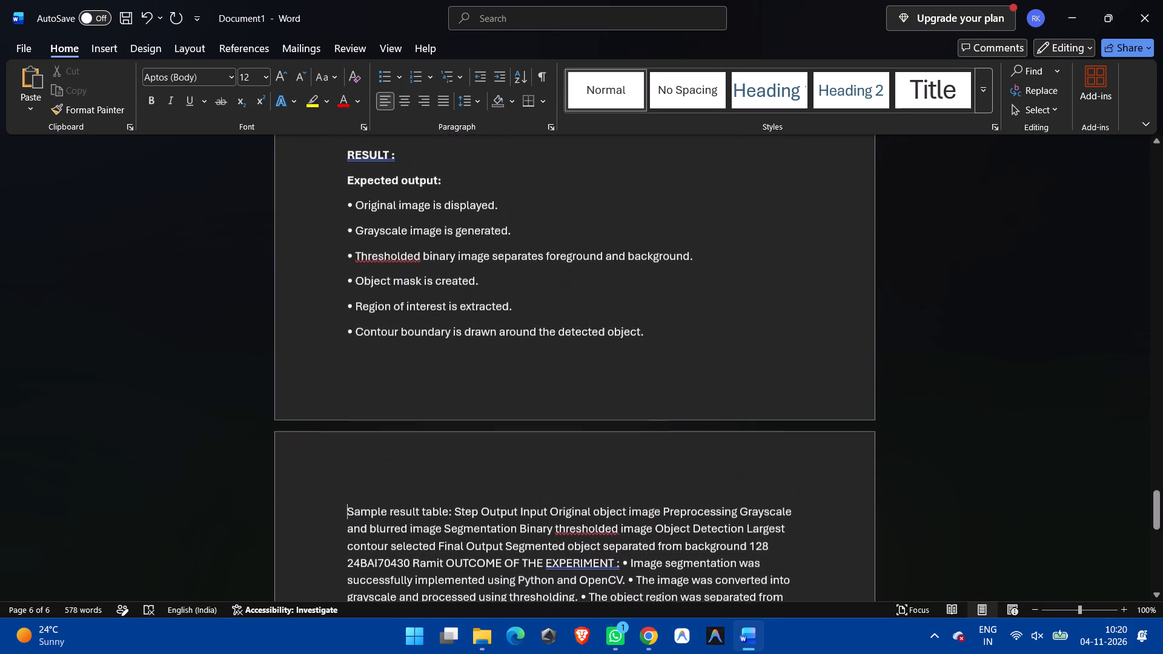
scroll(660, 437, up, 4)
scroll(660, 437, down, 3)
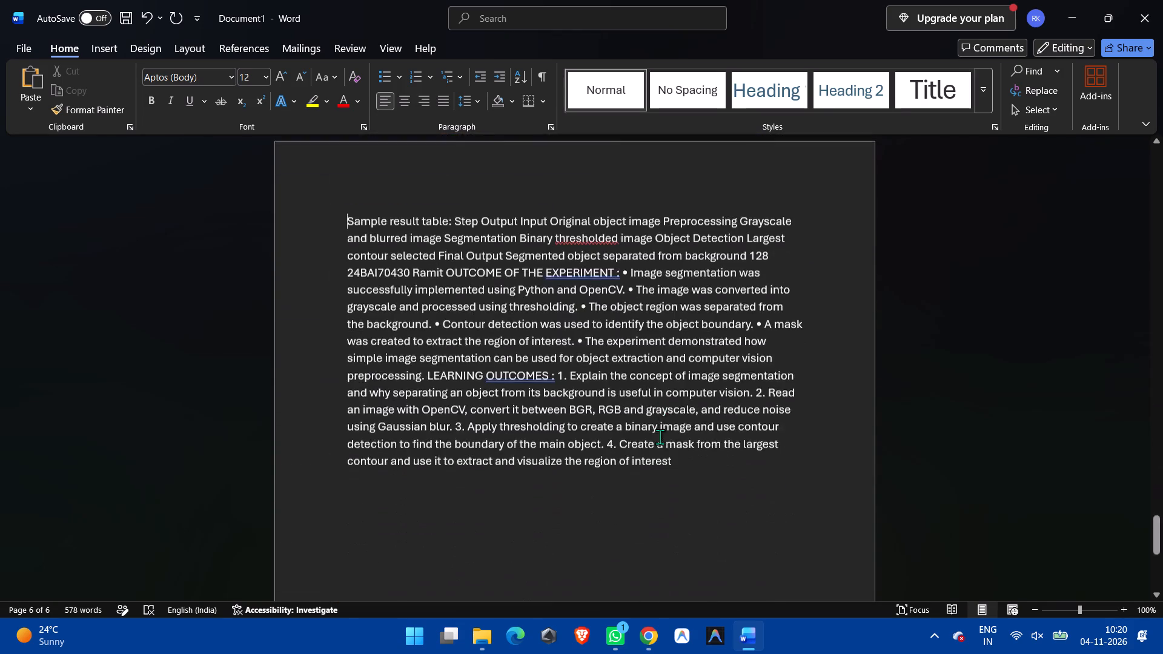
scroll(660, 437, up, 10)
scroll(660, 437, down, 2)
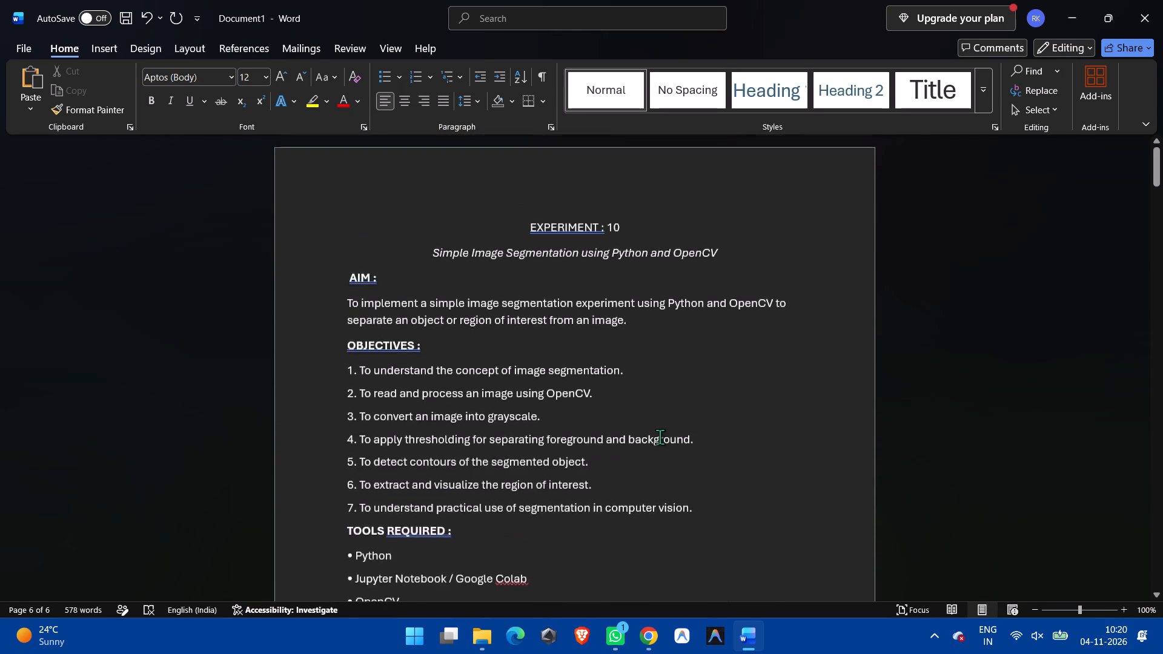
scroll(660, 437, down, 12)
scroll(660, 437, up, 3)
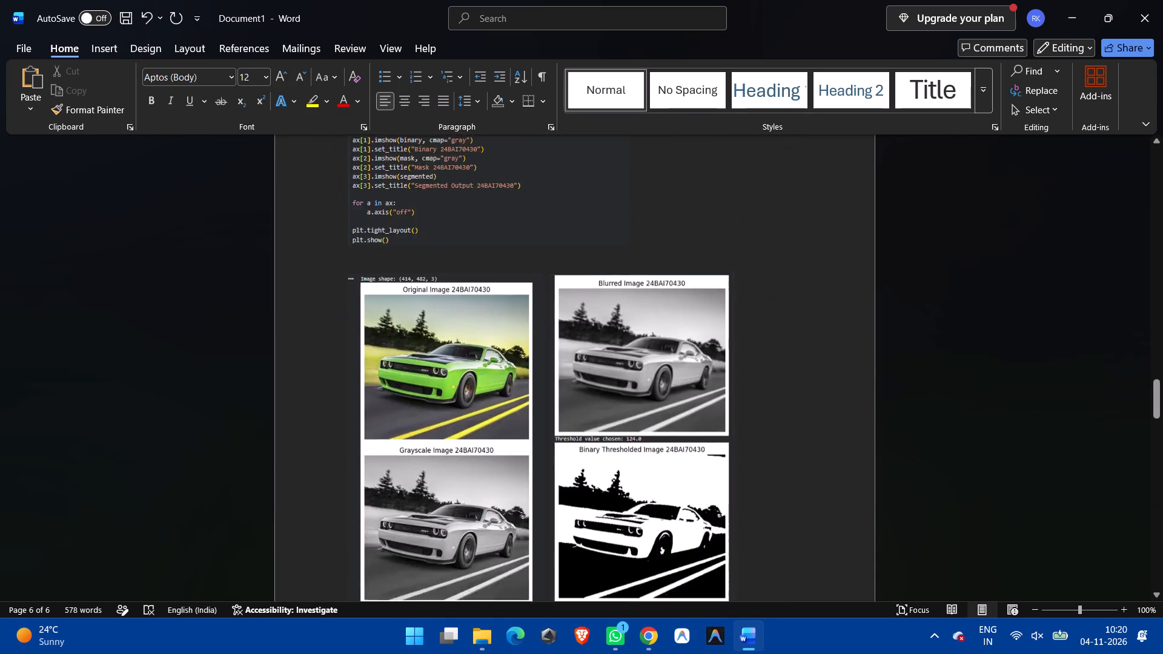
scroll(660, 437, down, 3)
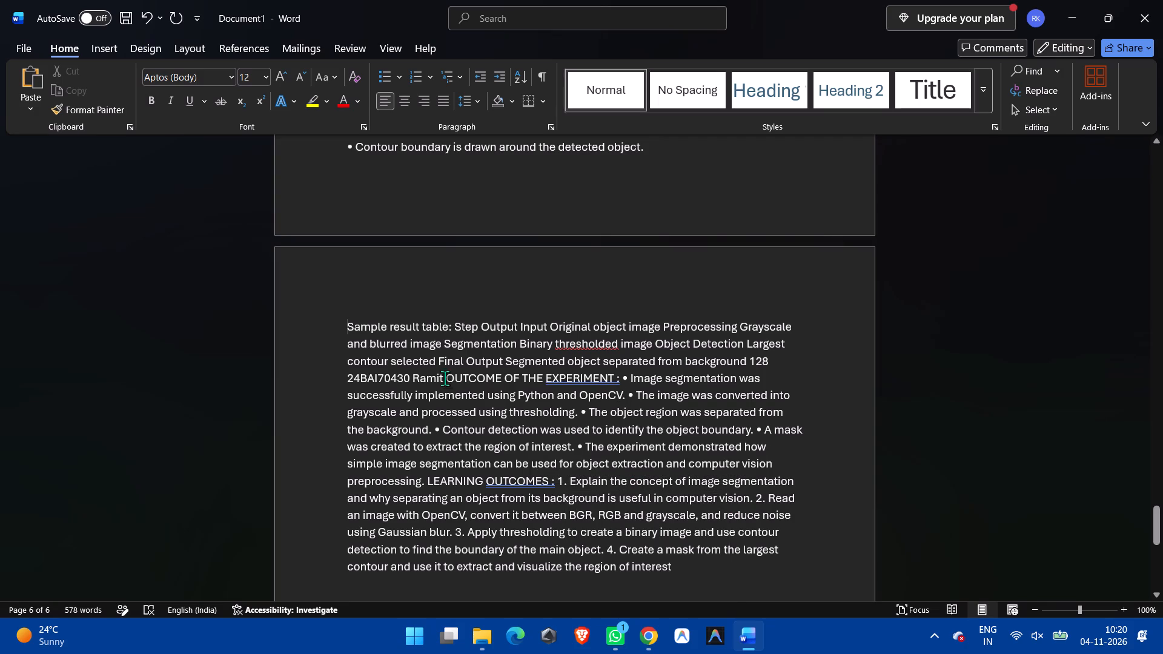
Delete the flattened Sample result table text and the stray page number and header before OUTCOME OF THE EXPERIMENT.
drag(445, 379, 350, 330)
key(BackSpace)
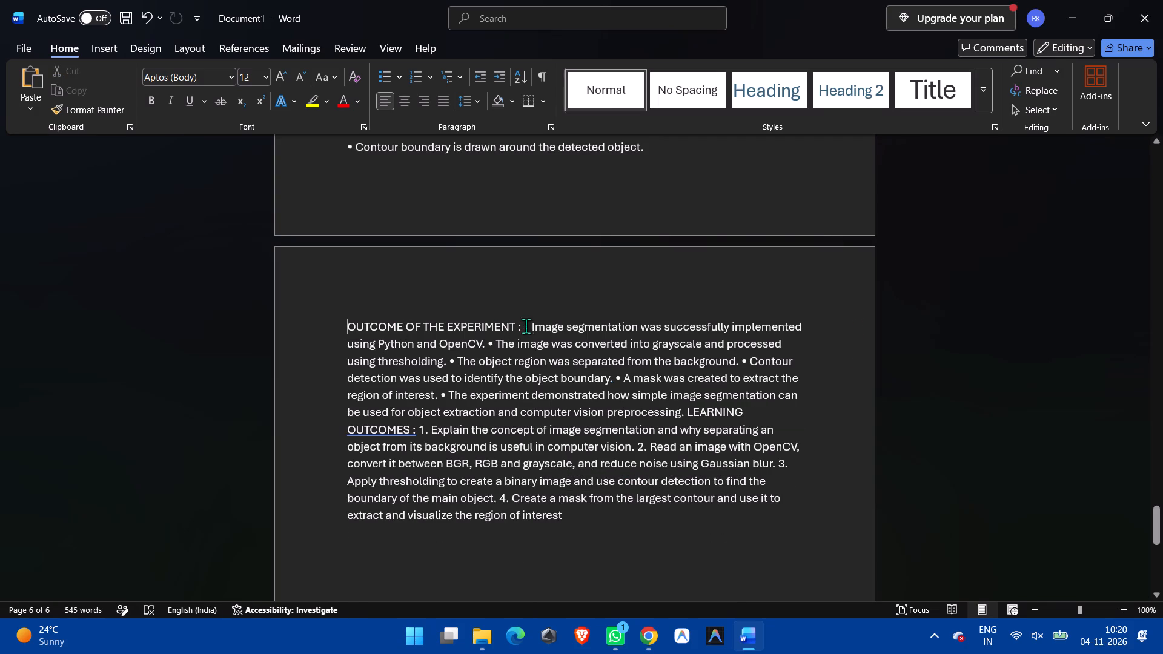
Put the OUTCOME OF THE EXPERIMENT heading and each of its six bullets on separate lines.
click(526, 325)
key(Return)
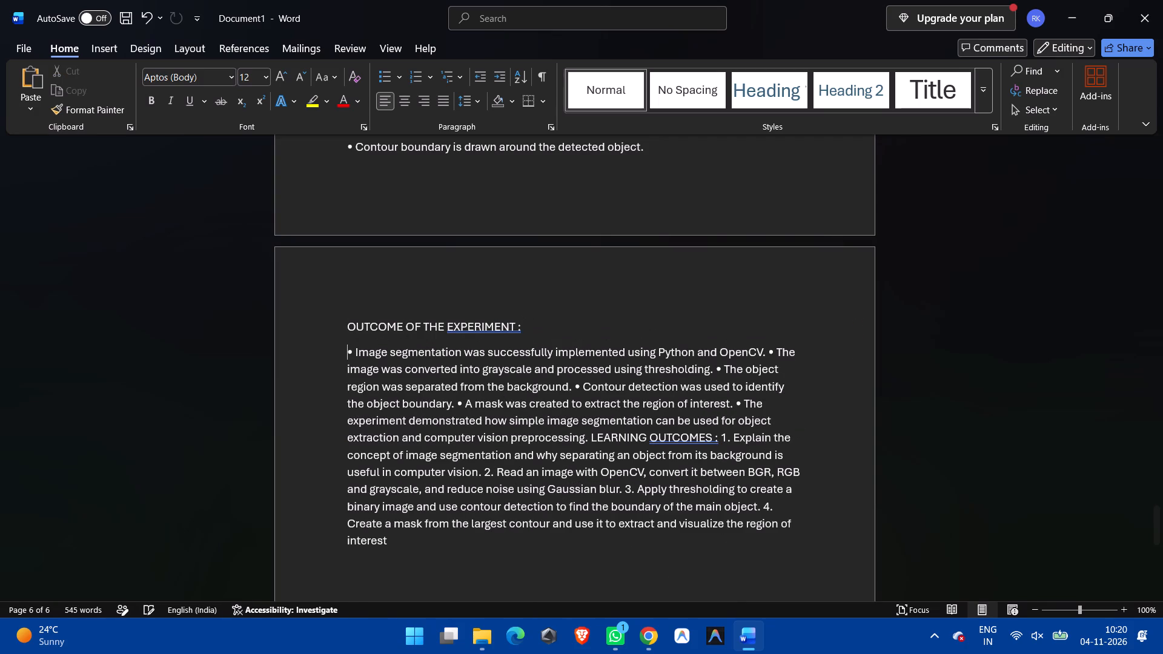
click(770, 352)
key(Return)
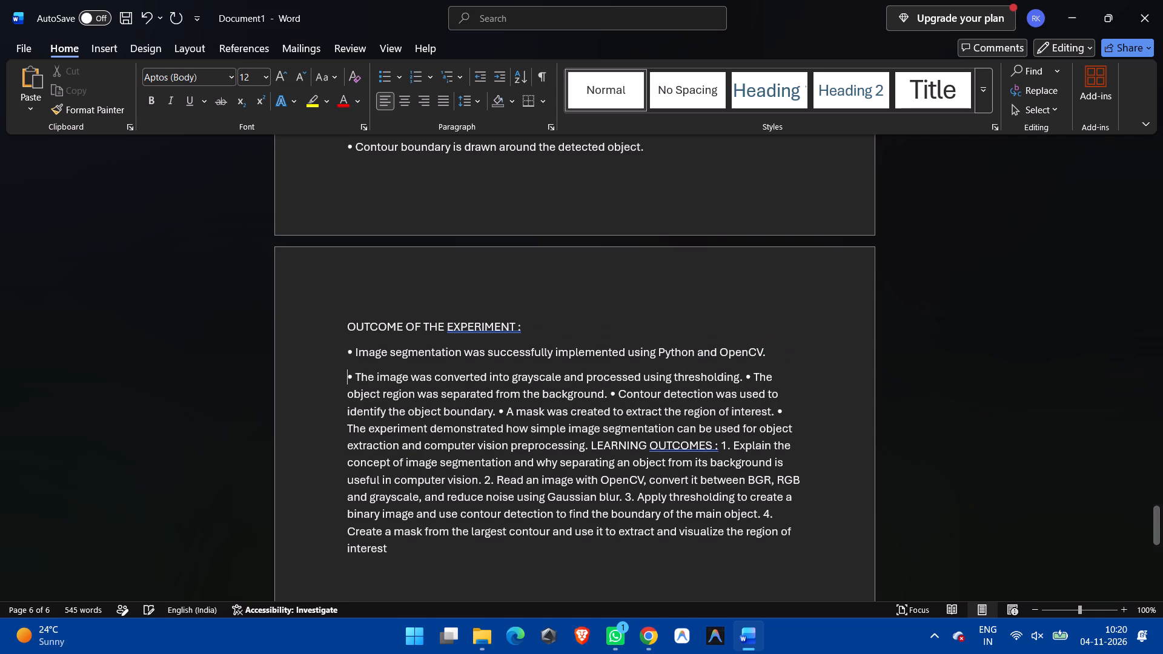
click(747, 374)
key(Return)
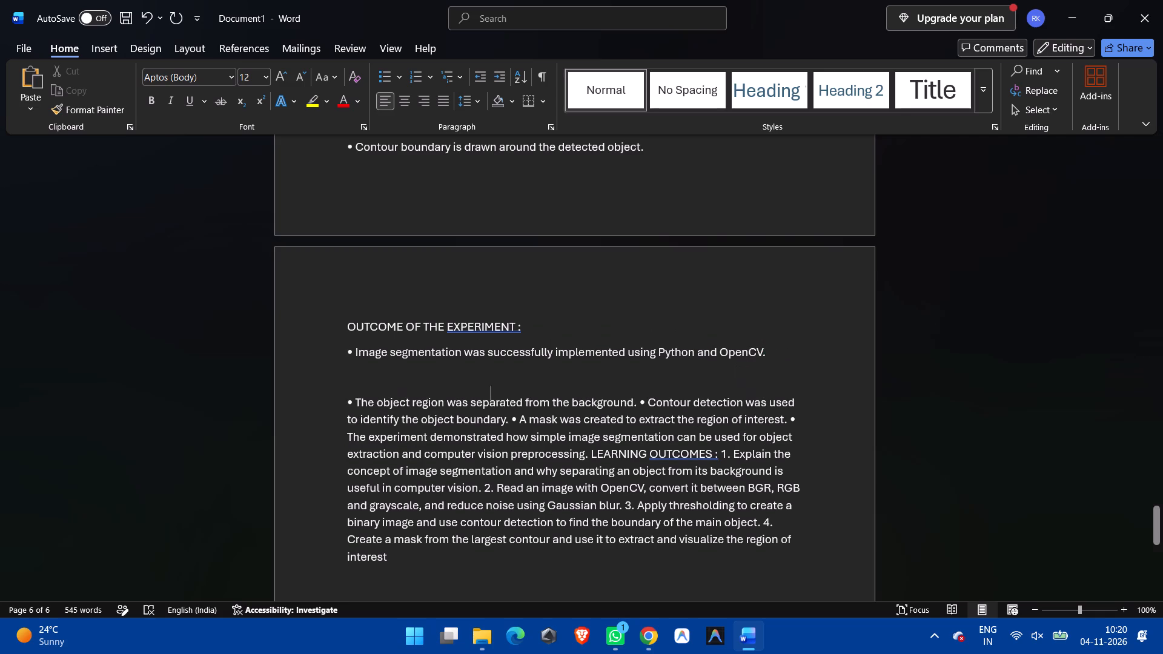
click(642, 400)
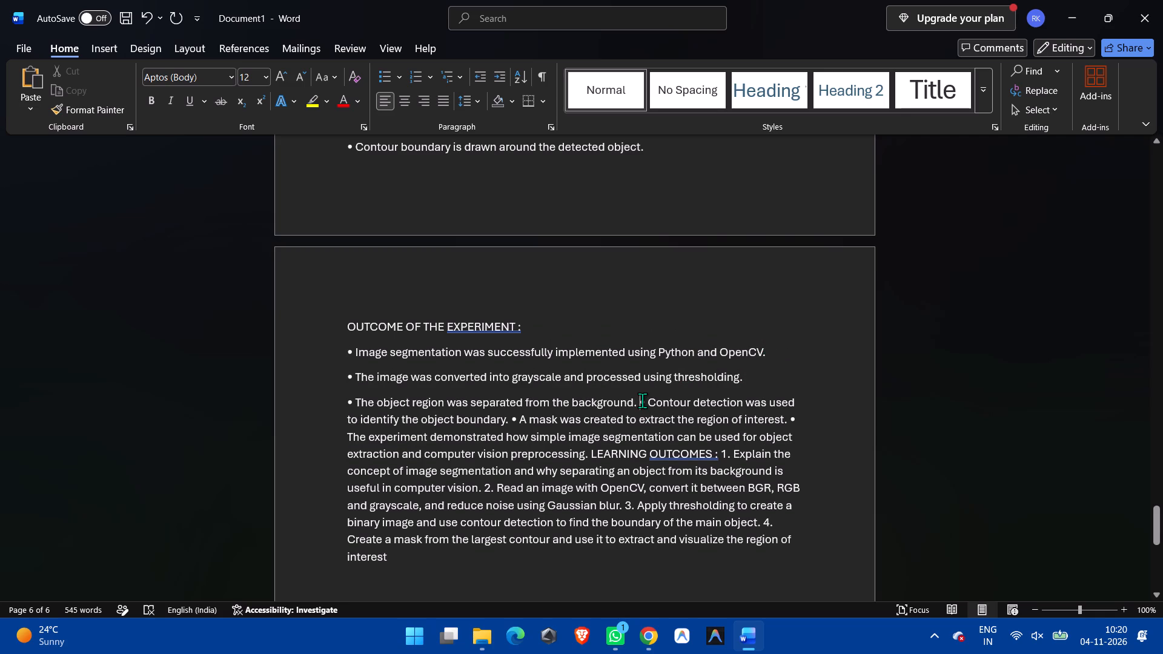
key(Return)
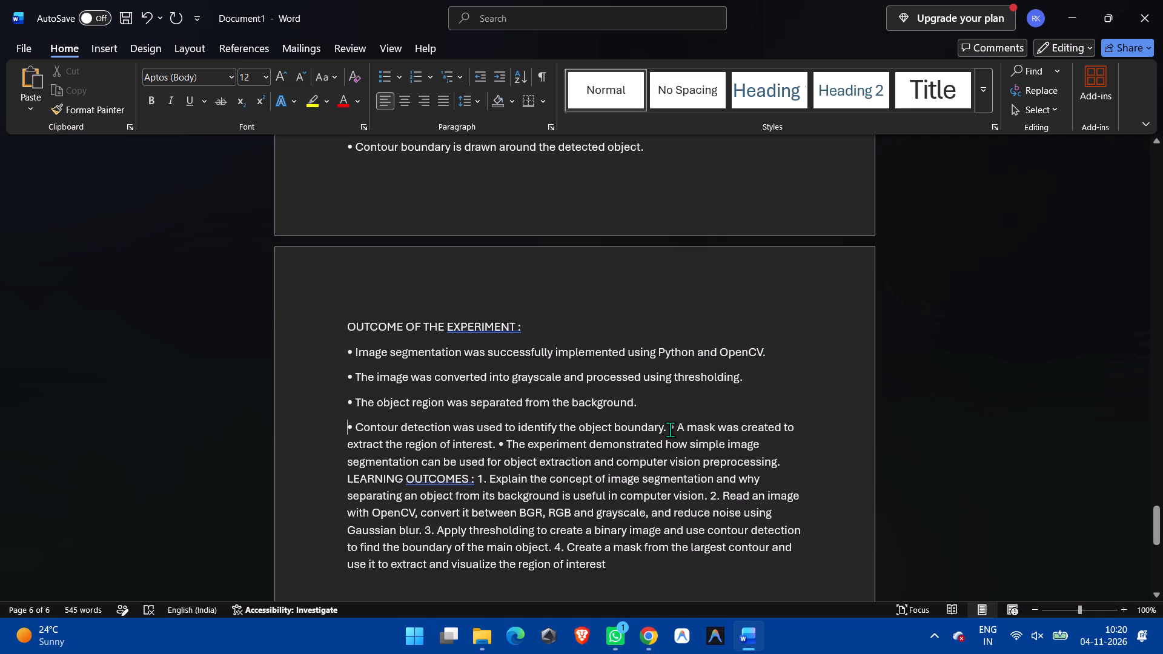
click(670, 429)
key(Return)
scroll(670, 429, down, 1)
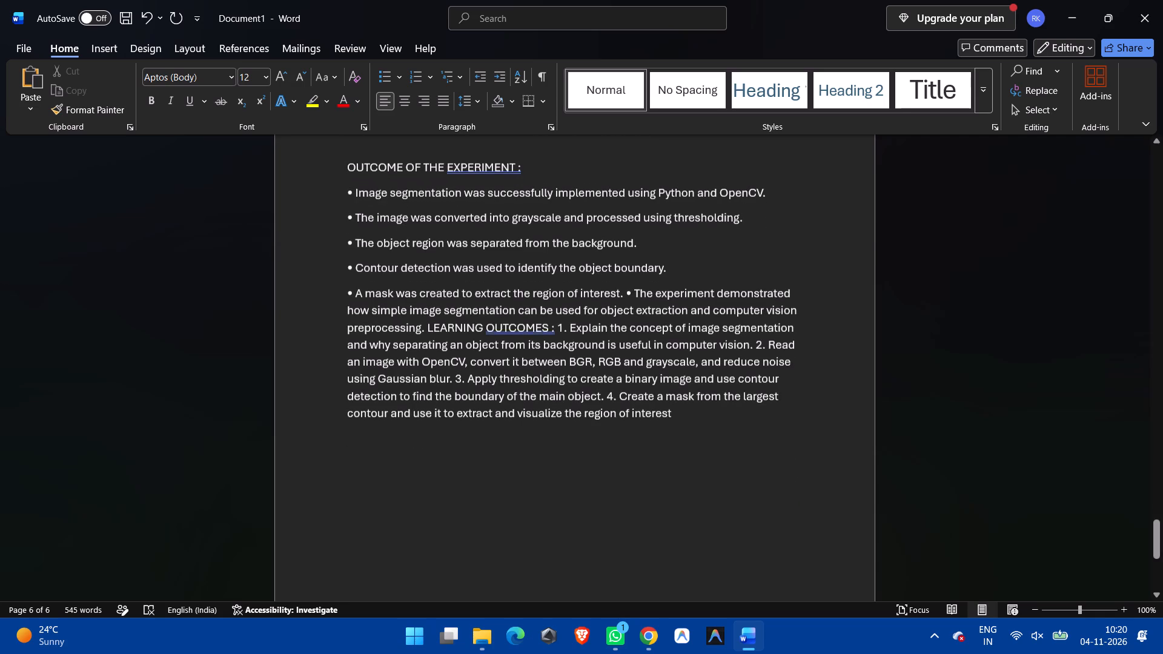
click(626, 288)
key(Return)
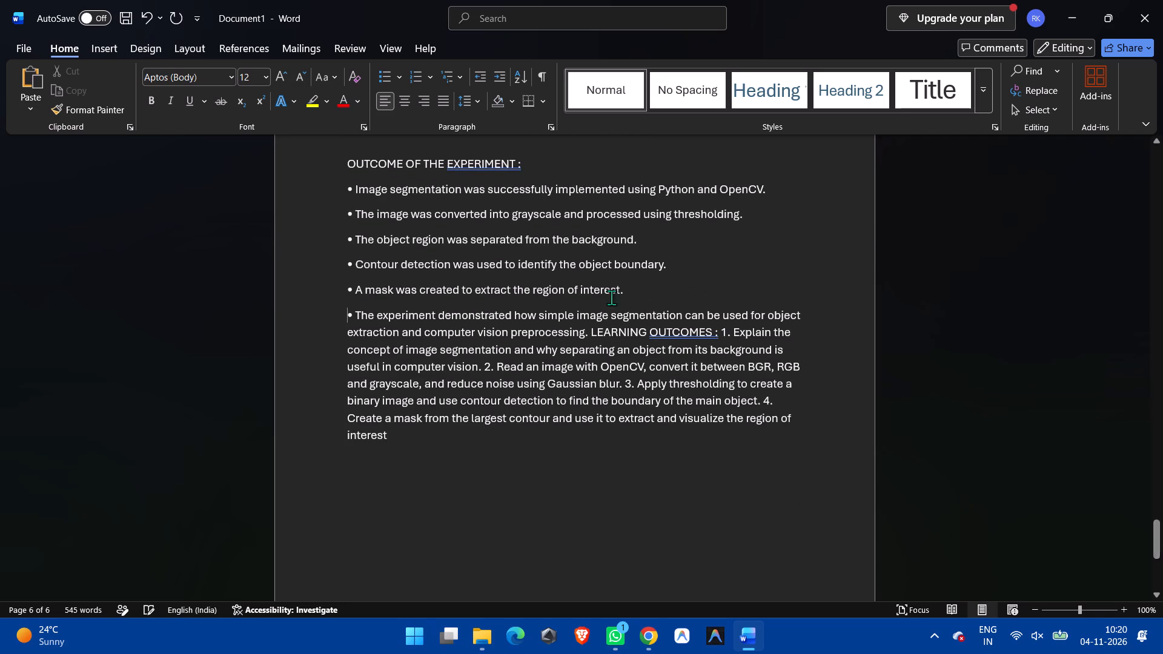
Put the LEARNING OUTCOMES heading on its own line, between the last outcome bullet and the numbered items.
click(593, 331)
key(Return)
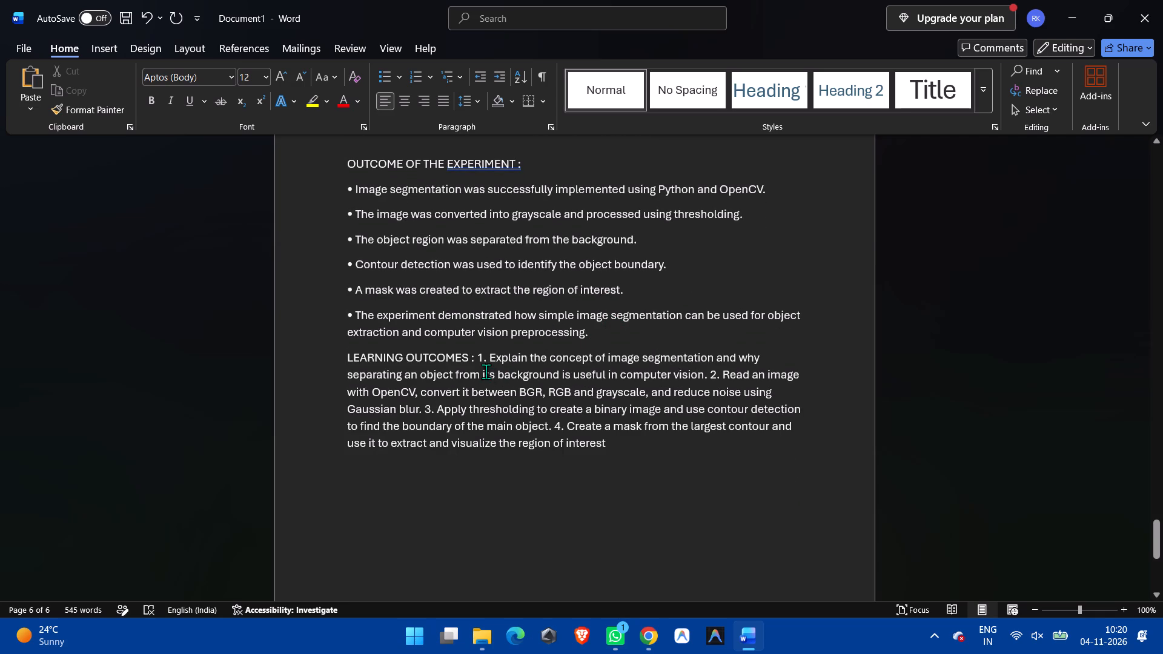
click(479, 359)
key(Return)
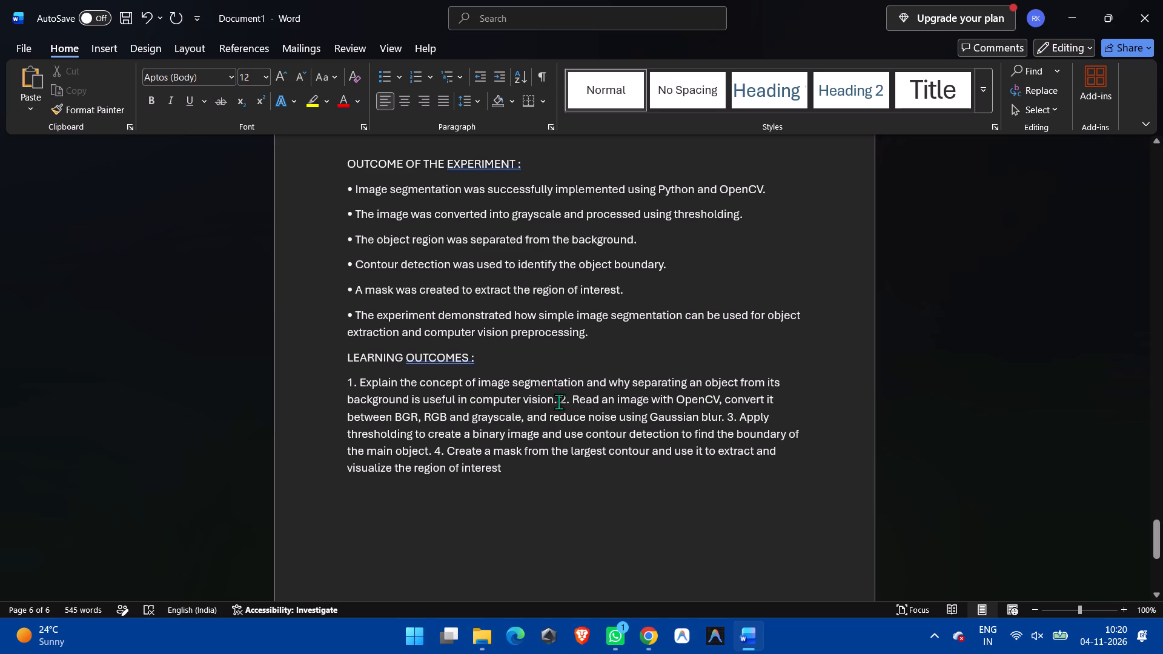
Put LEARNING OUTCOMES items 2, 3 and 4 each on their own line.
click(561, 401)
key(Return)
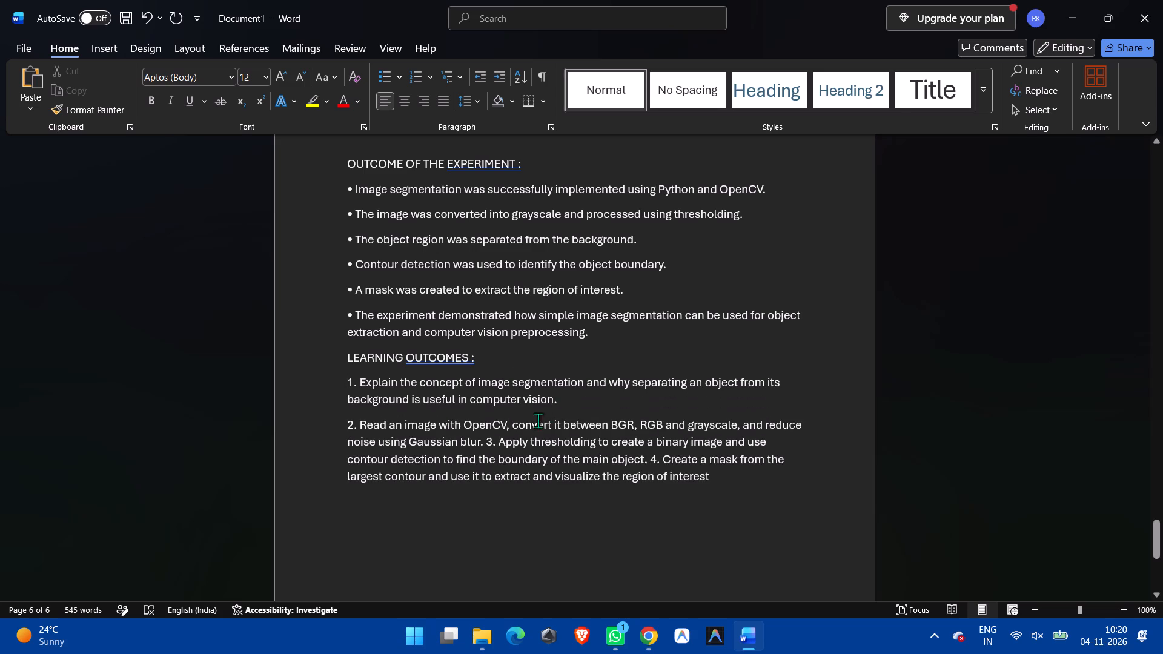
click(485, 446)
key(Return)
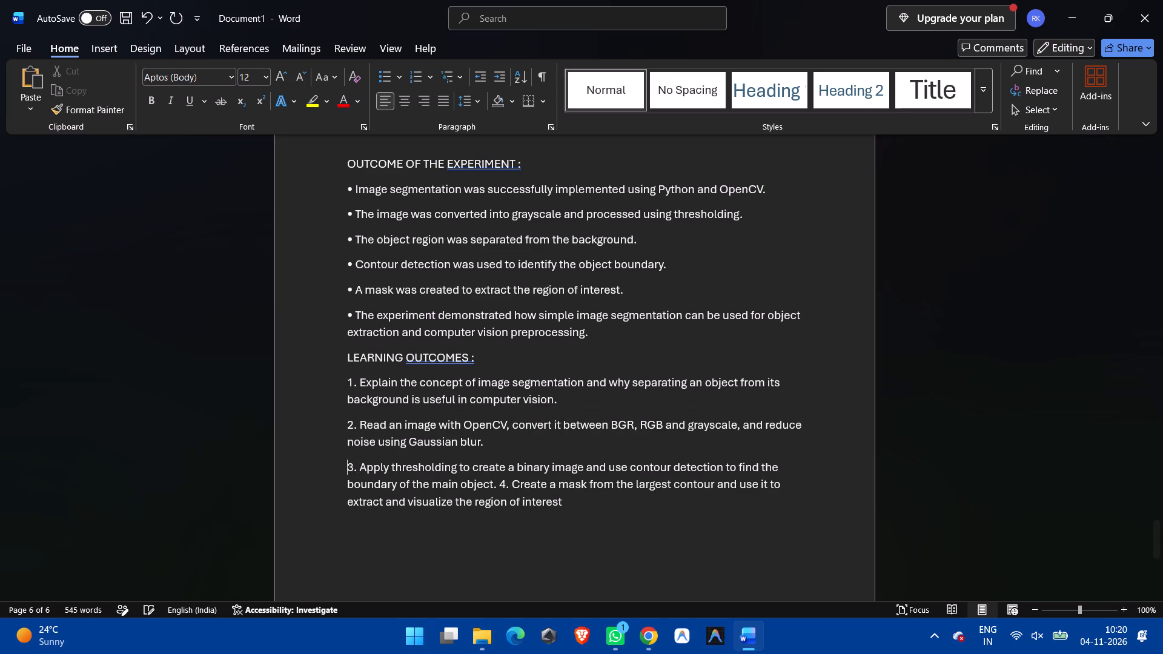
click(502, 484)
key(Return)
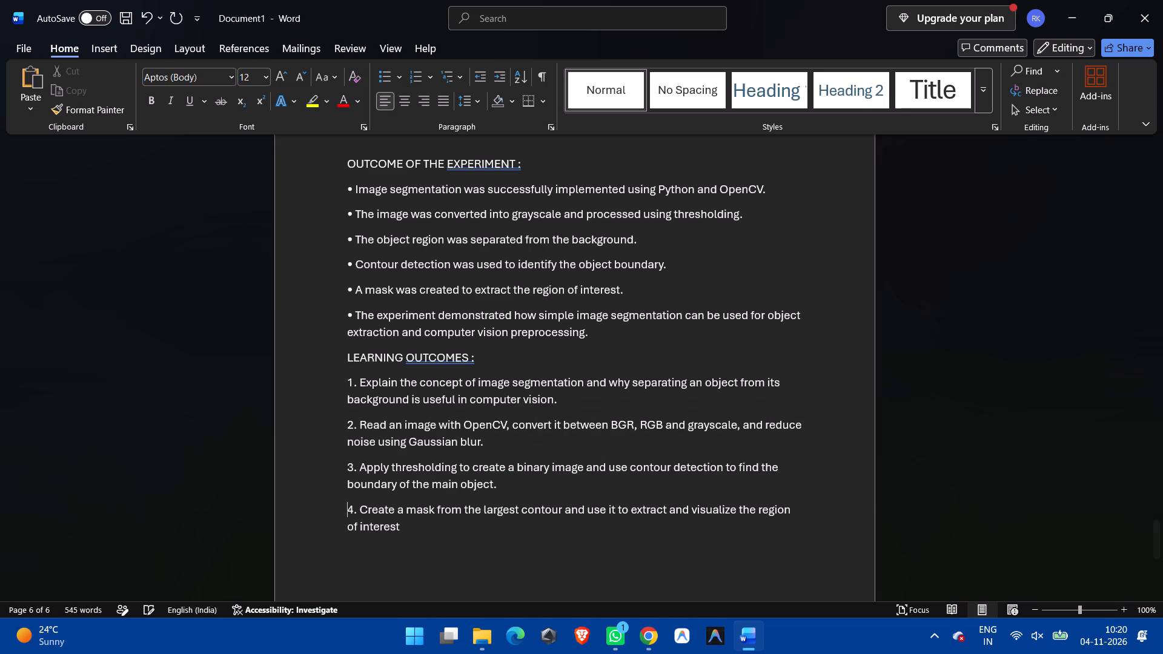
Make the LEARNING OUTCOMES and OUTCOME OF THE EXPERIMENT headings bold.
drag(491, 350, 354, 353)
key(ctrl+b)
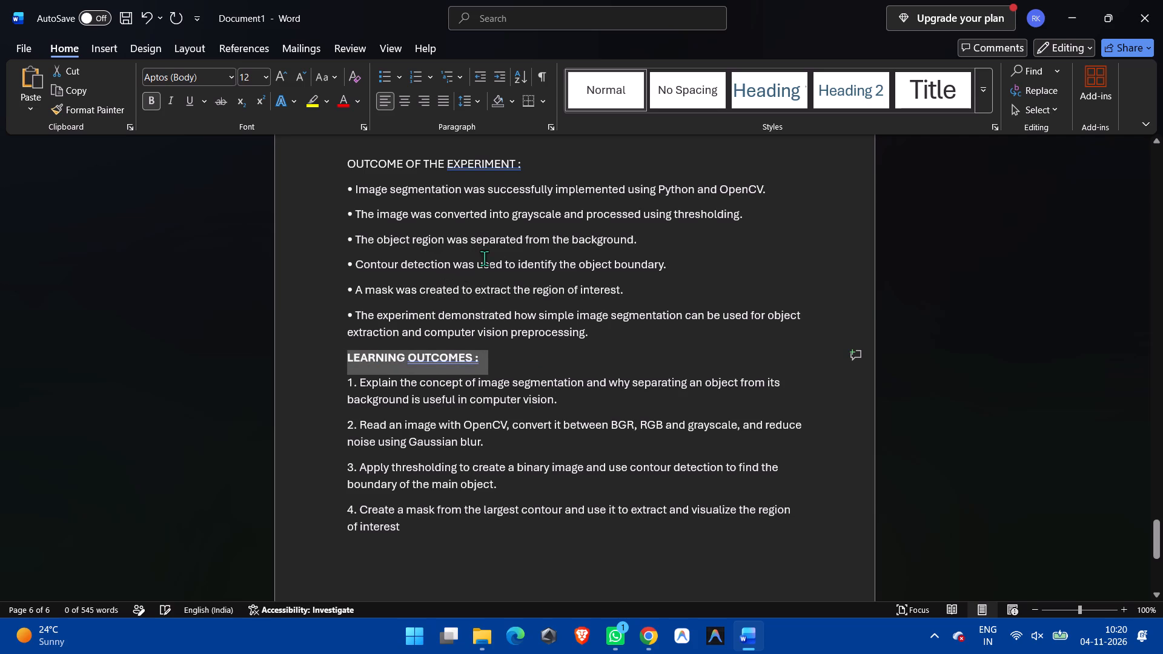
drag(535, 175, 352, 165)
key(ctrl+b)
click(545, 323)
Review the report from beginning to end, and check the final pages of the source PDF in Chrome for the outcome sections.
scroll(545, 323, up, 2)
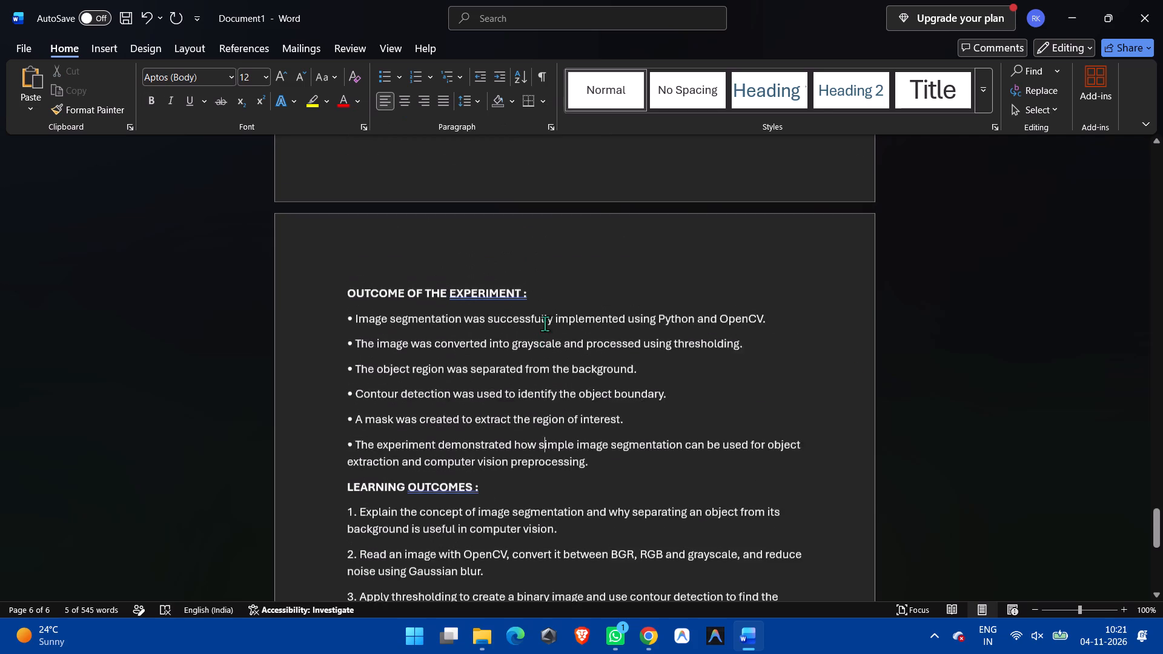
scroll(545, 323, up, 2)
scroll(545, 323, down, 7)
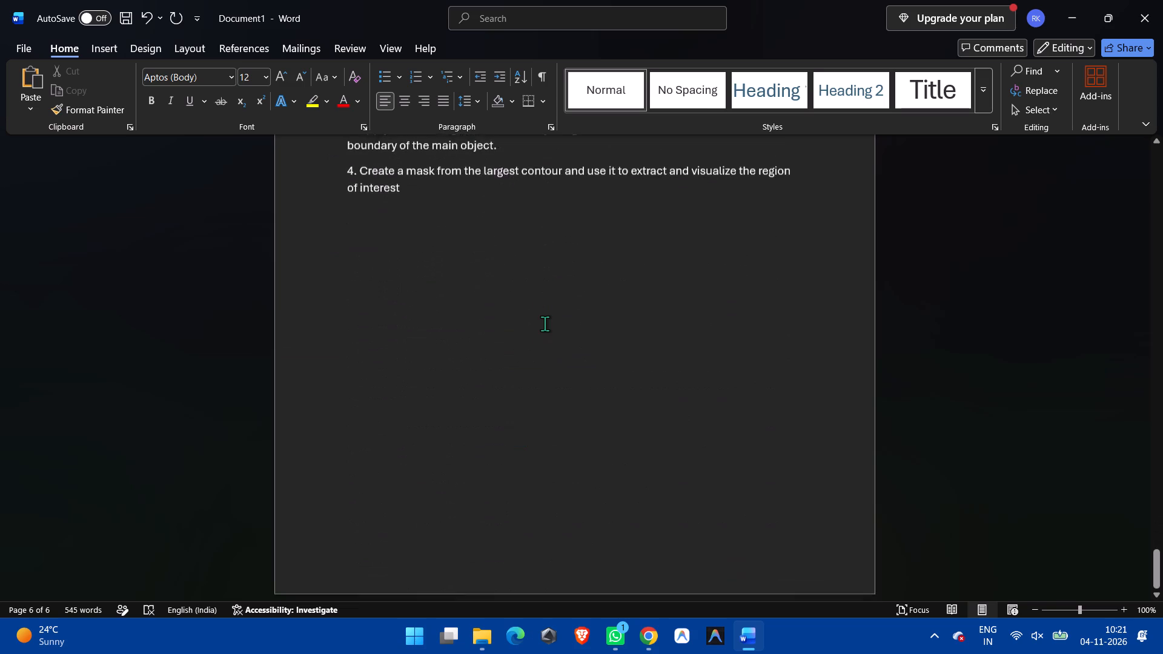
scroll(545, 323, up, 4)
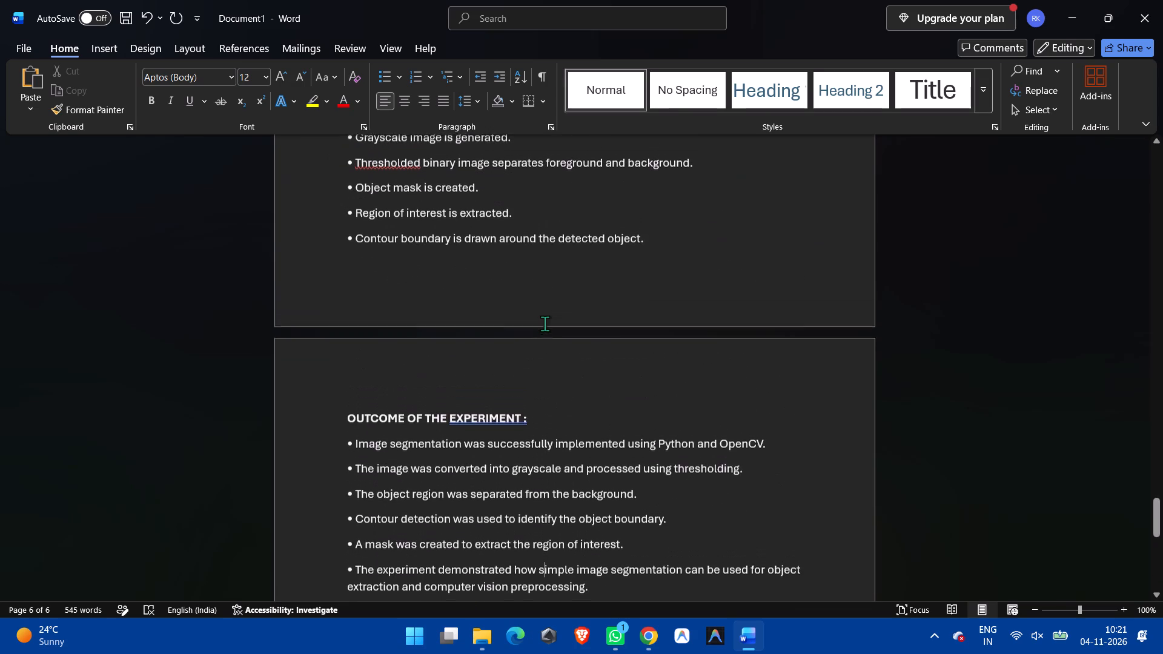
scroll(545, 323, down, 1)
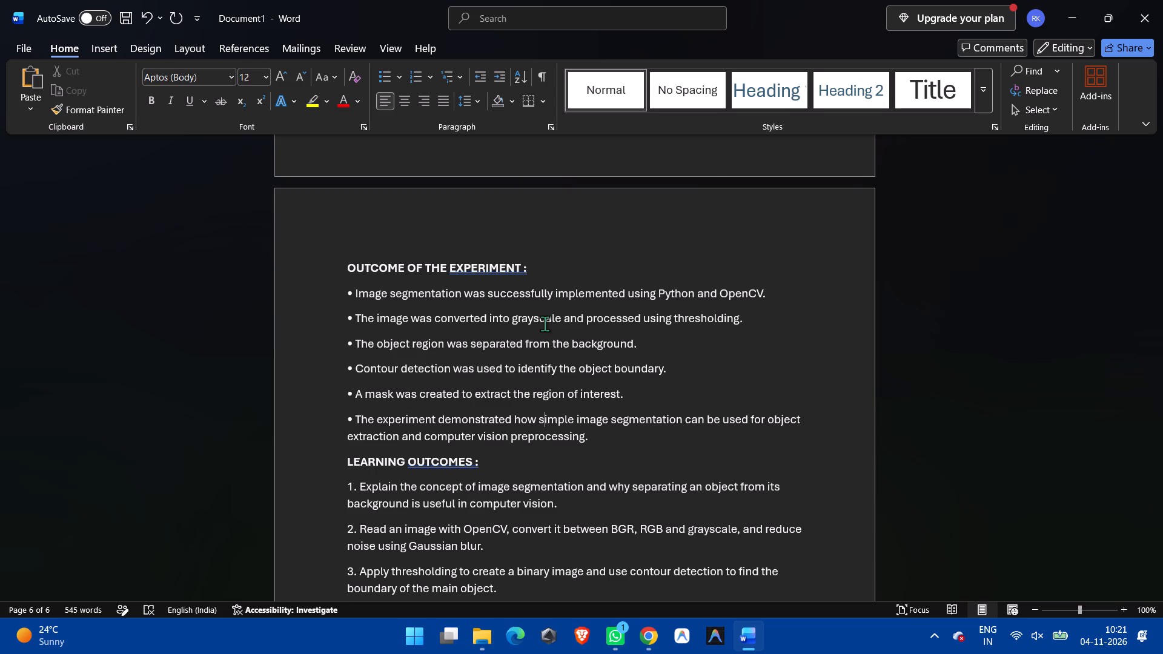
scroll(545, 323, up, 20)
scroll(545, 323, up, 2)
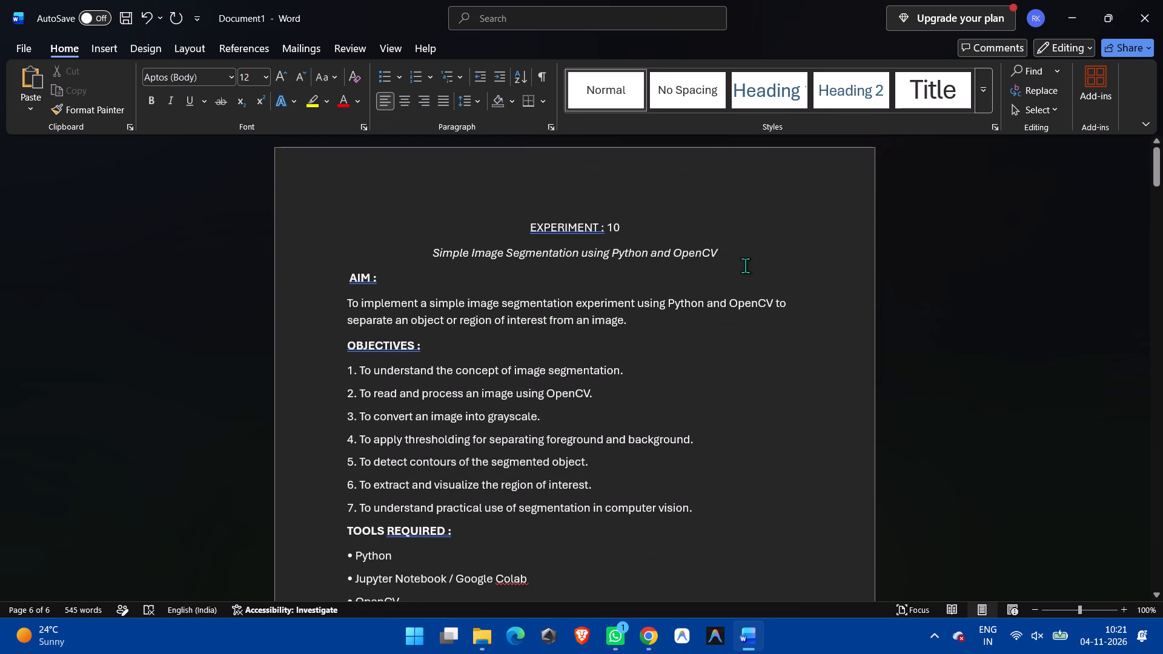
scroll(666, 266, up, 3)
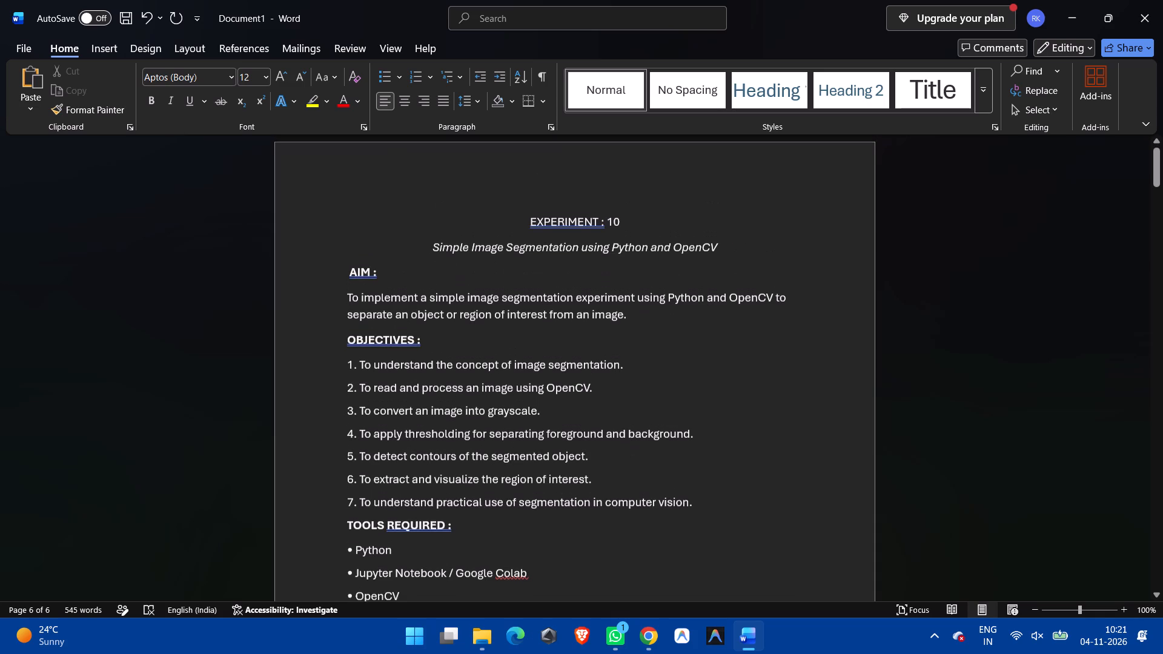
scroll(666, 266, down, 14)
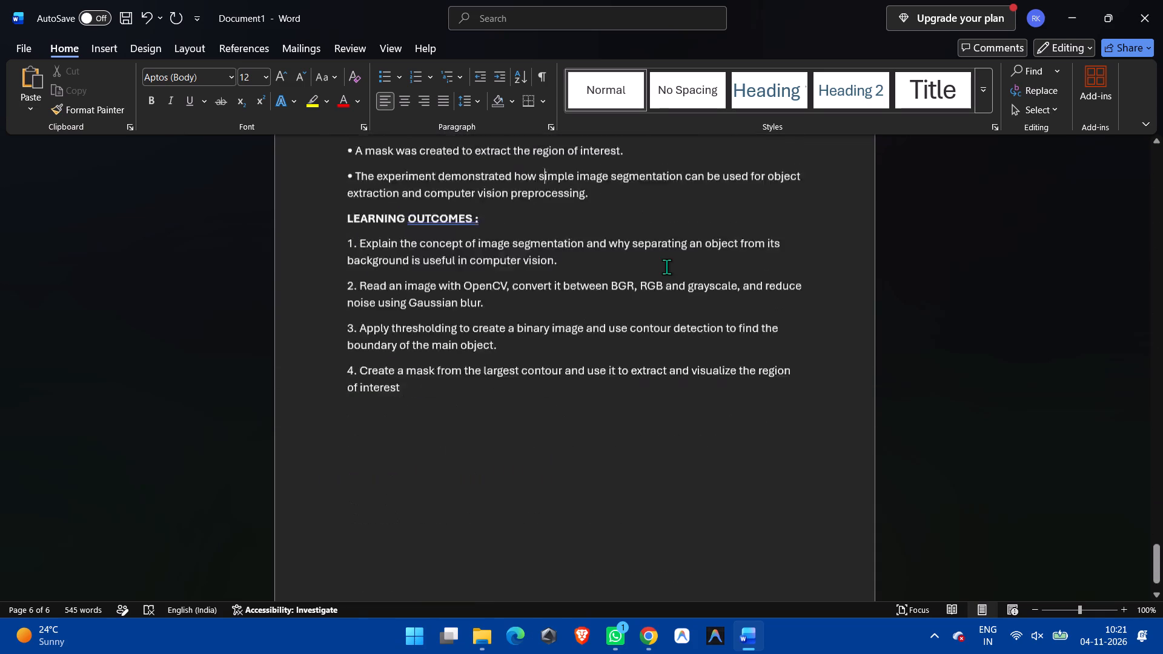
scroll(666, 266, up, 8)
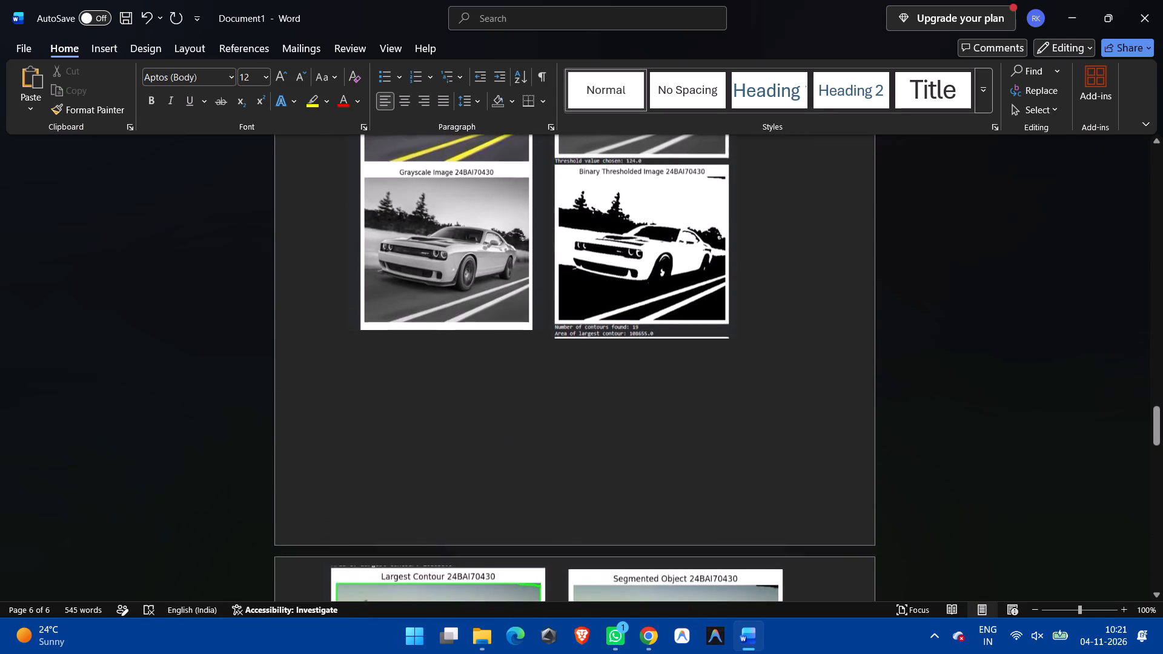
scroll(666, 266, up, 3)
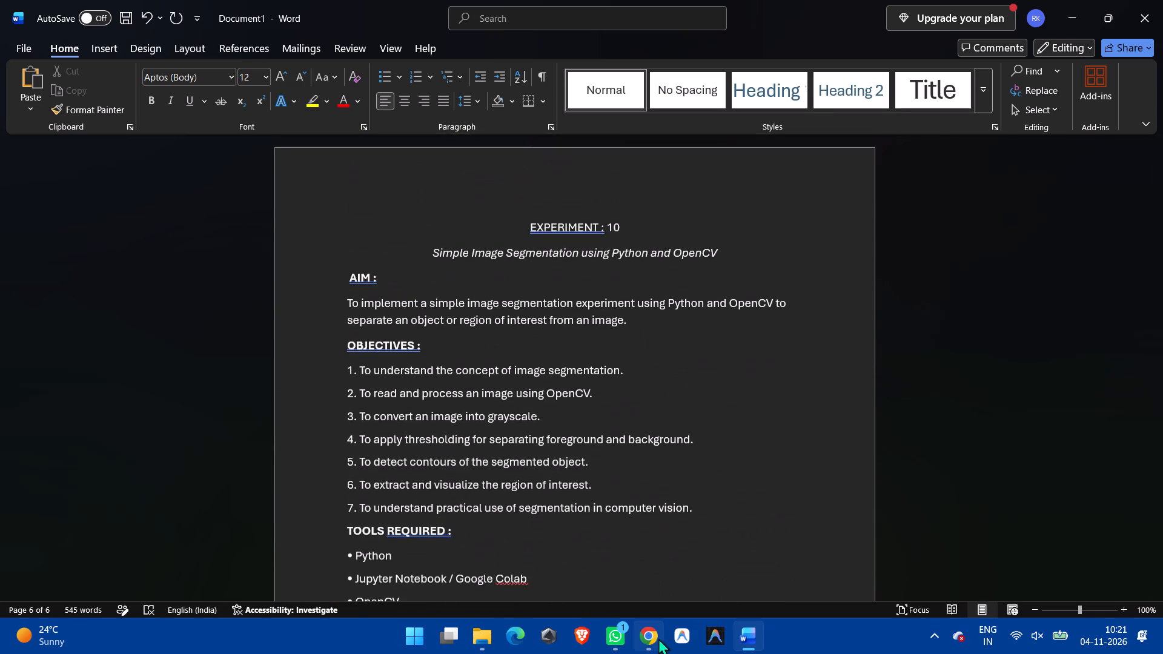
click(654, 592)
scroll(678, 431, down, 1)
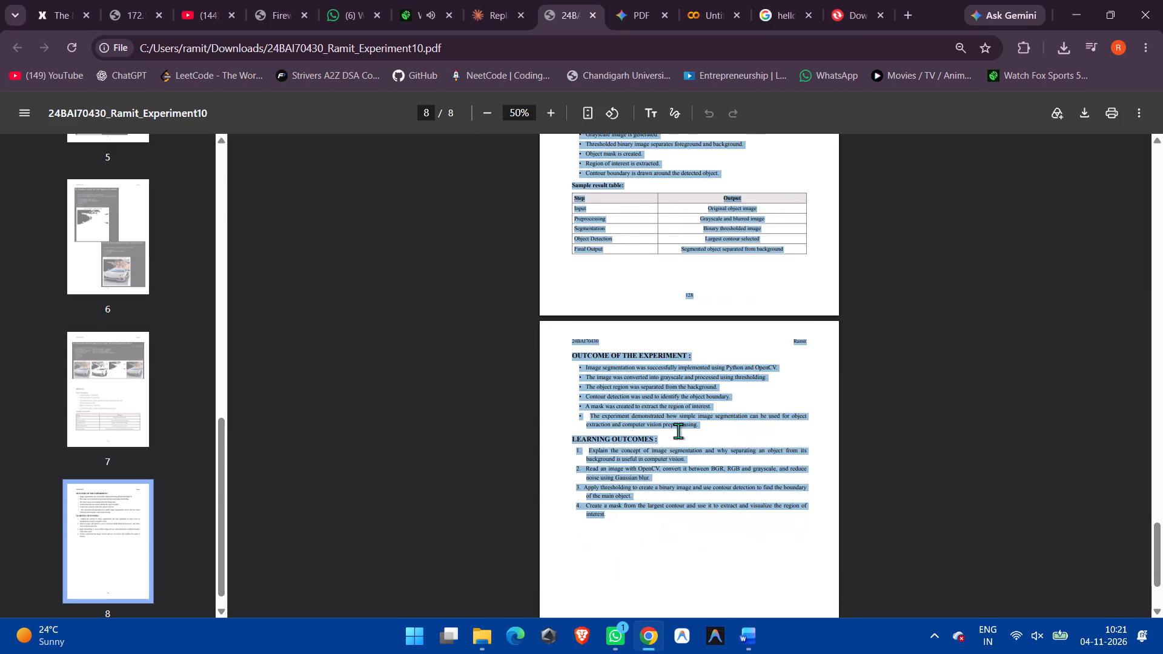
click(678, 431)
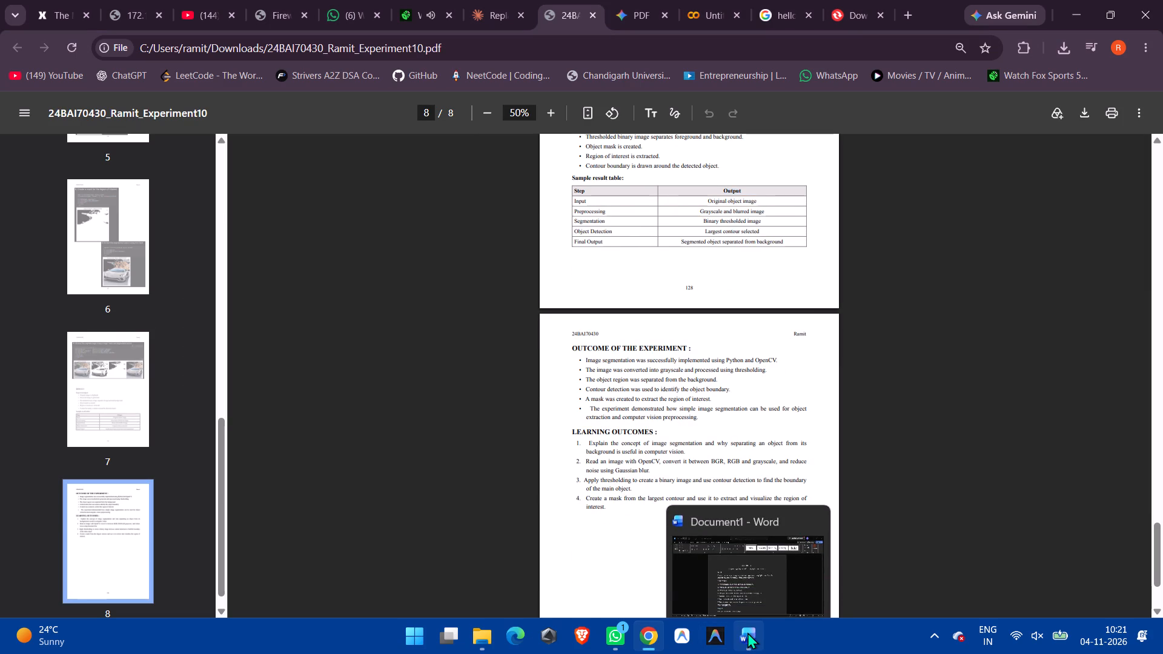
click(749, 575)
click(617, 436)
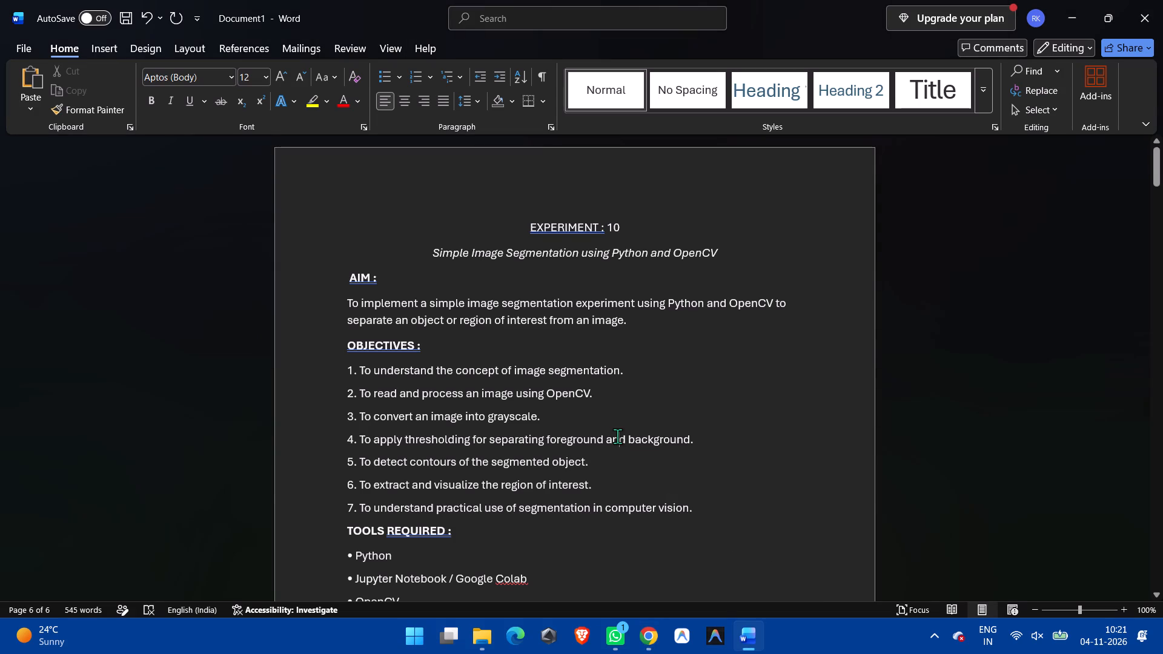
scroll(617, 436, down, 9)
scroll(617, 436, up, 12)
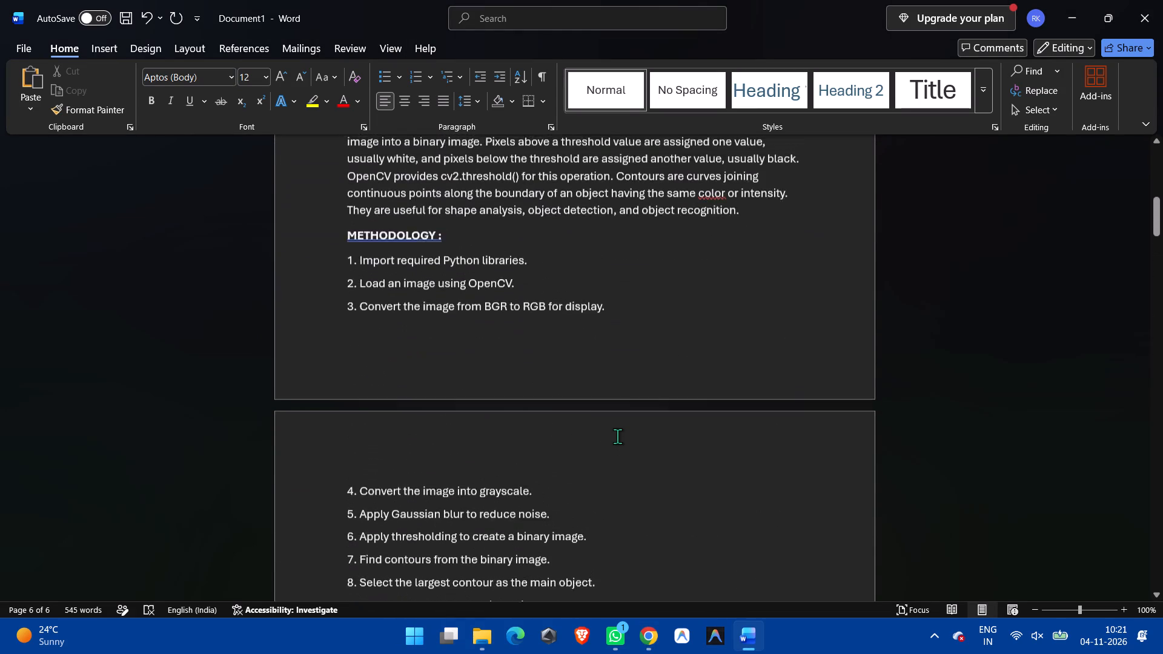
scroll(617, 436, up, 4)
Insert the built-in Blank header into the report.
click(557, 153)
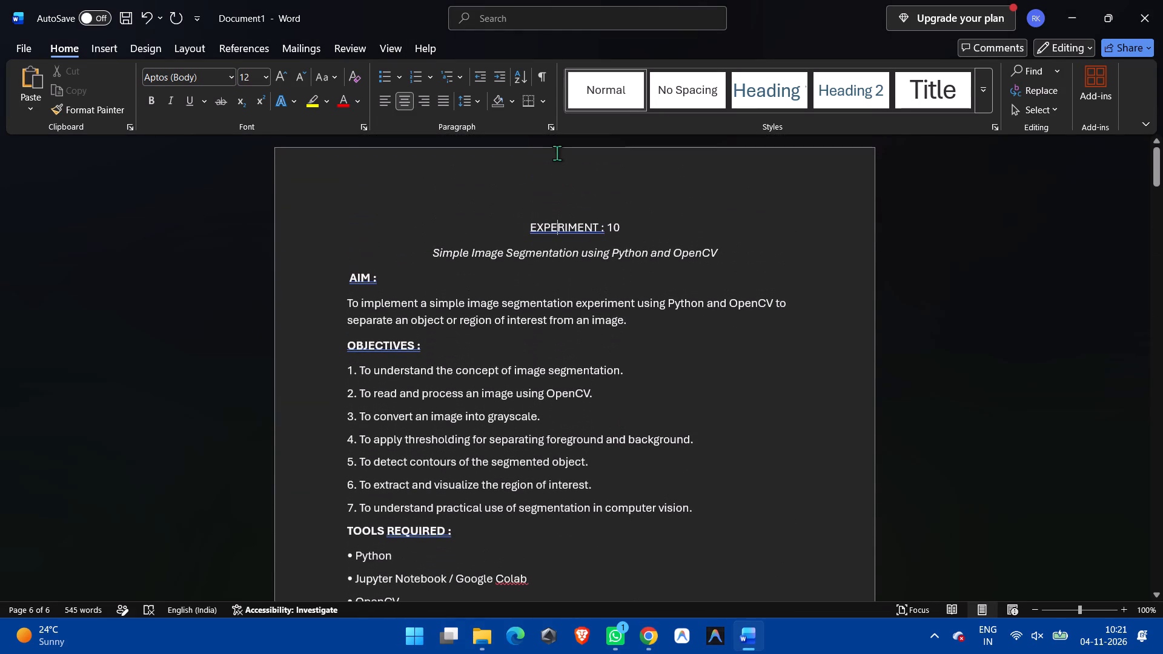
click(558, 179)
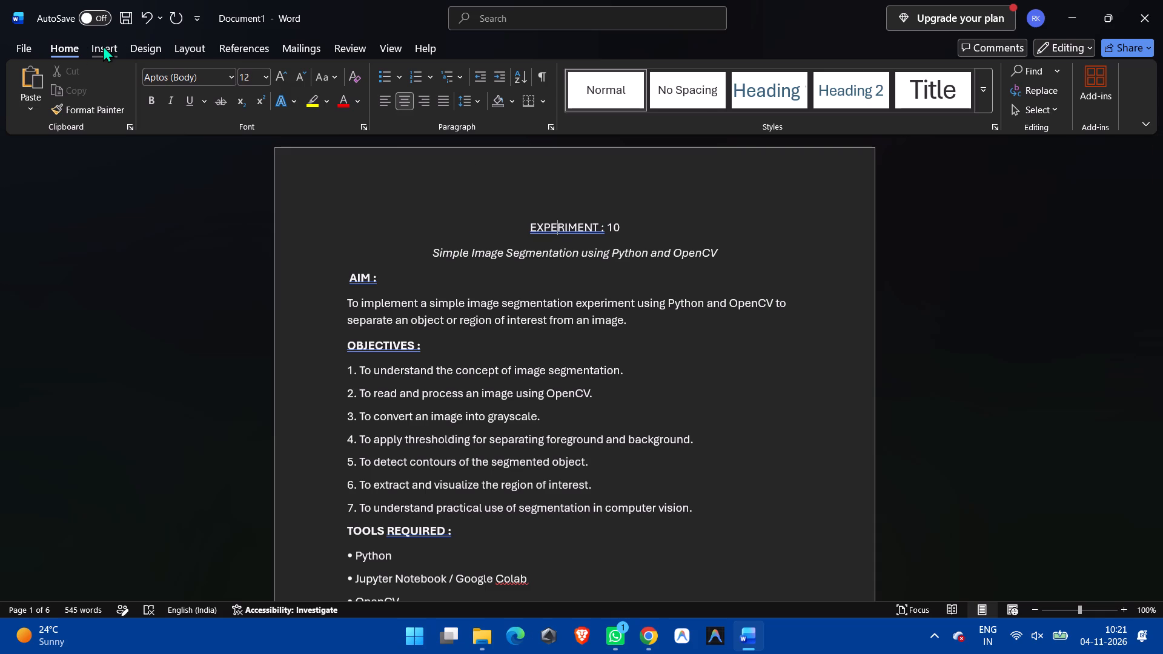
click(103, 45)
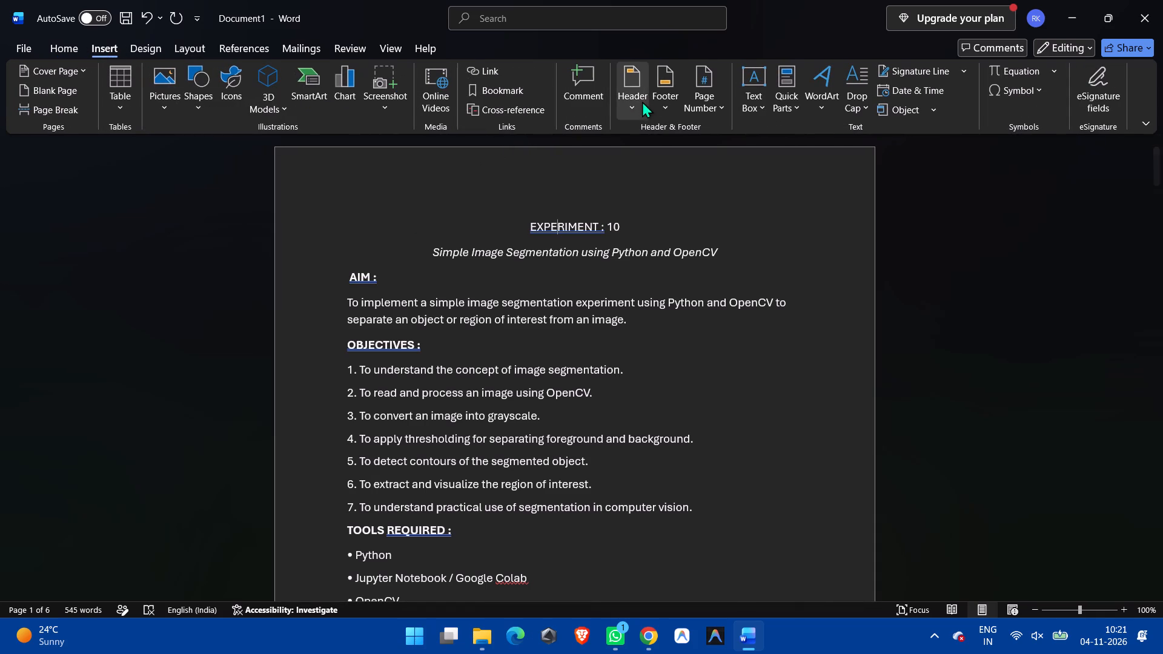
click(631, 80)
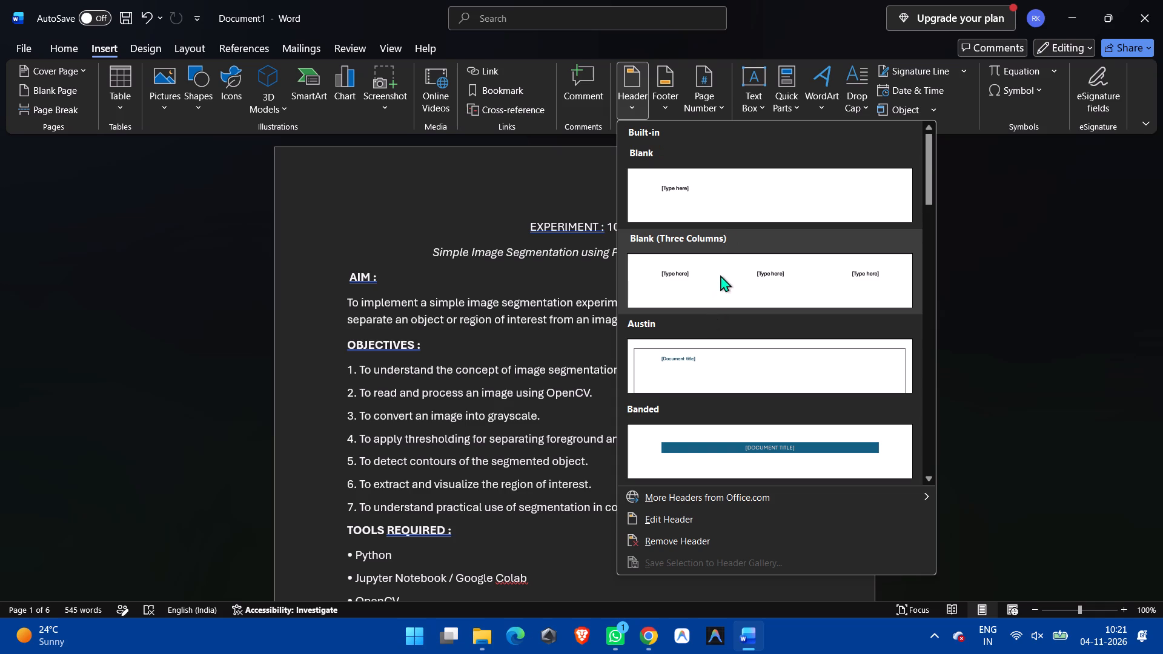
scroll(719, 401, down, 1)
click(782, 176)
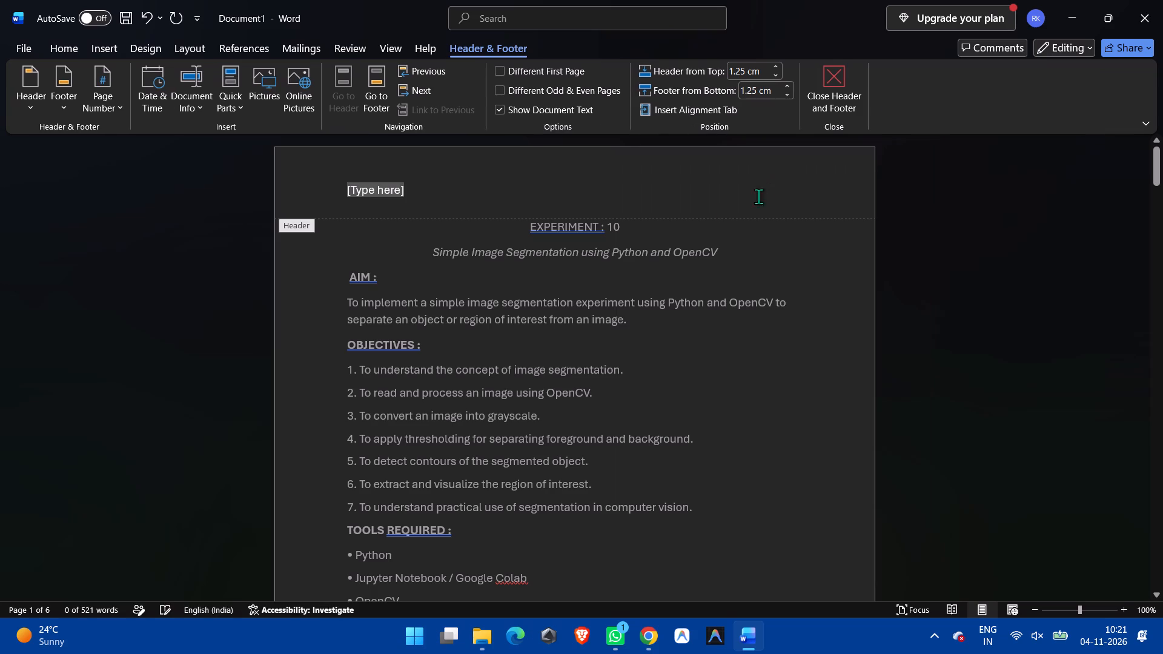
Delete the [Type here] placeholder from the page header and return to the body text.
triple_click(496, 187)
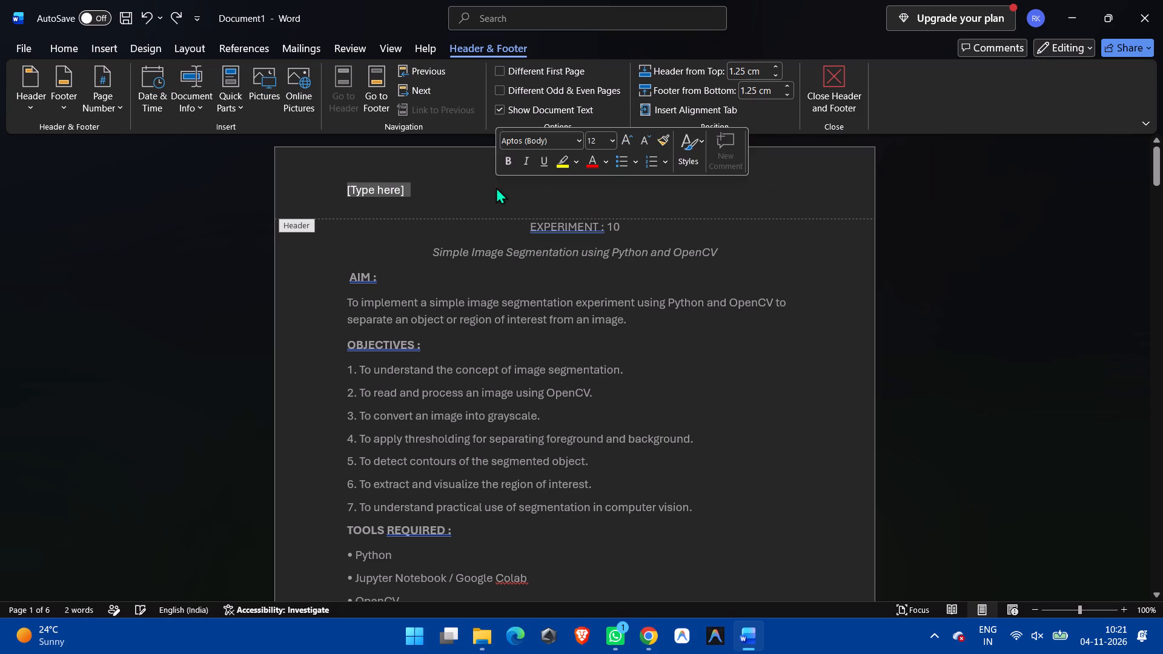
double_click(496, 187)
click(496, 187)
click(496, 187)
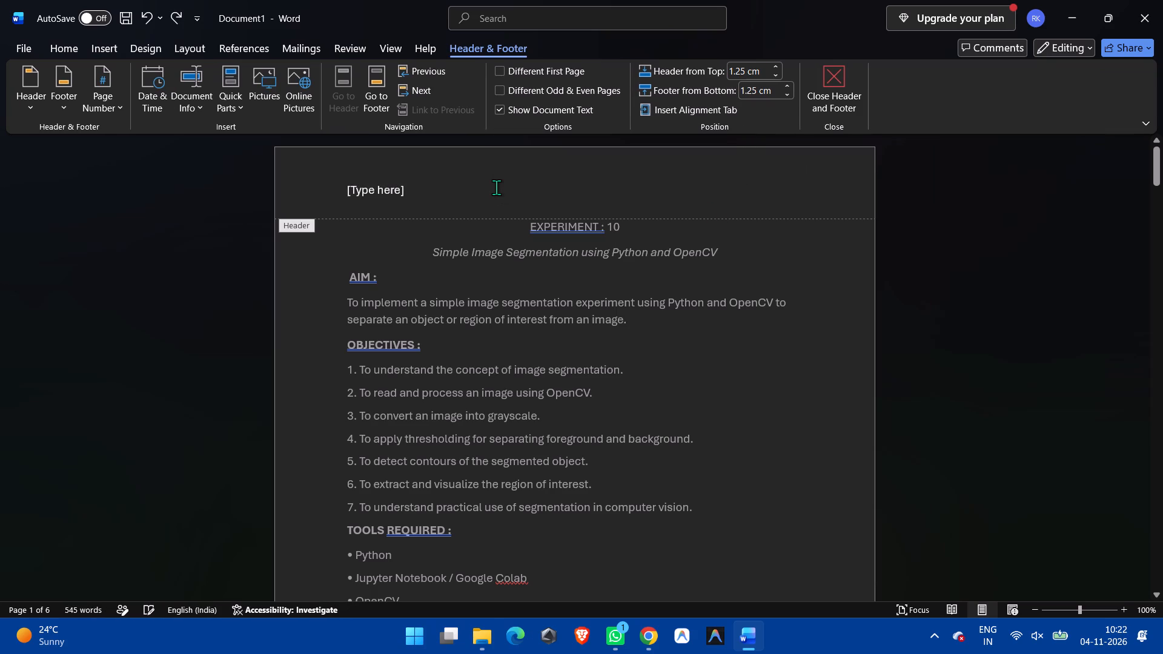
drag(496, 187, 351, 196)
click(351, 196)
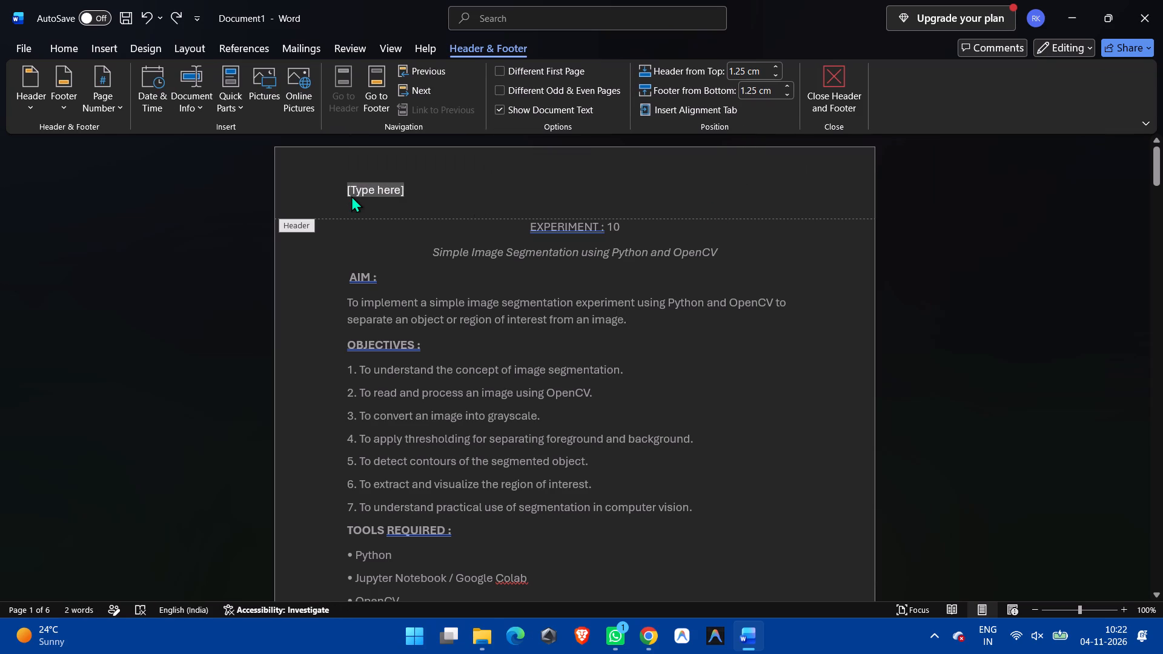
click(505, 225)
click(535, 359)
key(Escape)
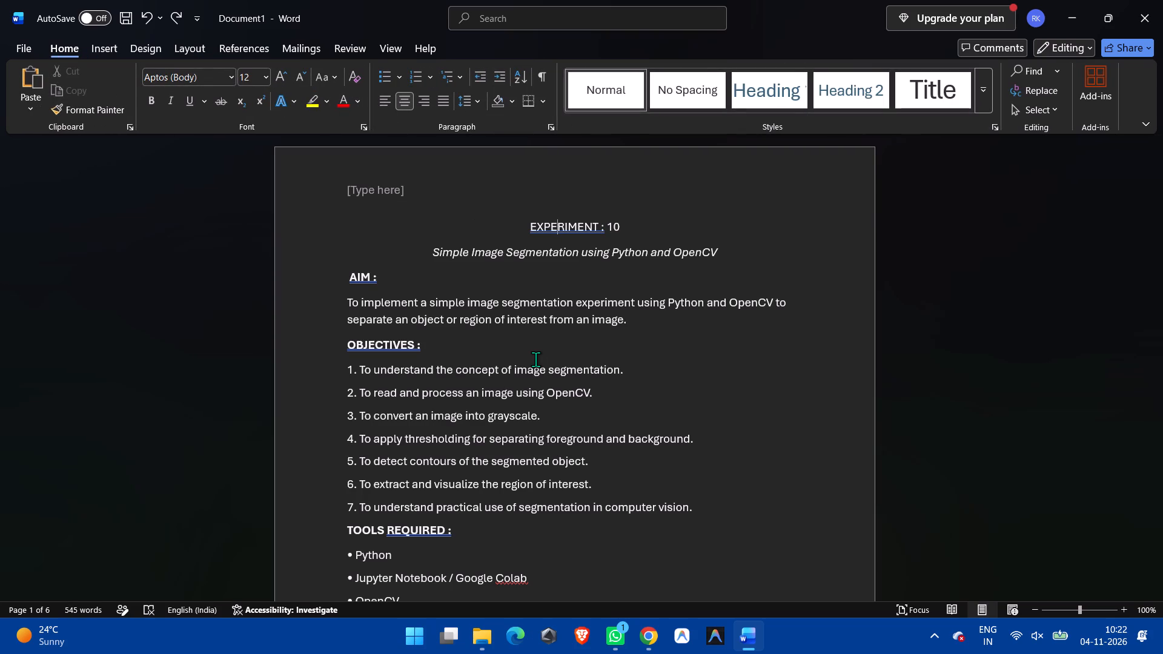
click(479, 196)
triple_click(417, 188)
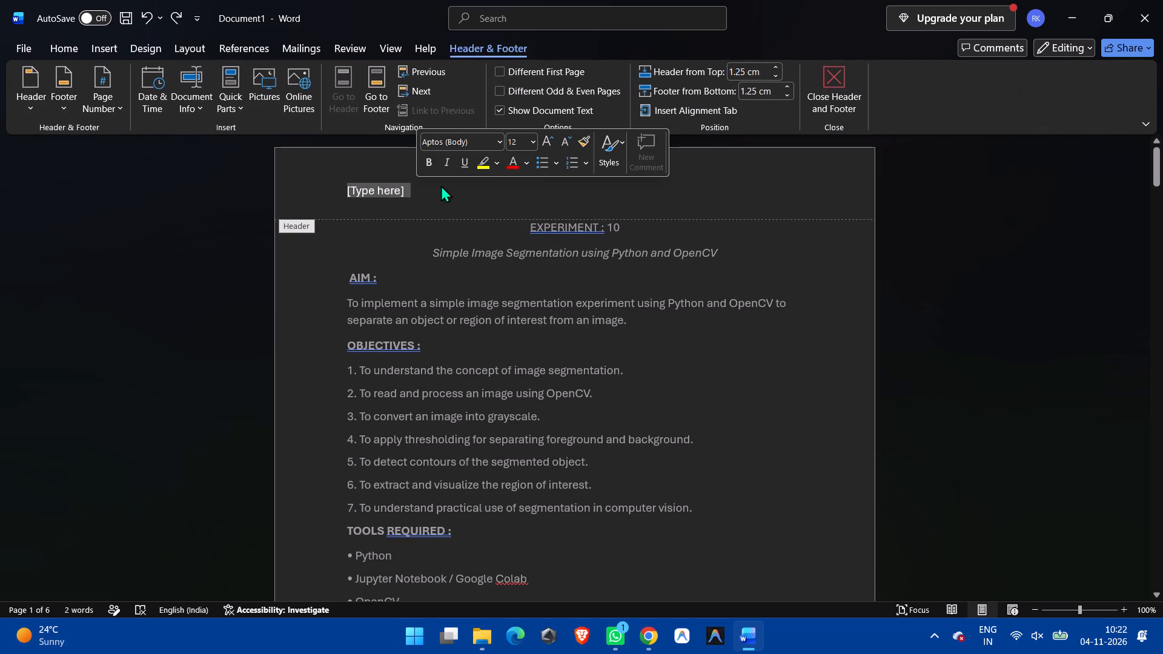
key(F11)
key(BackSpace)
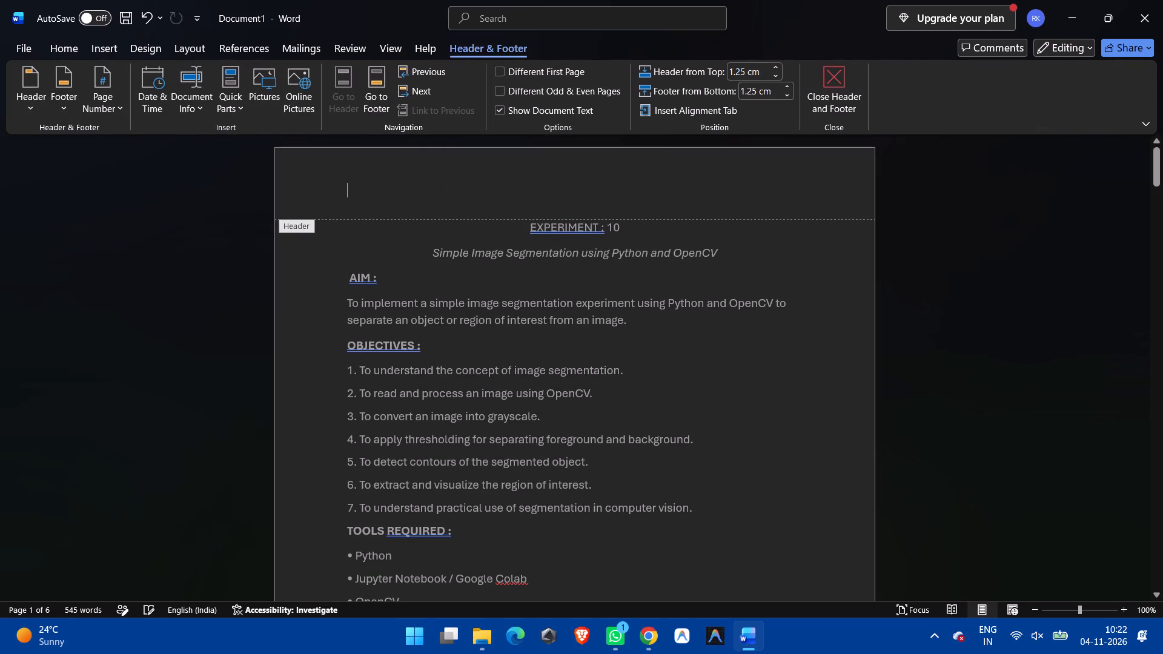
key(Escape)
Look through the complete report once more, from the first page to the learning outcomes and back.
scroll(569, 385, down, 2)
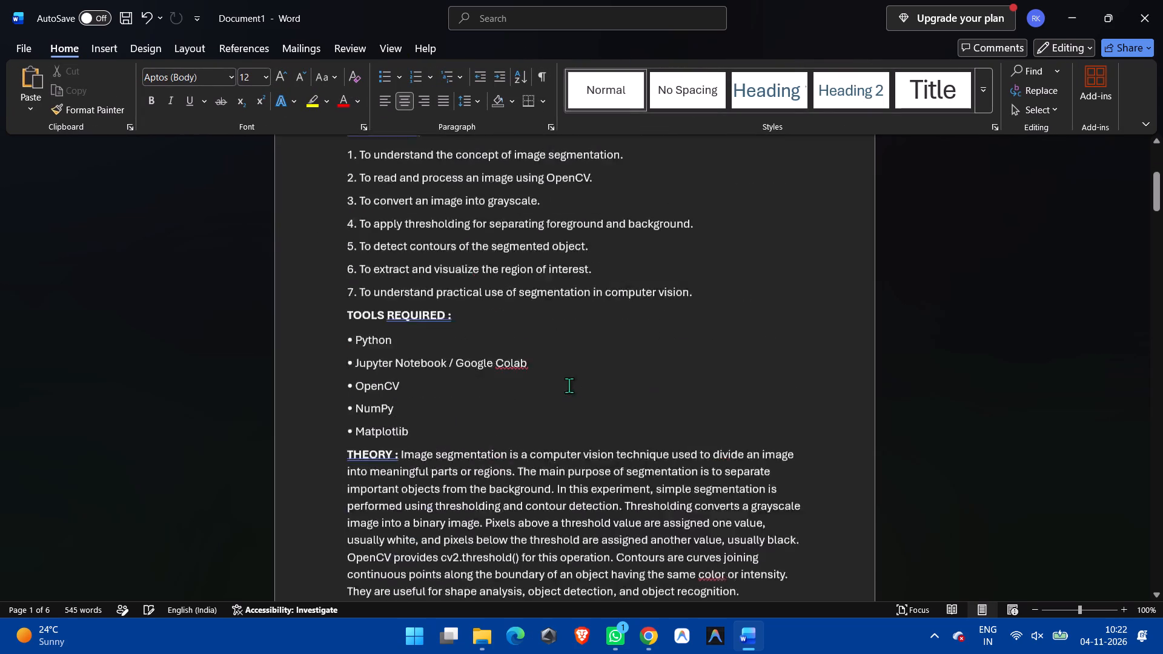
scroll(569, 385, down, 18)
scroll(569, 385, up, 1)
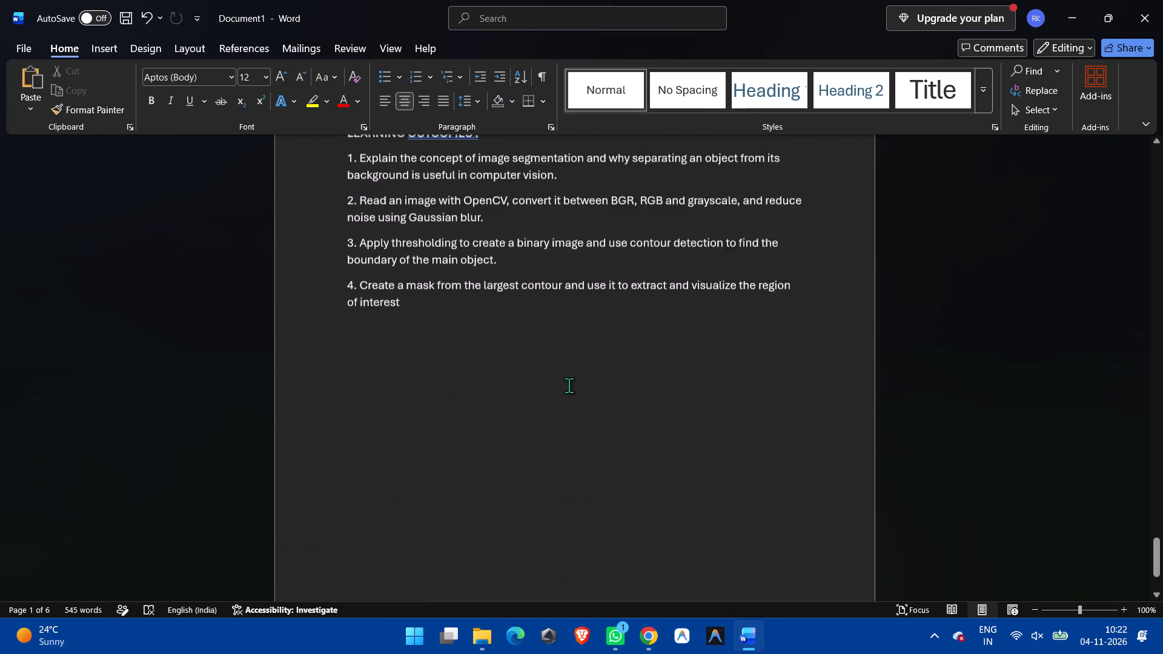
scroll(569, 385, up, 7)
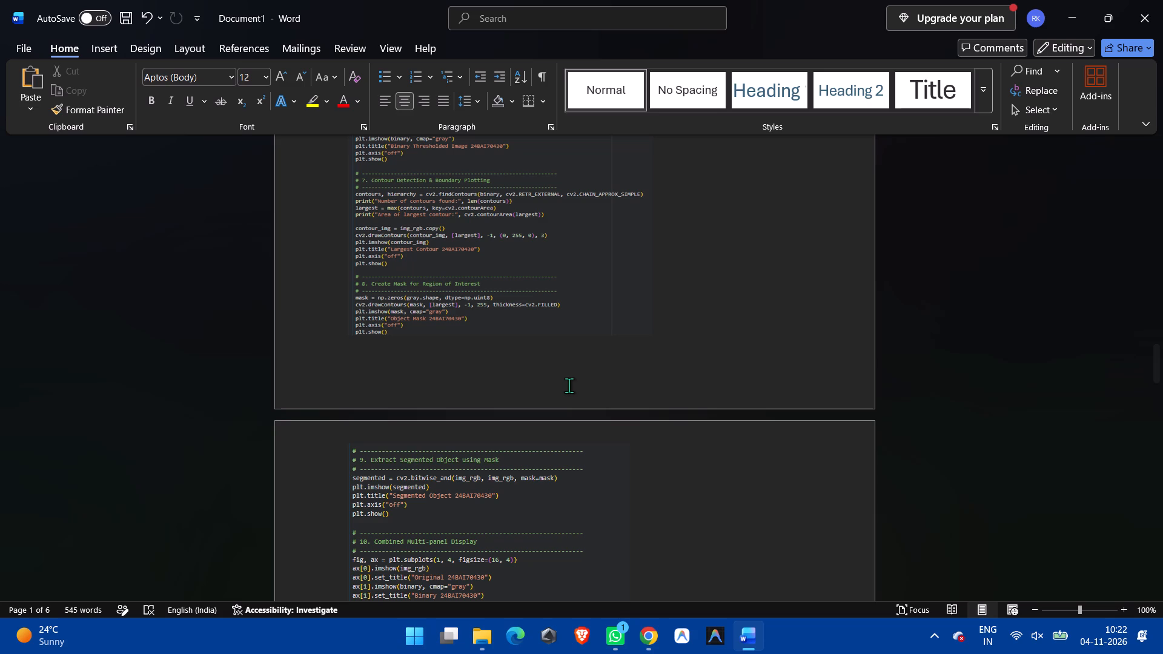
scroll(569, 385, up, 15)
scroll(569, 385, up, 7)
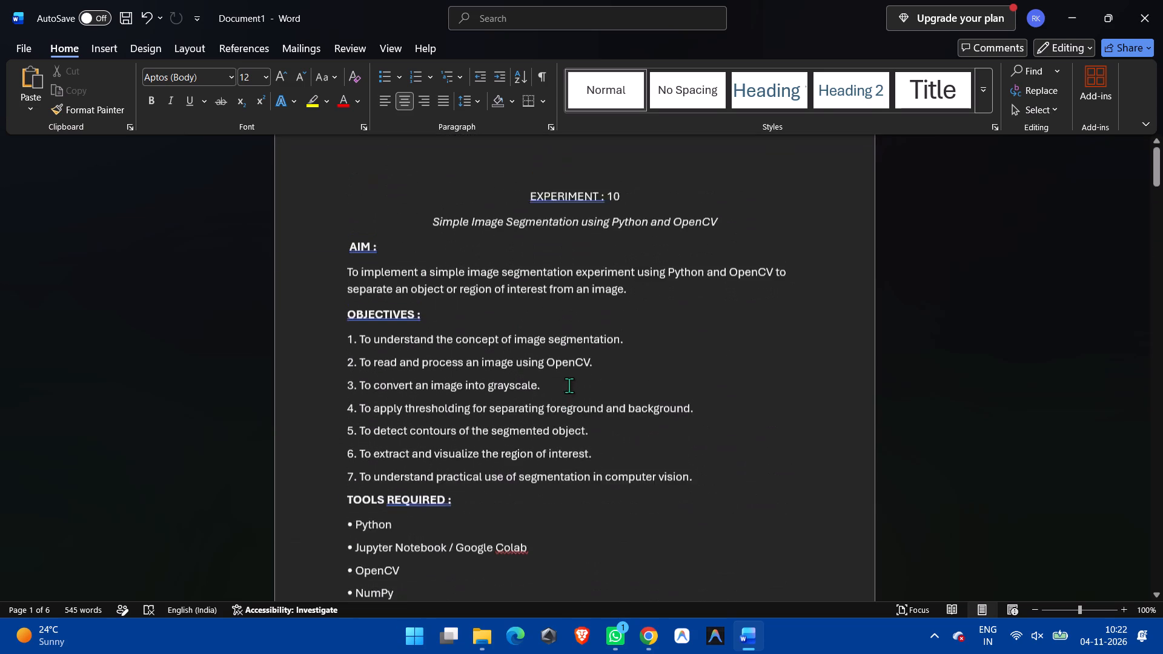
scroll(569, 385, up, 3)
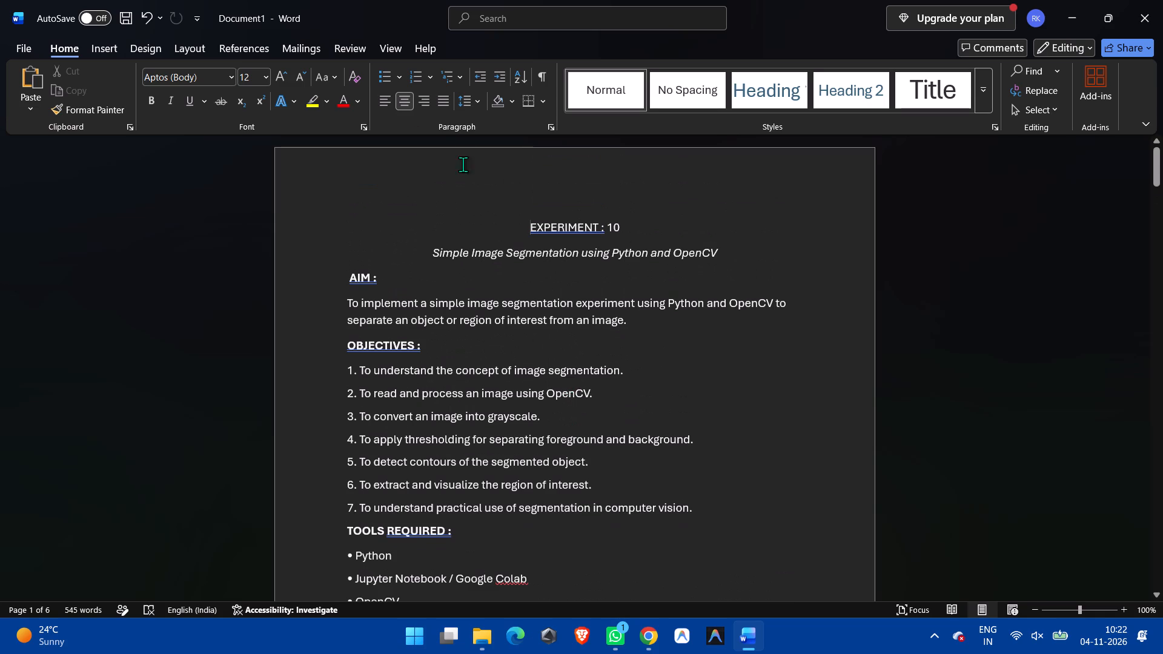
Save the report as aml-10 in the OneDrive - Personal documents folder.
click(296, 30)
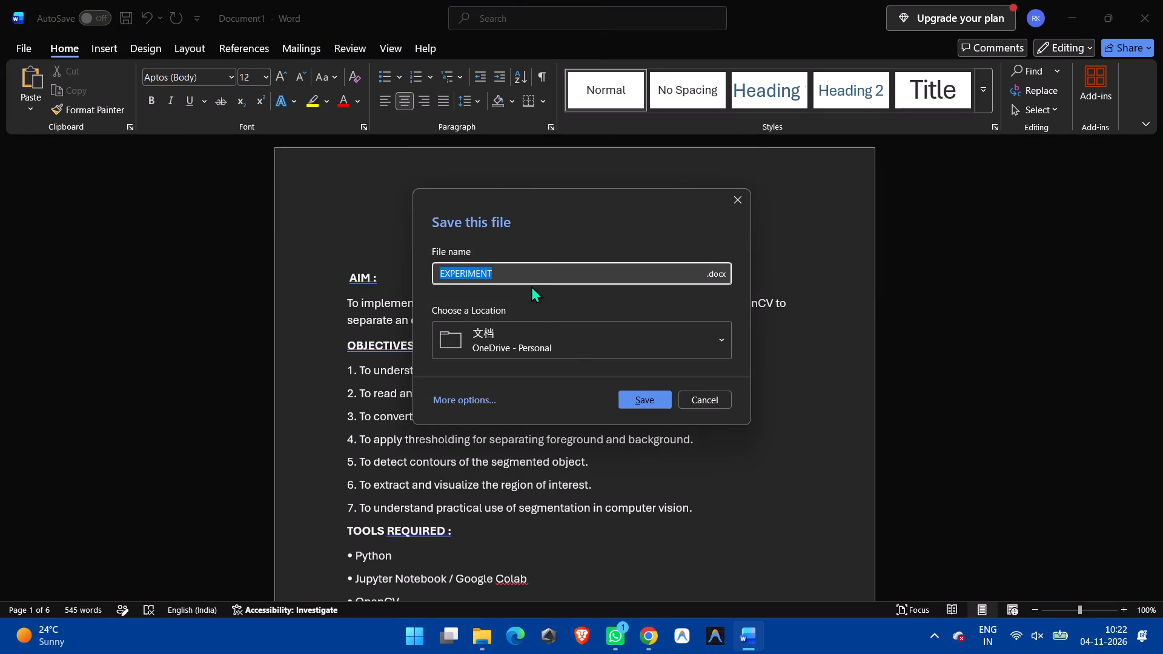
text(aml)
text(-10)
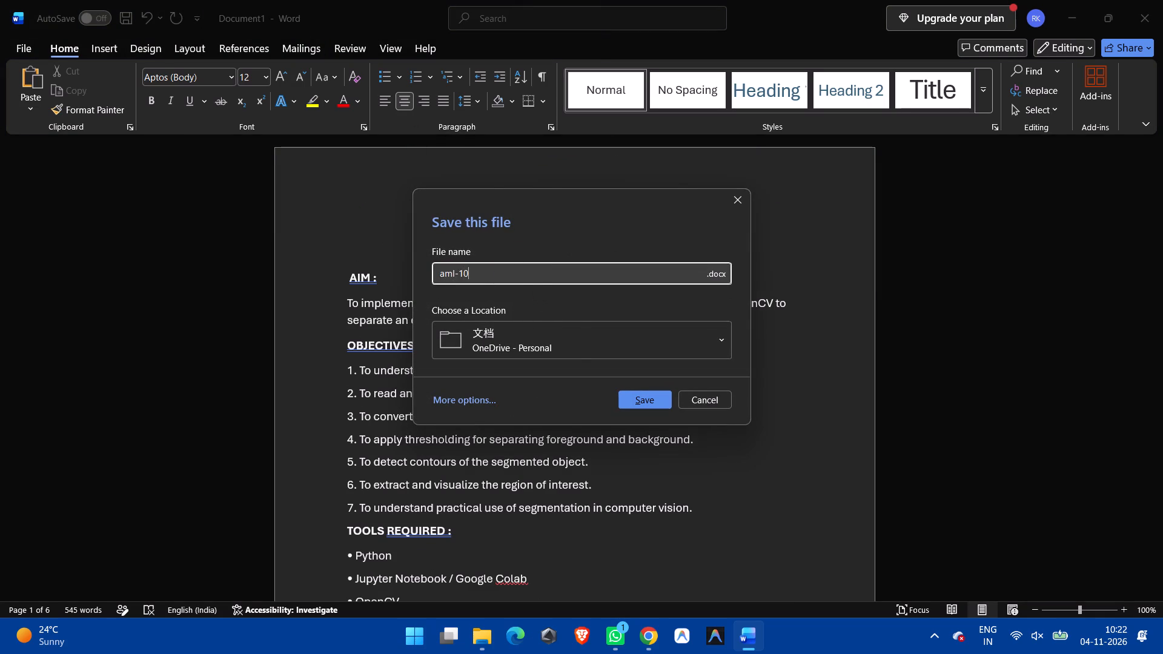
key(Return)
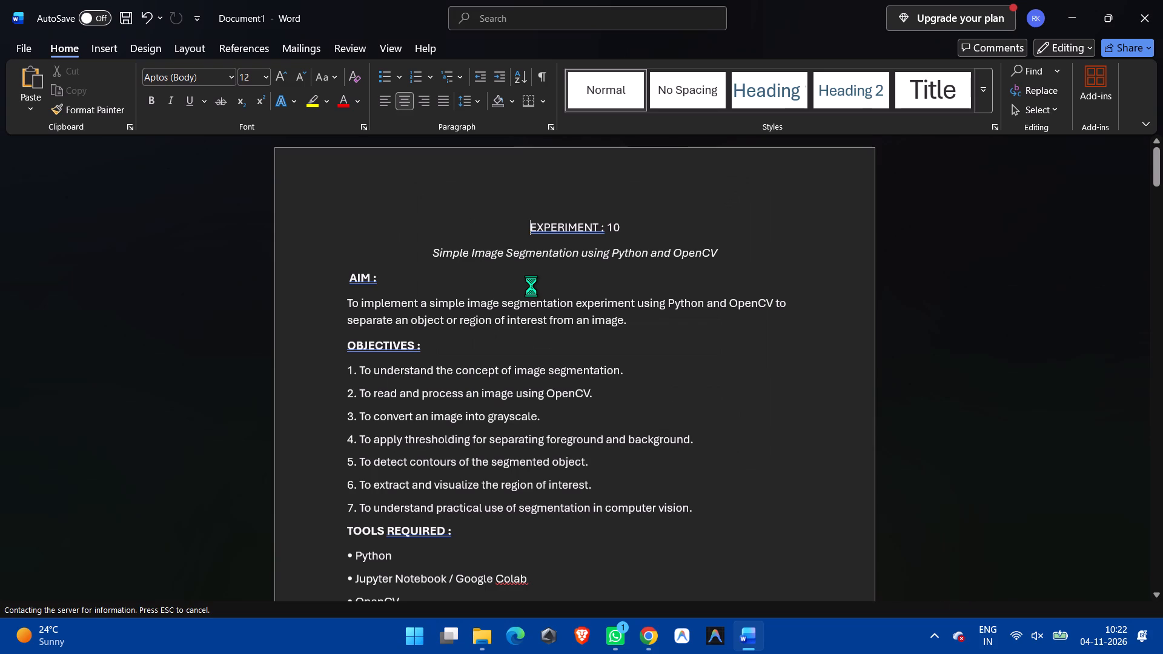
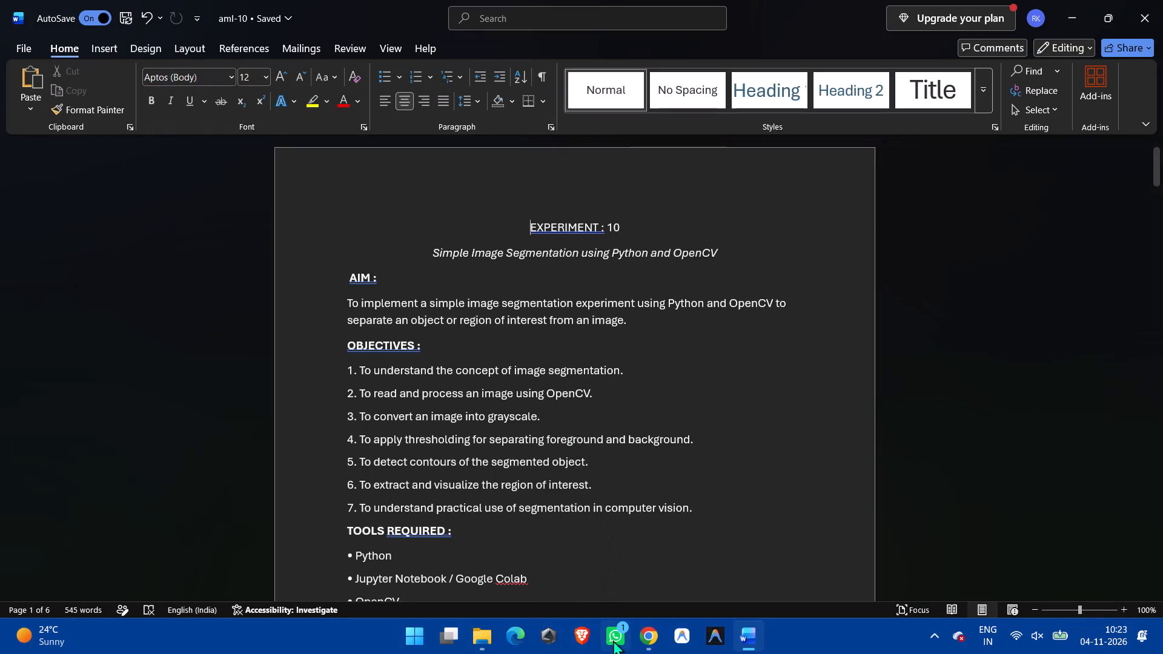
Close the saved aml-10 report on Experiment 10, simple image segmentation using Python and OpenCV.
scroll(623, 475, down, 11)
scroll(623, 475, up, 8)
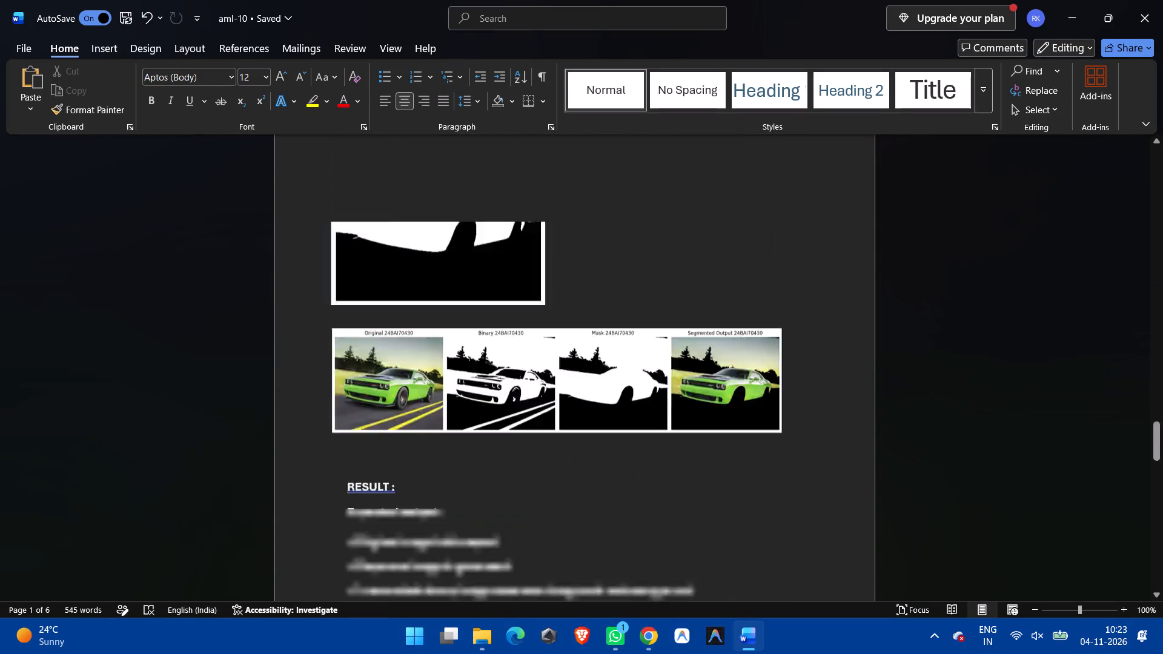
scroll(623, 475, up, 12)
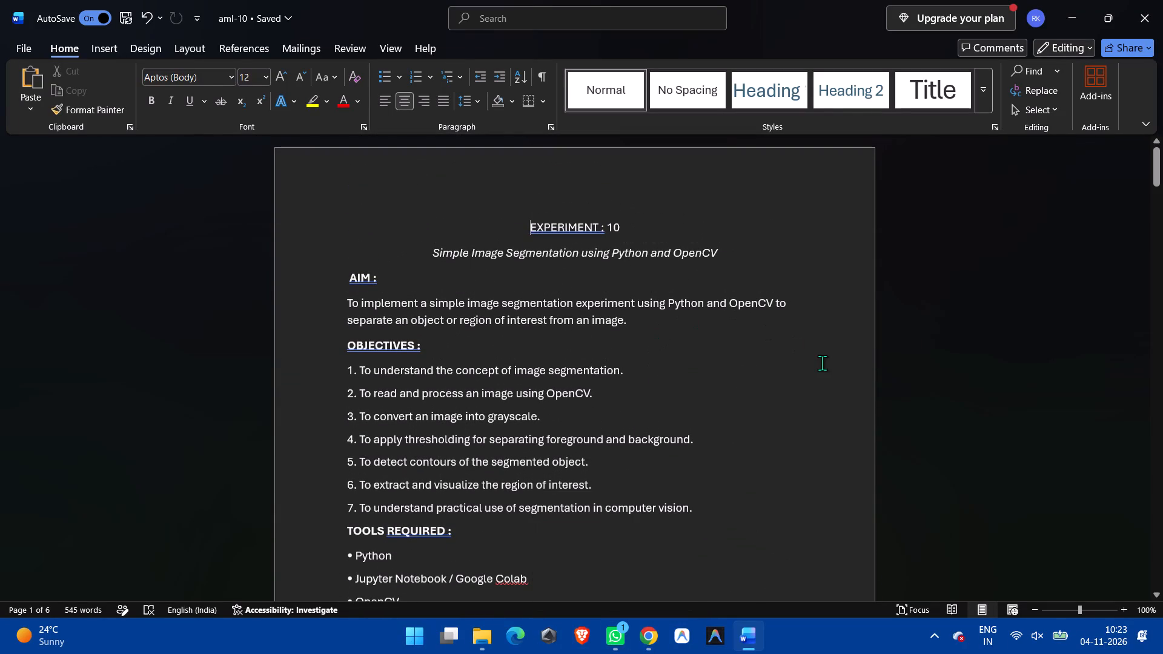
click(1162, 0)
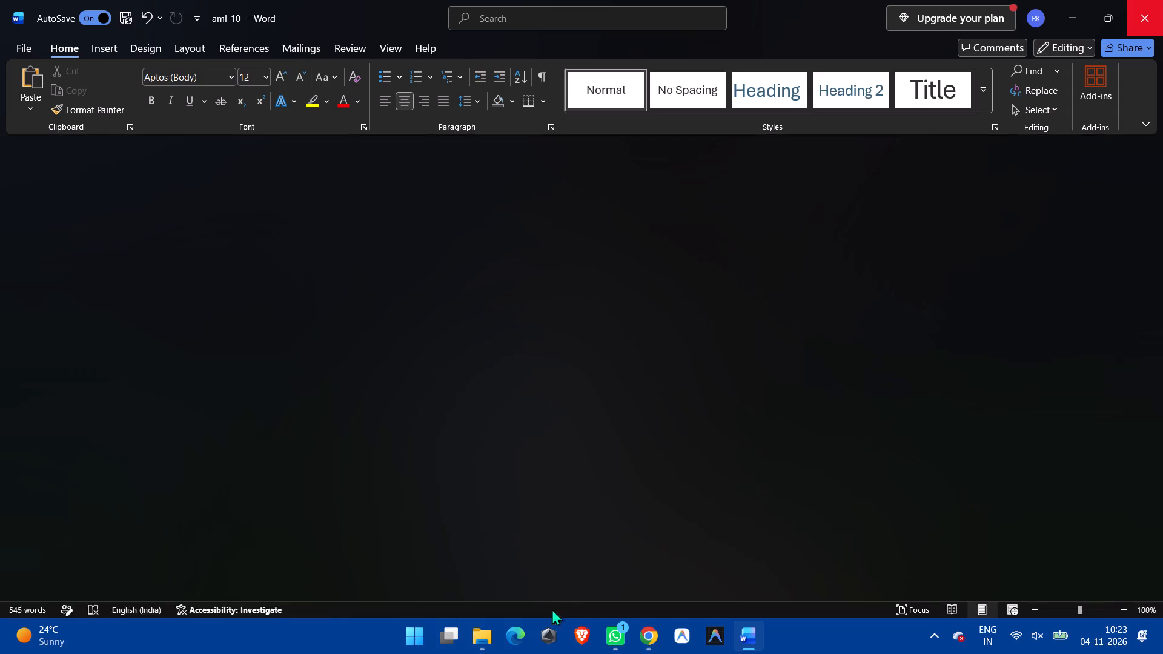
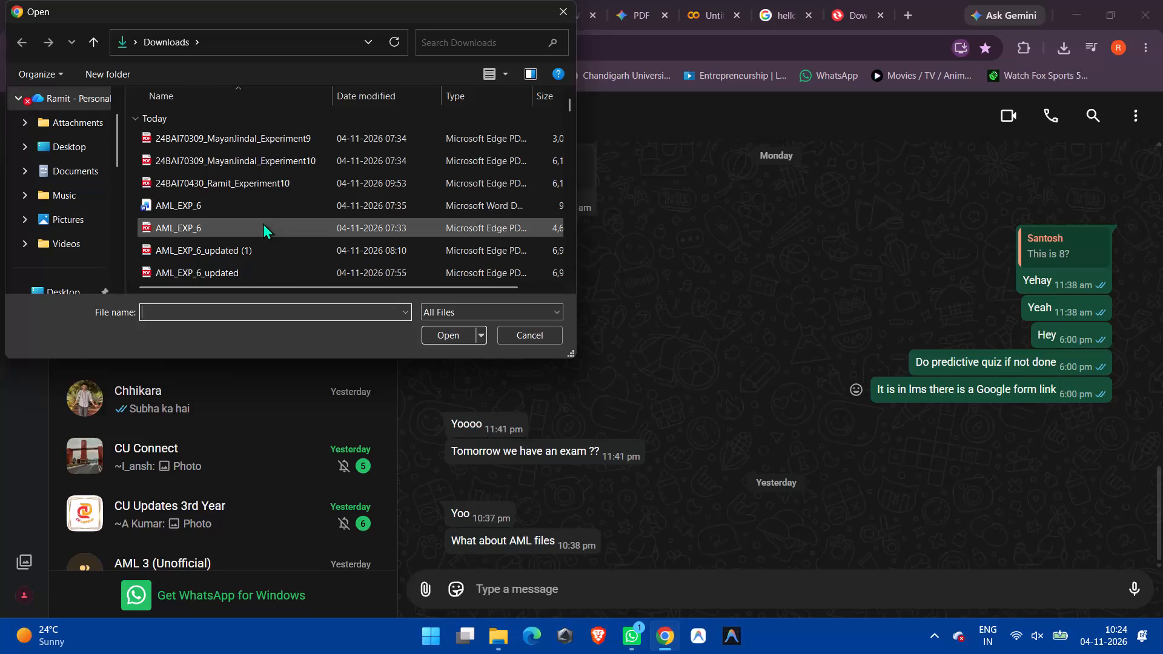
Search the Downloads folder for the report to attach, using aml-10 and aml 10, and look through the matching files.
scroll(263, 223, up, 1)
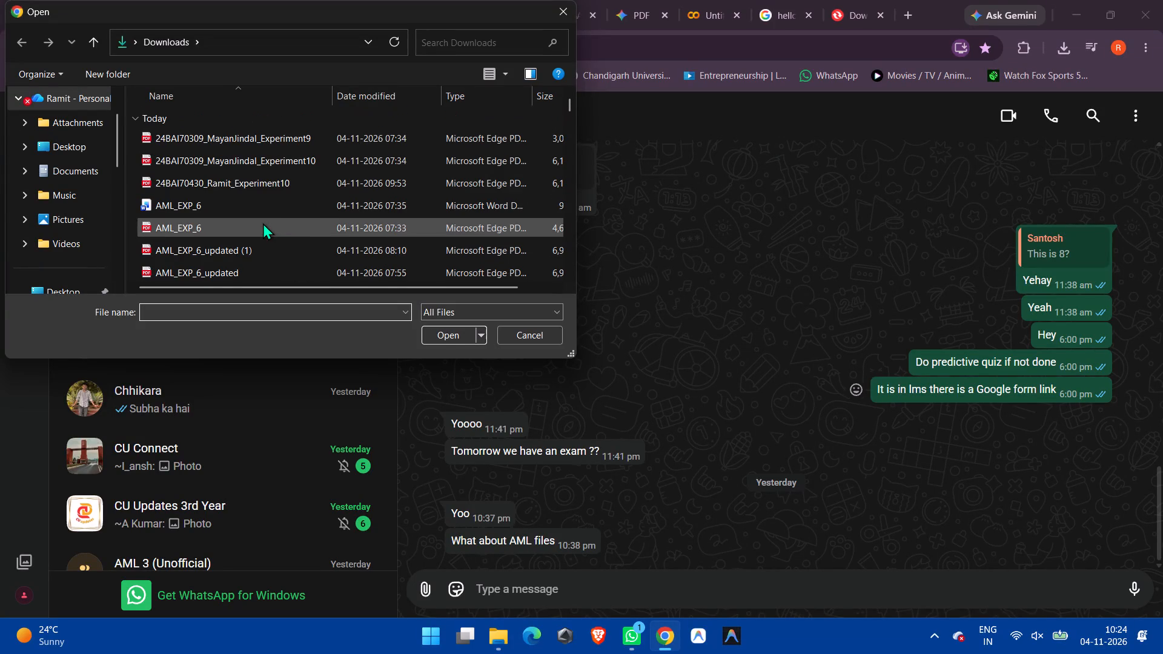
click(454, 42)
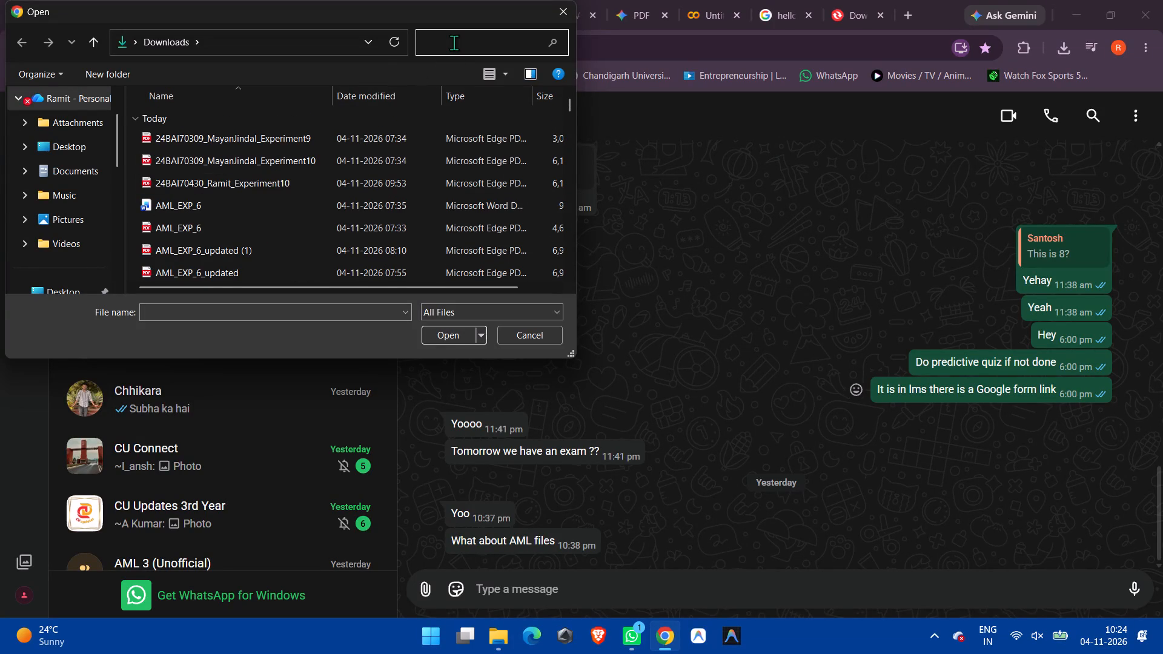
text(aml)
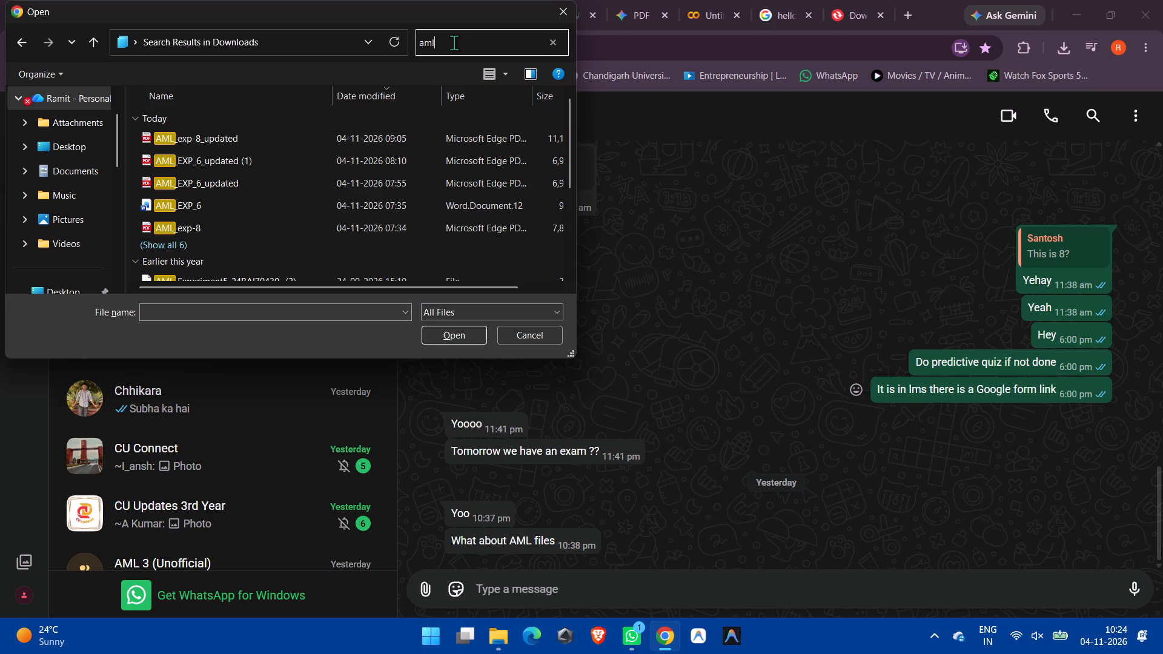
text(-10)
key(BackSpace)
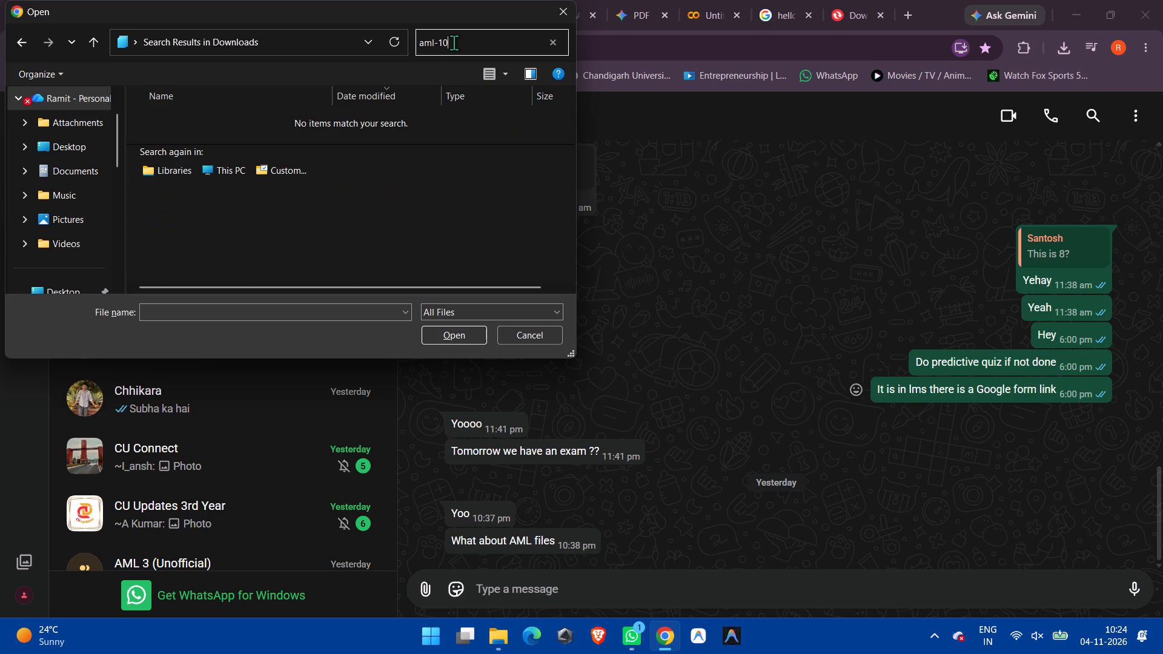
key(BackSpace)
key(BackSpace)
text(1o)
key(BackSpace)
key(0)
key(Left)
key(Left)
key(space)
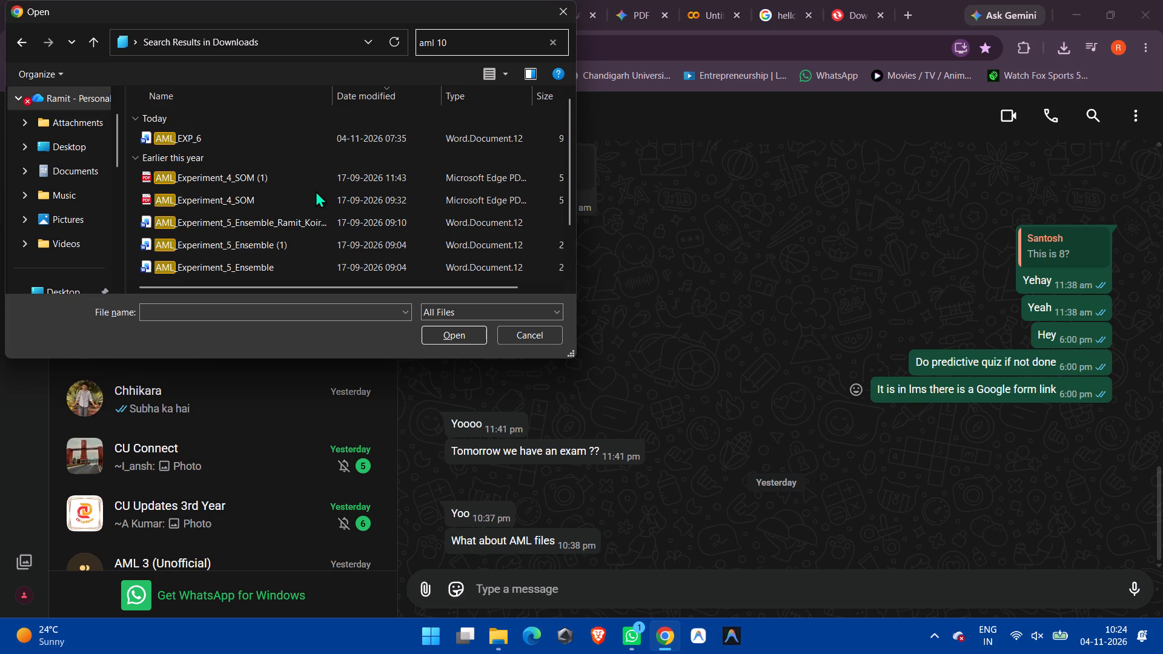
scroll(316, 191, down, 9)
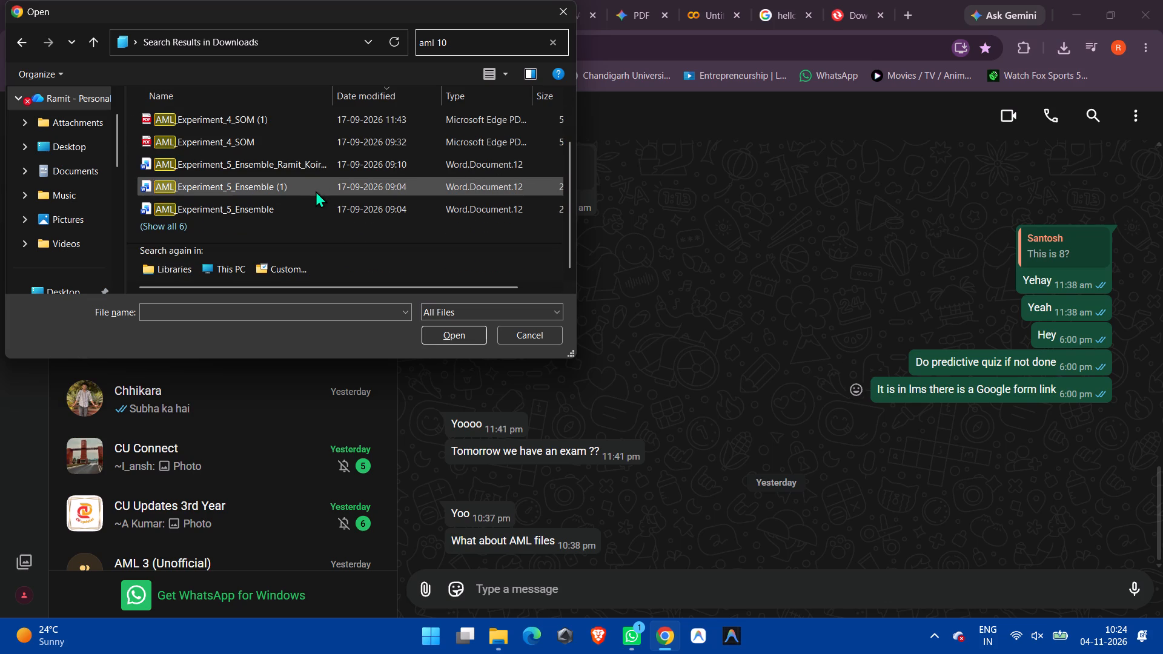
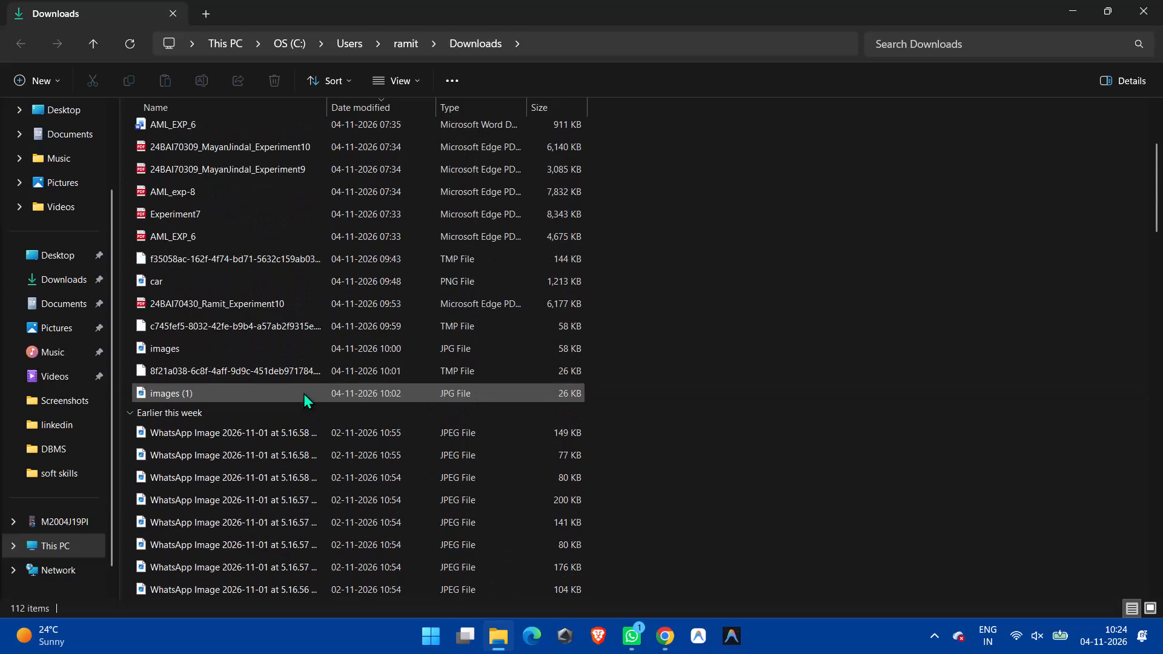
Look through the Downloads folder in File Explorer for the saved aml-10 report.
scroll(303, 392, up, 6)
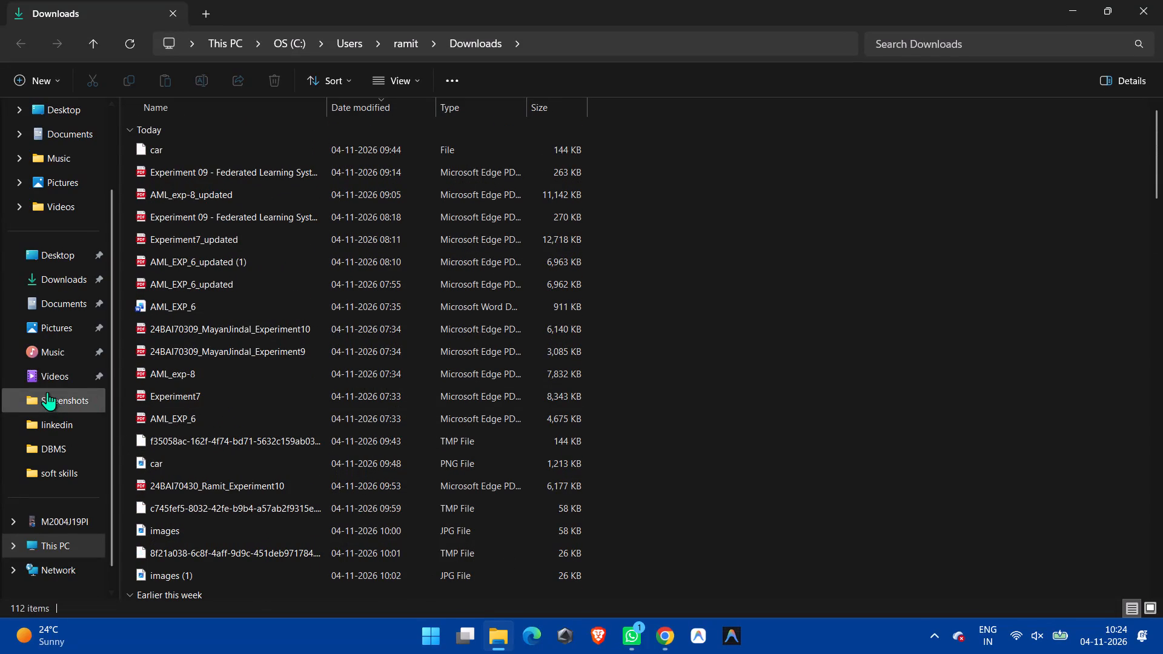
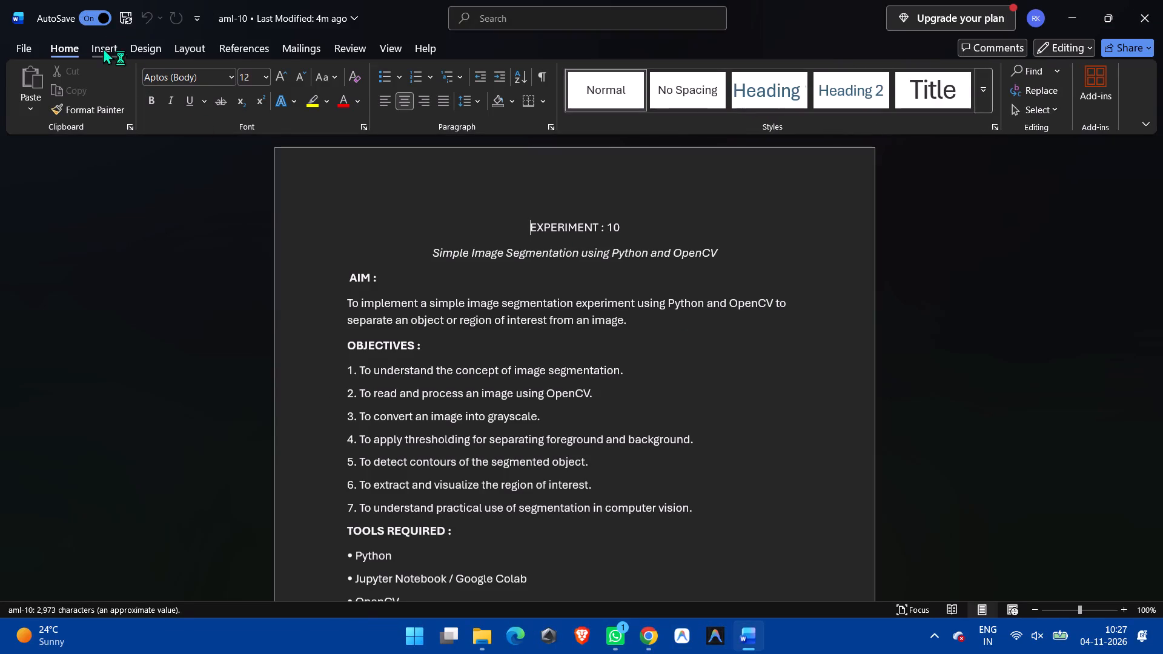
Insert the built-in Blank header into the aml-10 report.
click(101, 46)
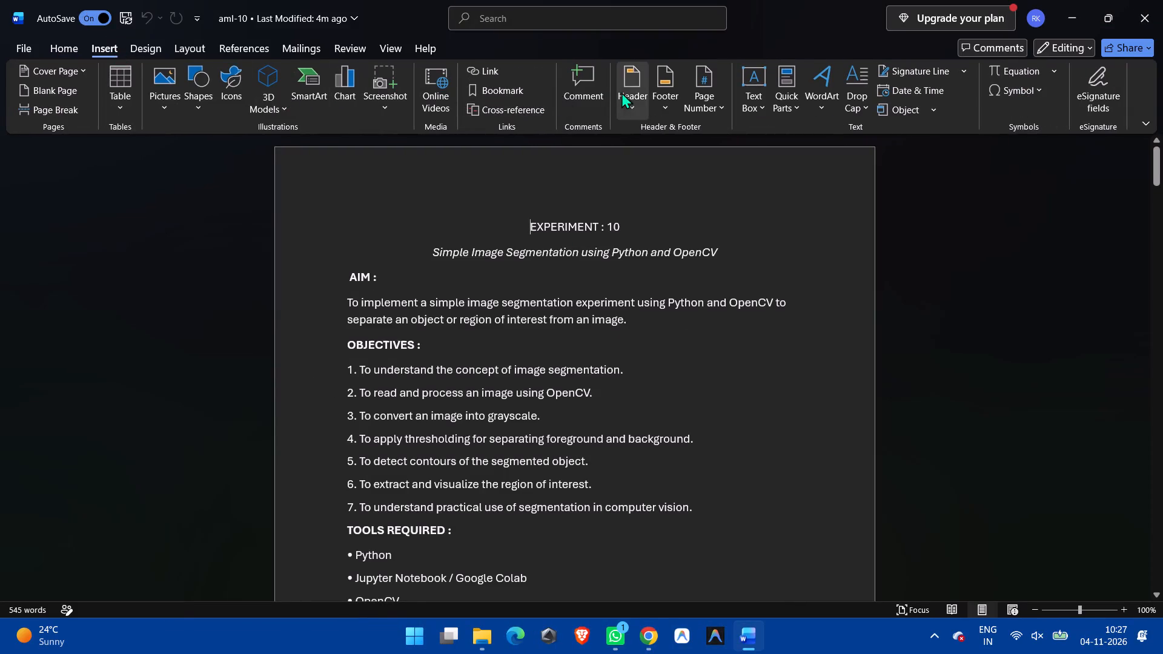
click(630, 91)
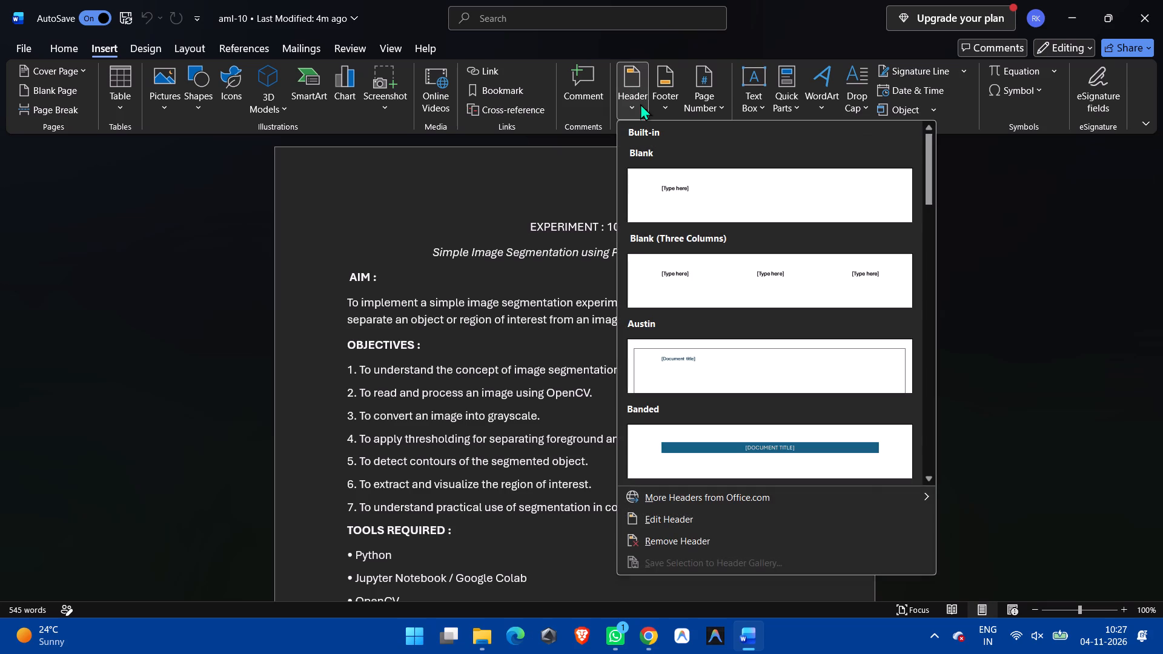
click(685, 194)
Replace the header placeholder with the student's first name, followed by the student ID number in parentheses.
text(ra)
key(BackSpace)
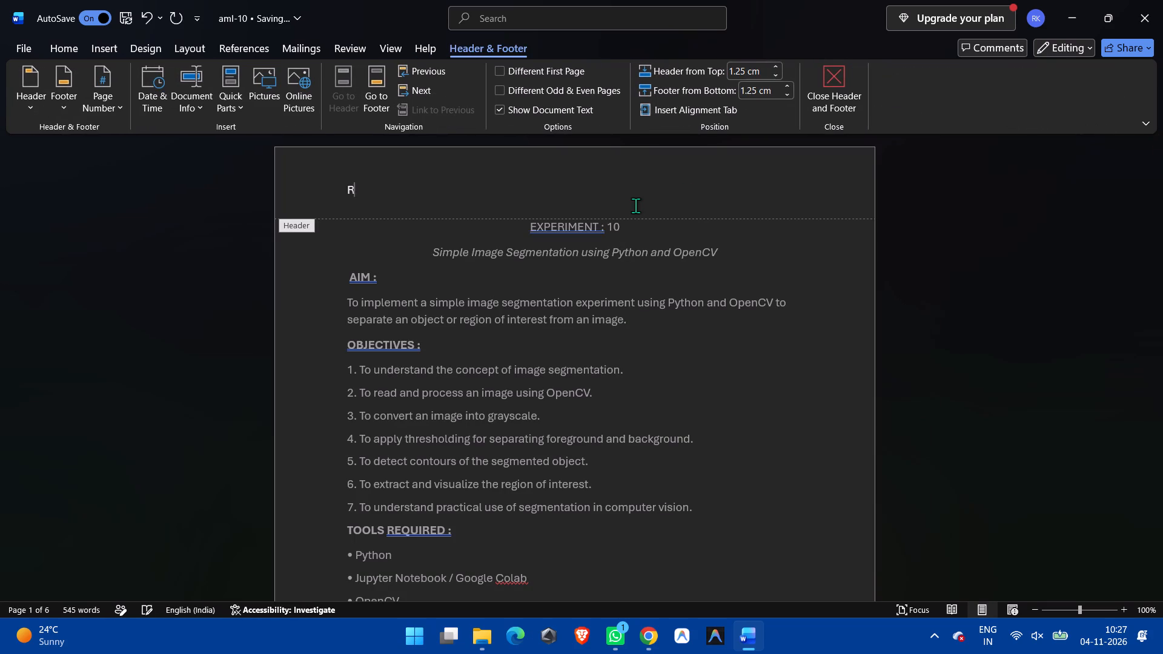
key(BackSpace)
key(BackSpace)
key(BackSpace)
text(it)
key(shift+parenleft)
Complete the page header with the student's ID number in parentheses after the first name, and return to the body text.
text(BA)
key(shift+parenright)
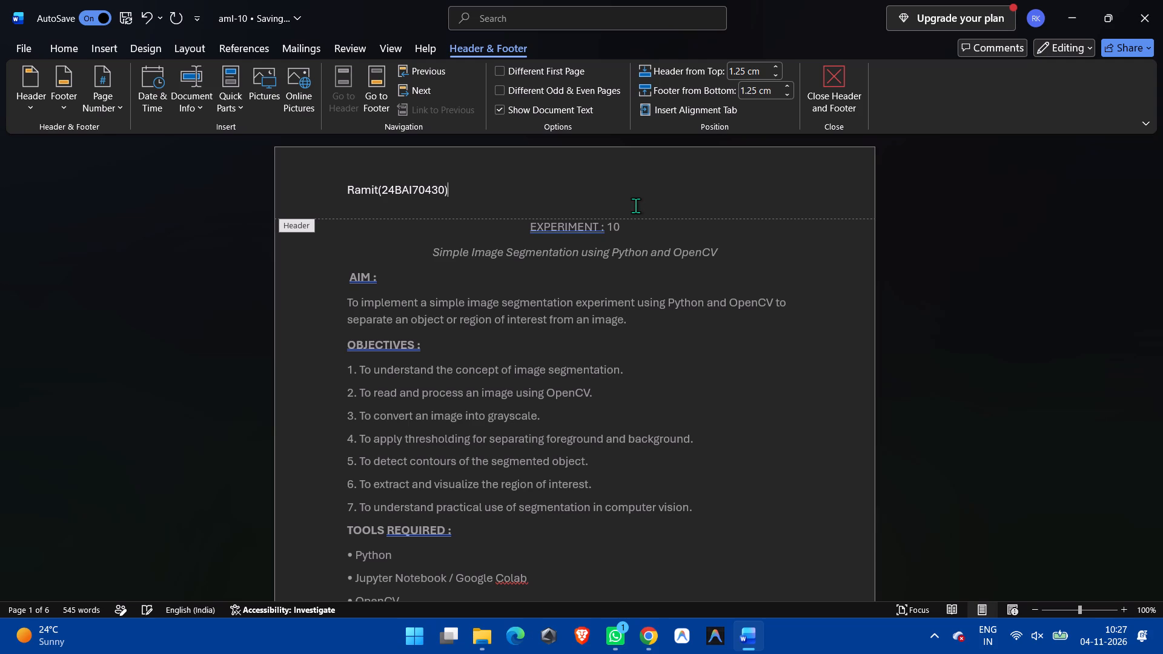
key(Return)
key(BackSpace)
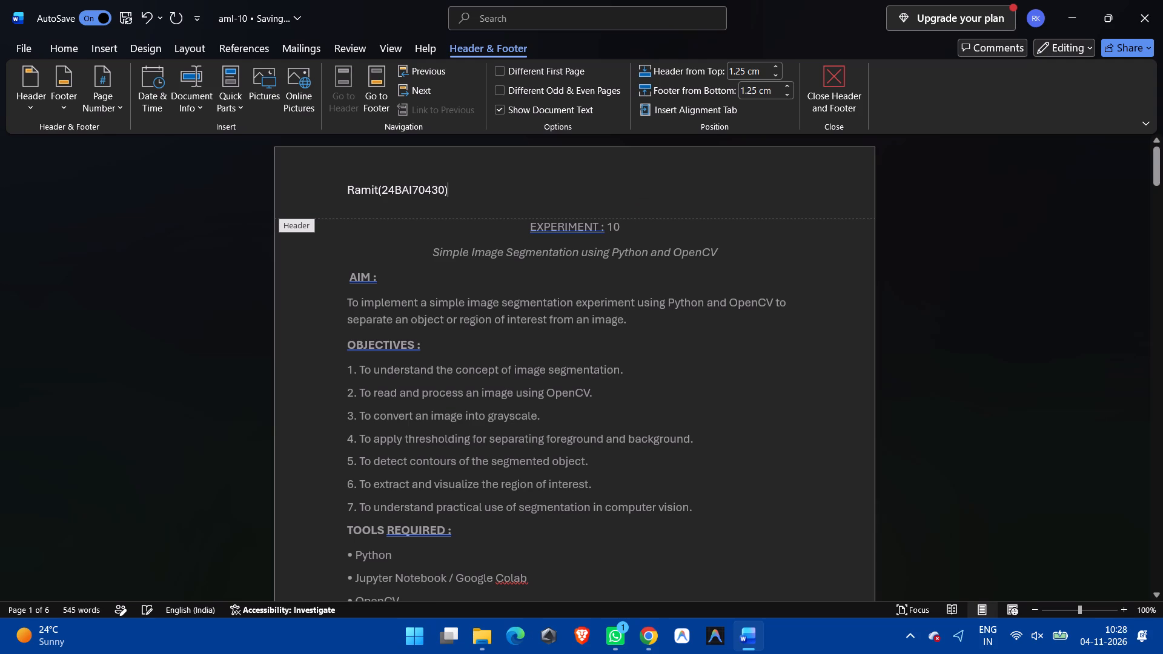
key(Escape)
Look through all pages of the report to check the new header and the content, ending back at the first page.
scroll(672, 308, down, 2)
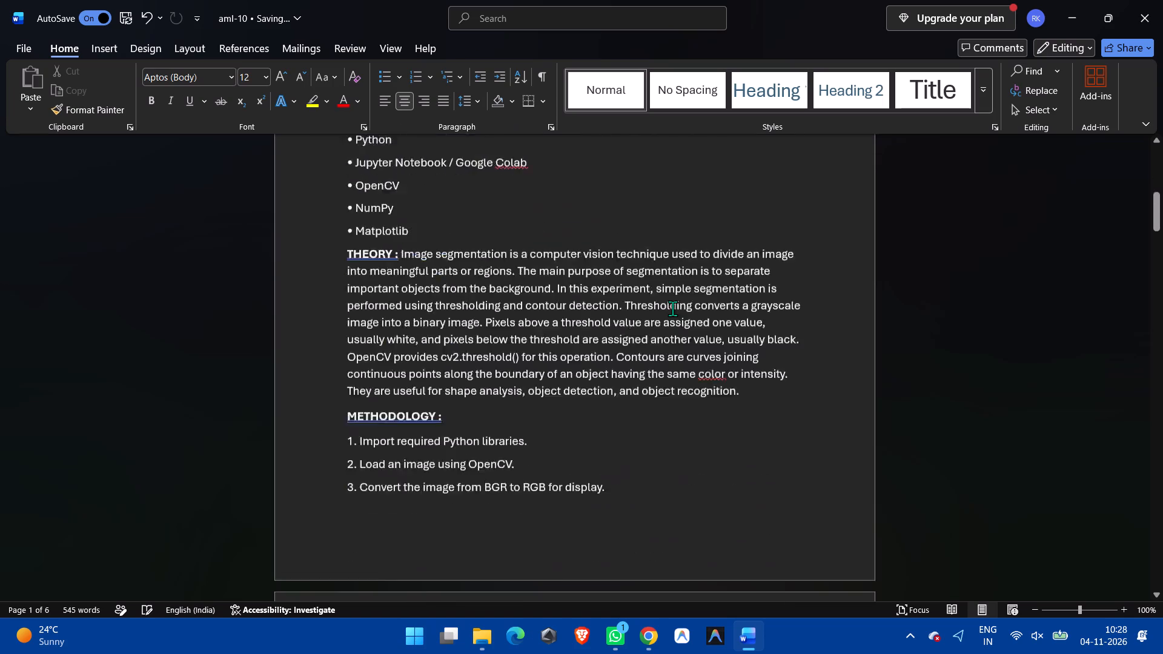
scroll(672, 308, down, 8)
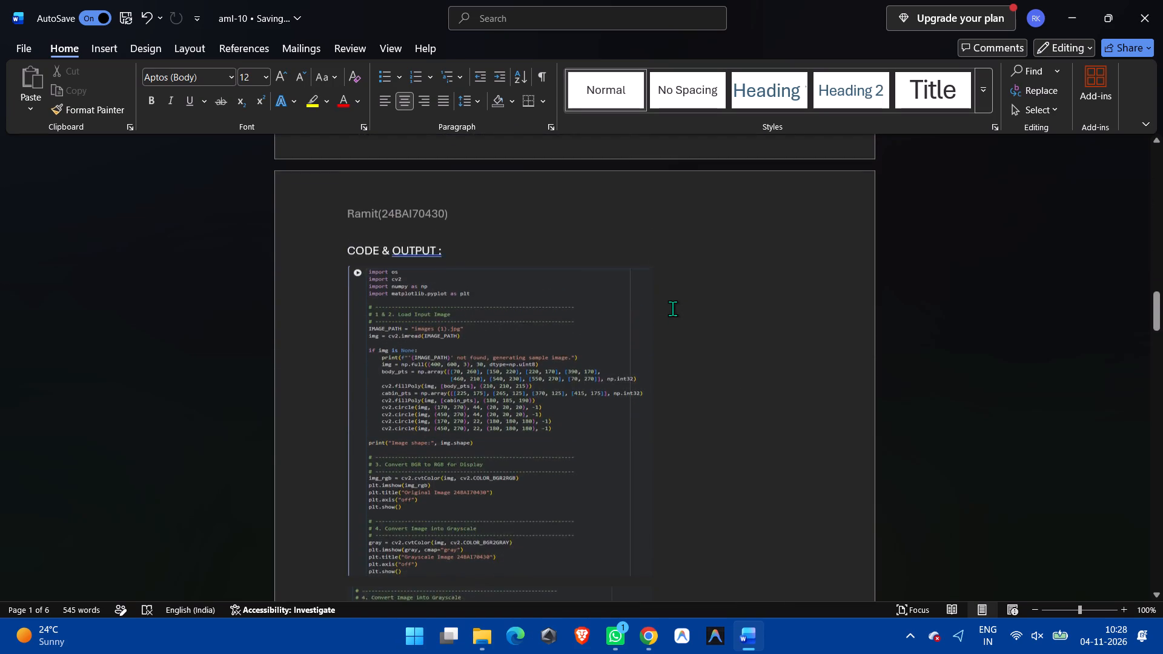
scroll(672, 308, down, 8)
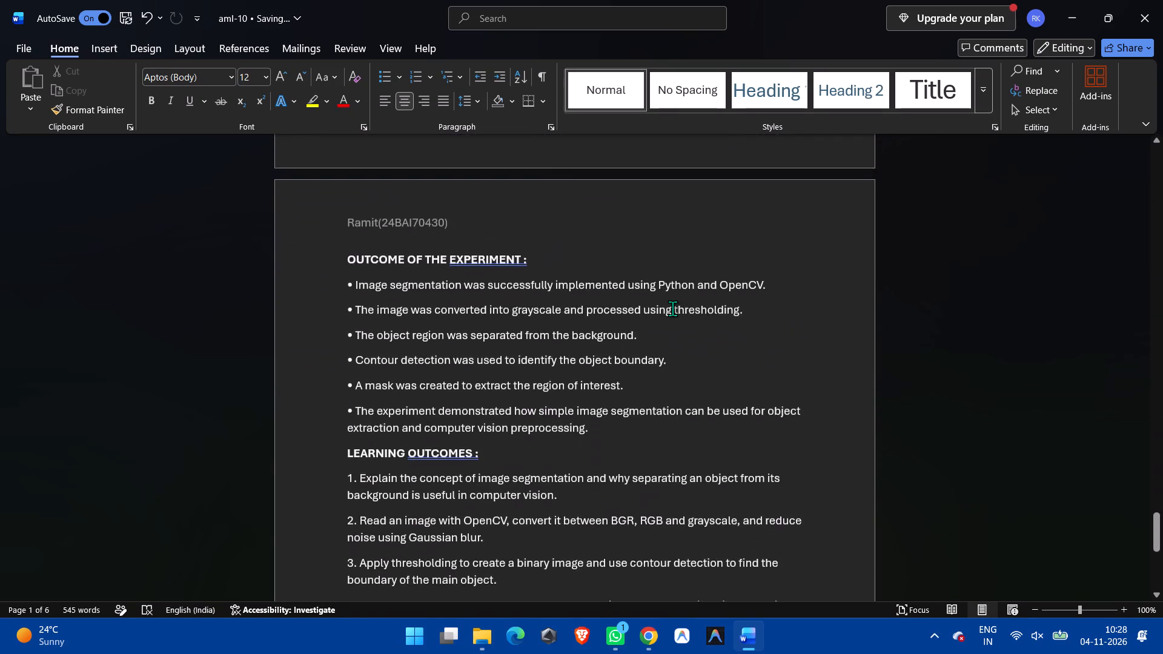
scroll(672, 308, down, 8)
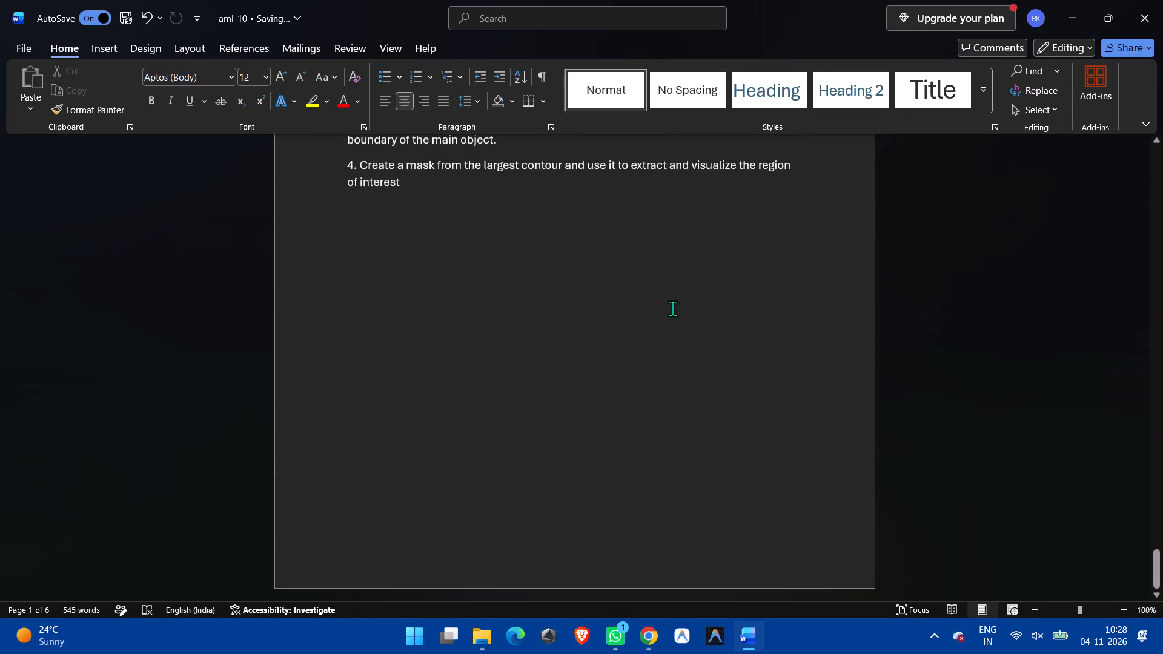
scroll(672, 308, up, 14)
scroll(672, 308, up, 14)
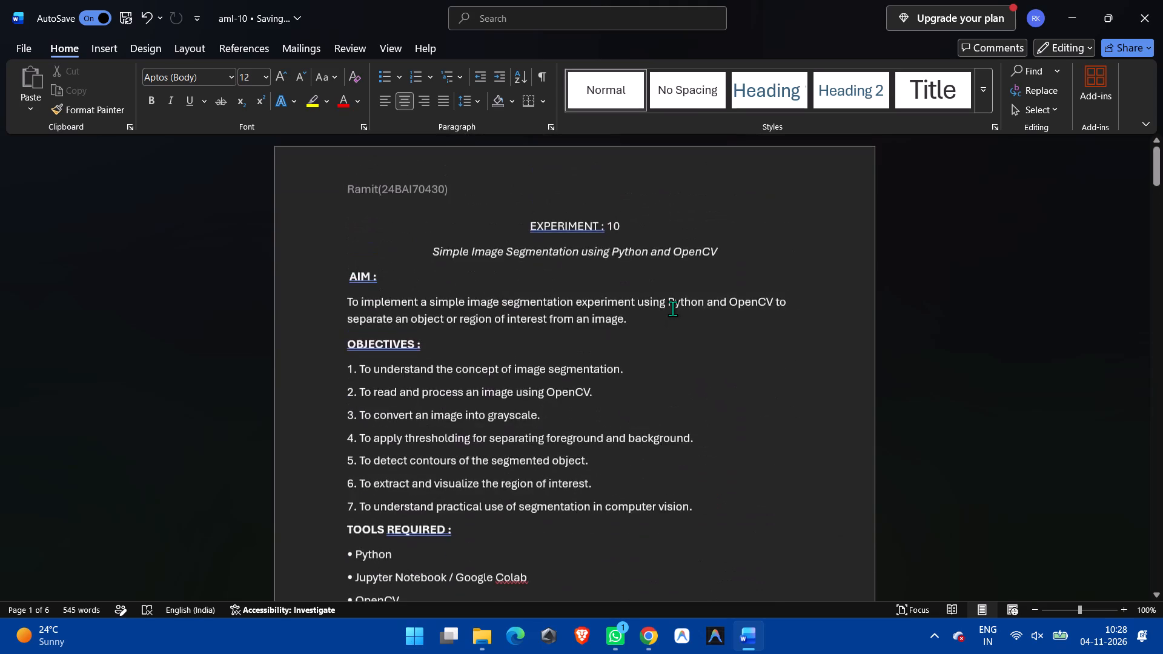
scroll(672, 308, up, 11)
scroll(672, 308, up, 13)
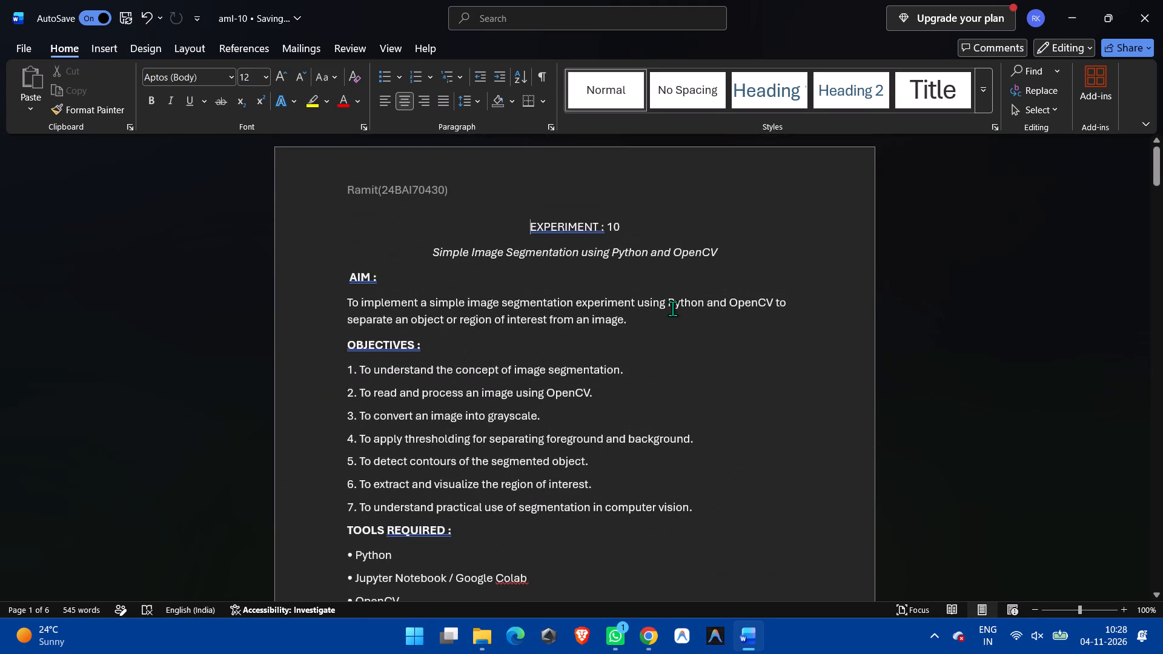
scroll(672, 308, up, 2)
Save the aml-10 report with the completed header.
key(ctrl+s)
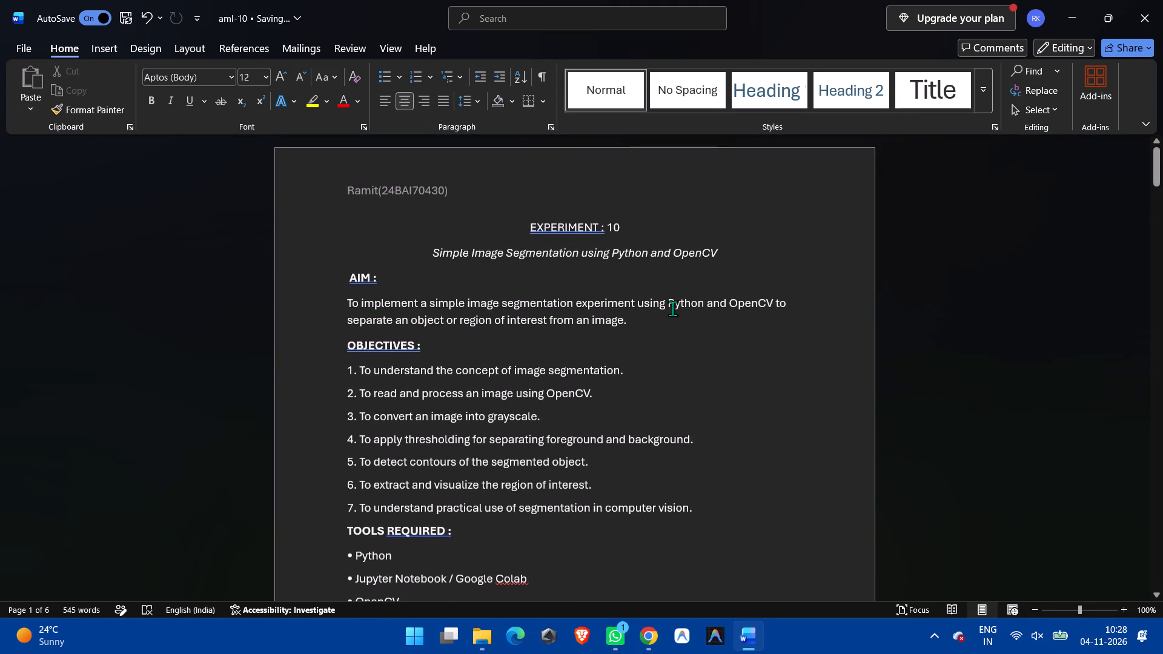
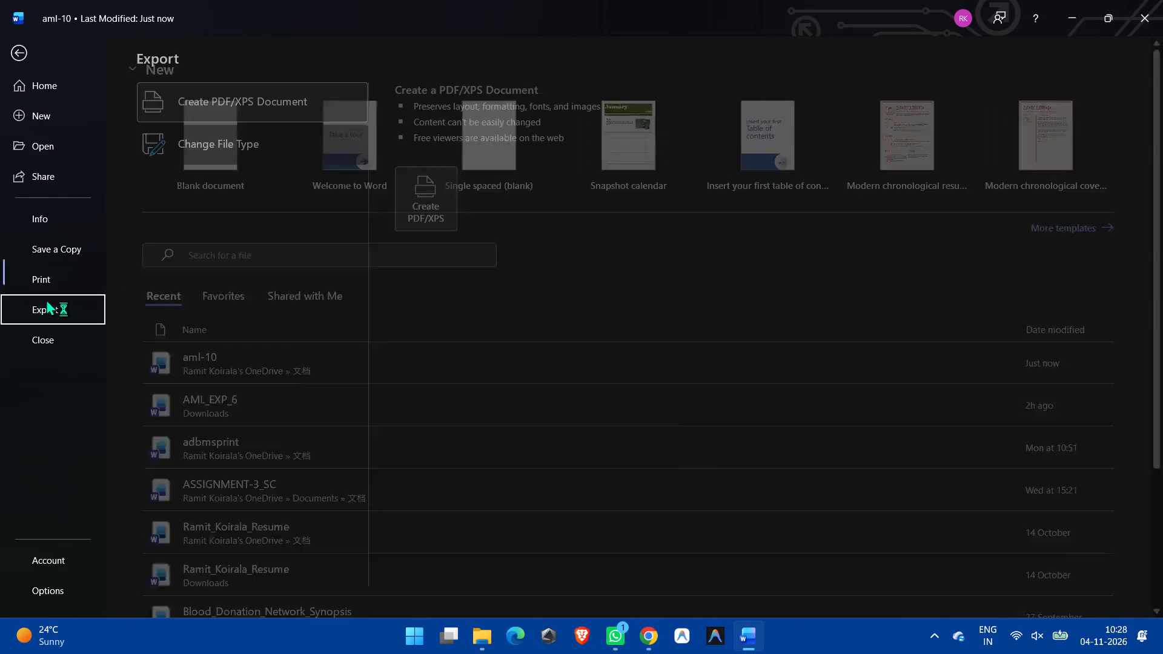
Publish the report as a PDF named aml-10 in the OneDrive documents folder (文档).
click(436, 180)
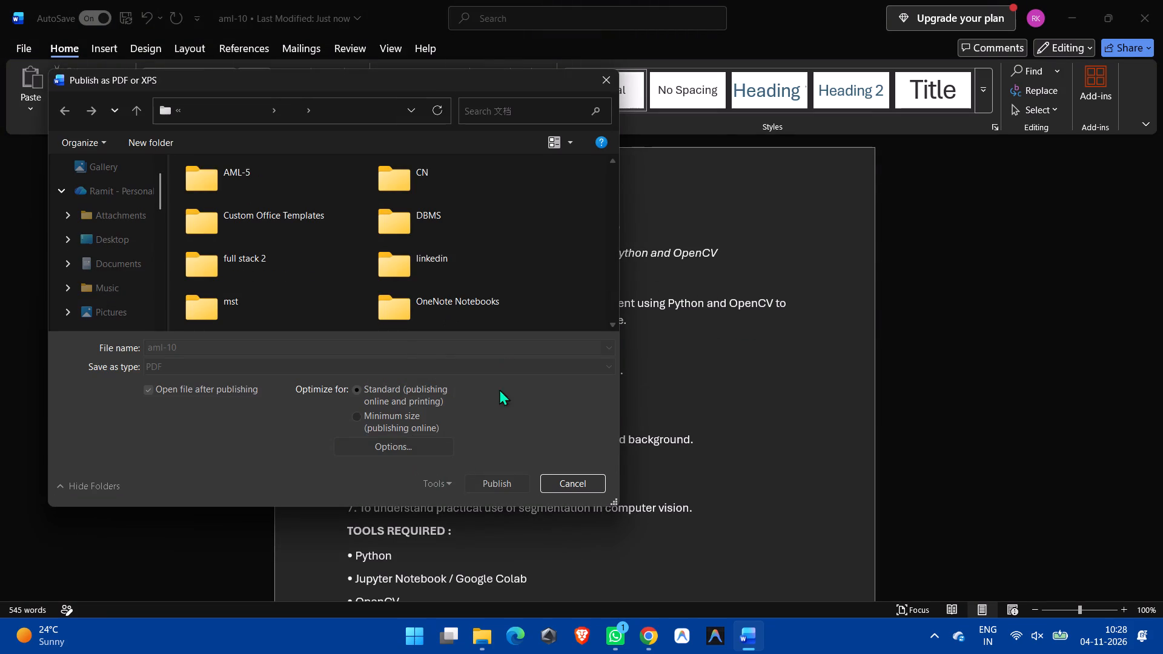
click(138, 258)
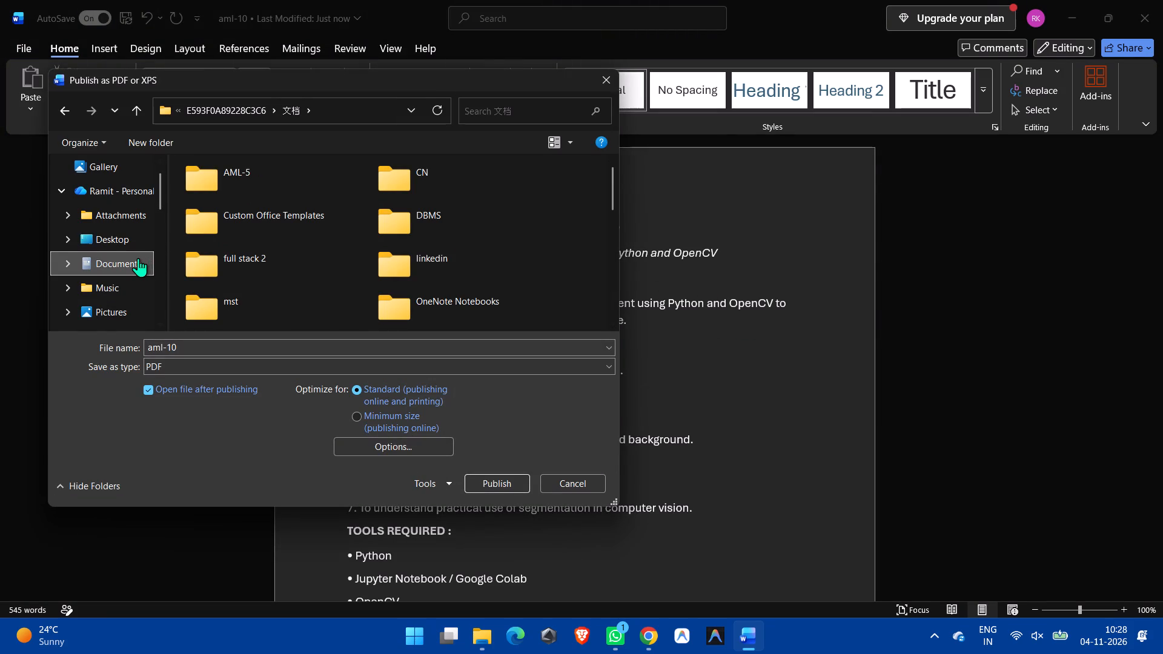